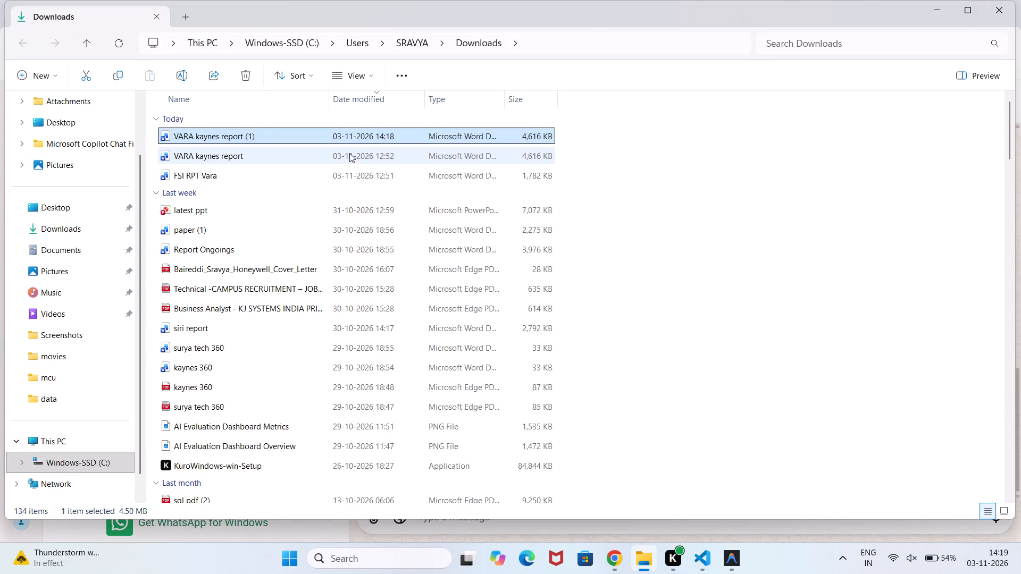
Delete the duplicate Word document "VARA kaynes report (1)" from the Downloads folder.
{"action": "key", "text": "Delete"}
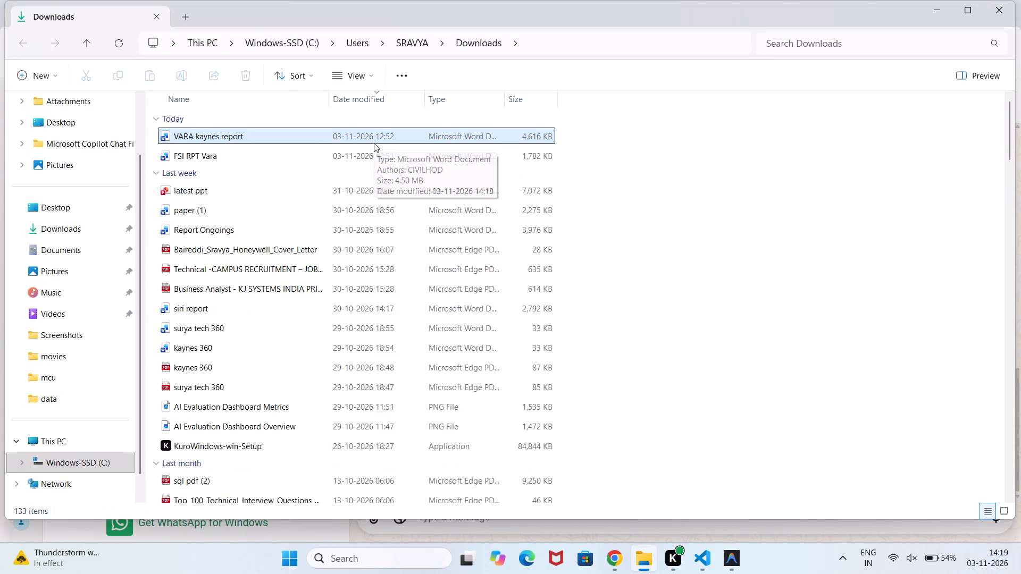
Open the "VARA kaynes report" document from Downloads in a maximized Word window and enable editing.
{"action": "left_click_drag", "start_coordinate": [304, 128], "coordinate": [304, 133]}
{"action": "double_click", "coordinate": [304, 133]}
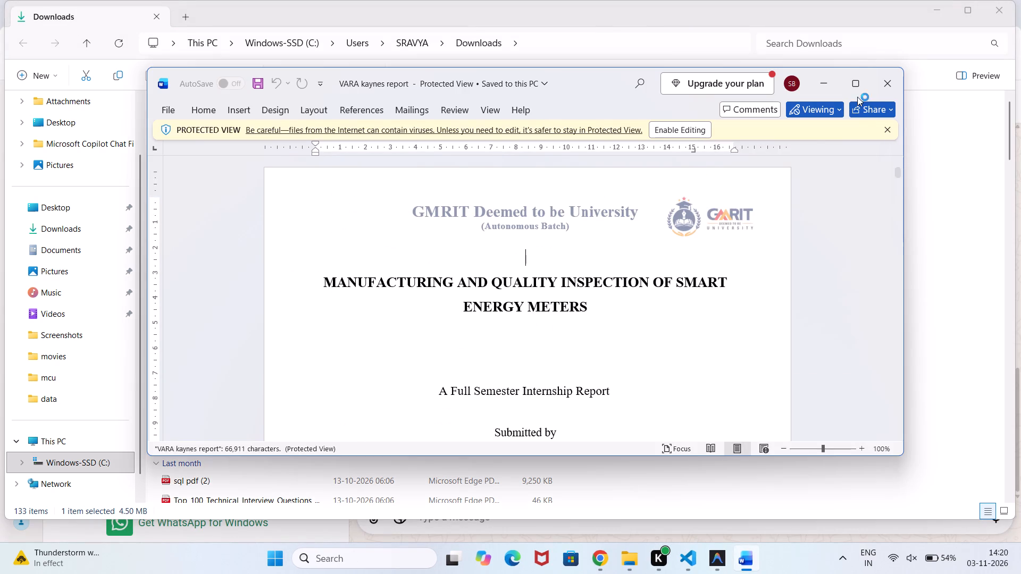
{"action": "left_click", "coordinate": [855, 80]}
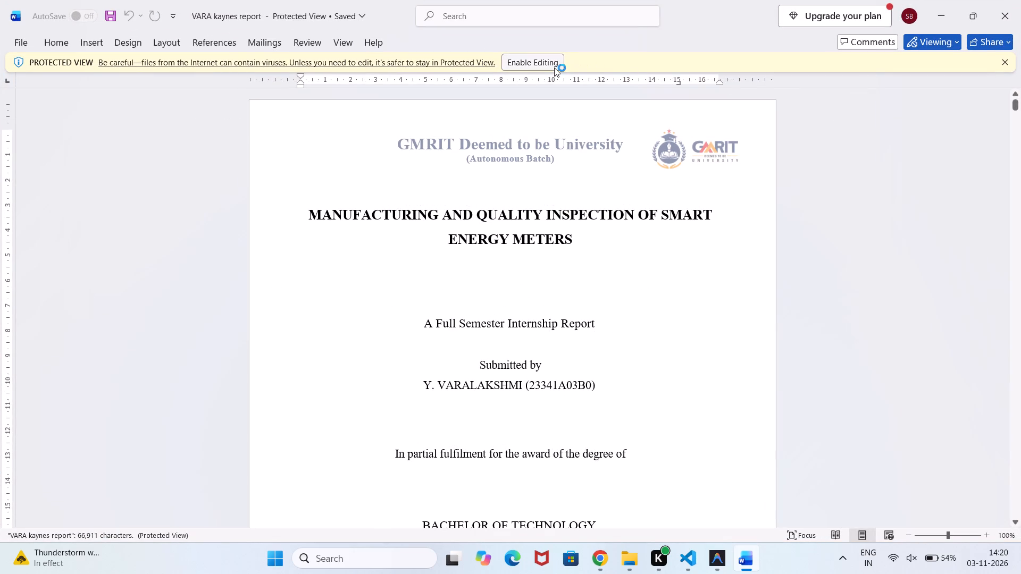
{"action": "left_click", "coordinate": [536, 62]}
{"action": "scroll", "coordinate": [546, 298], "scroll_direction": "down", "scroll_amount": 10}
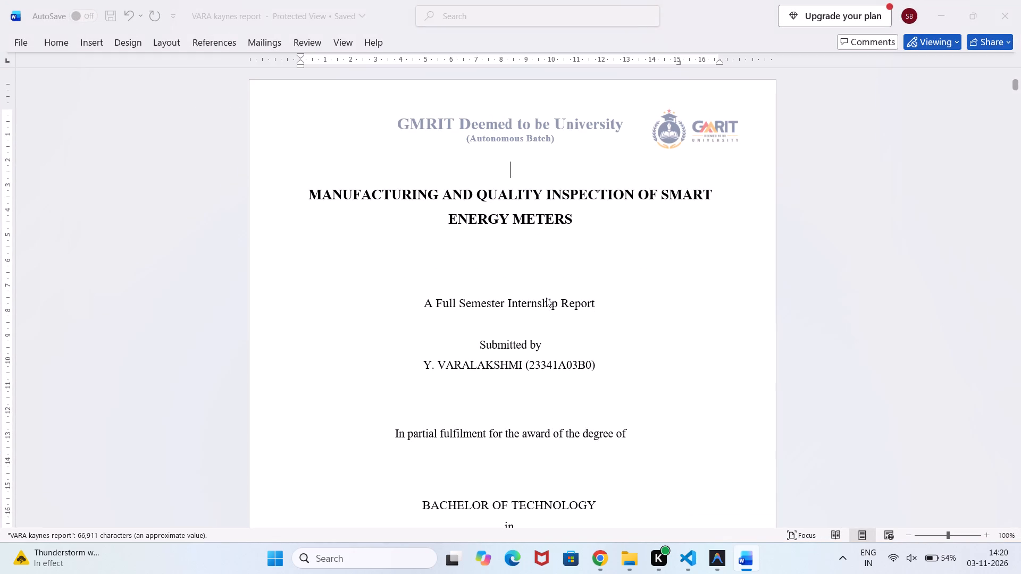
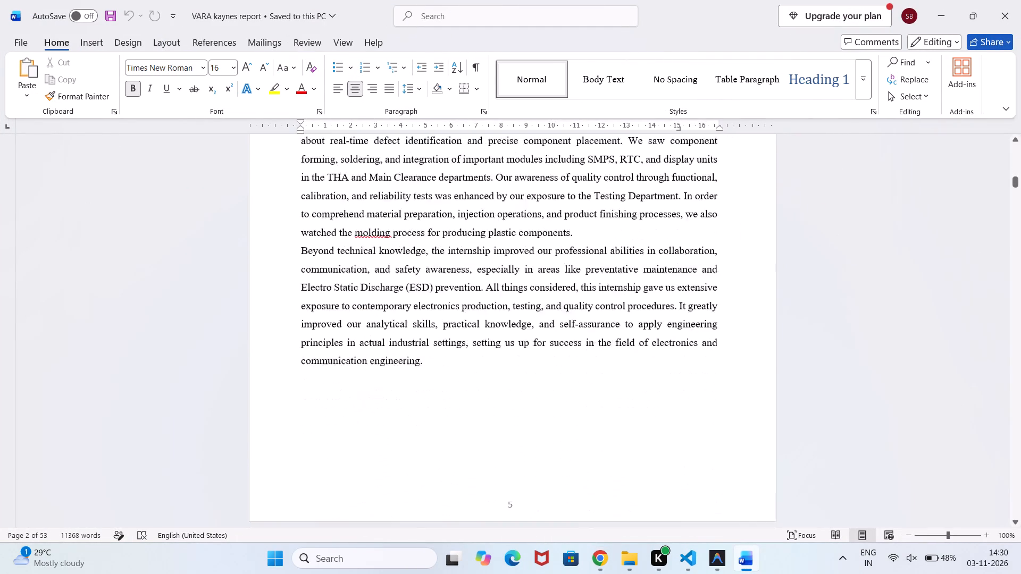
{"action": "scroll", "coordinate": [651, 382], "scroll_direction": "down", "scroll_amount": 2}
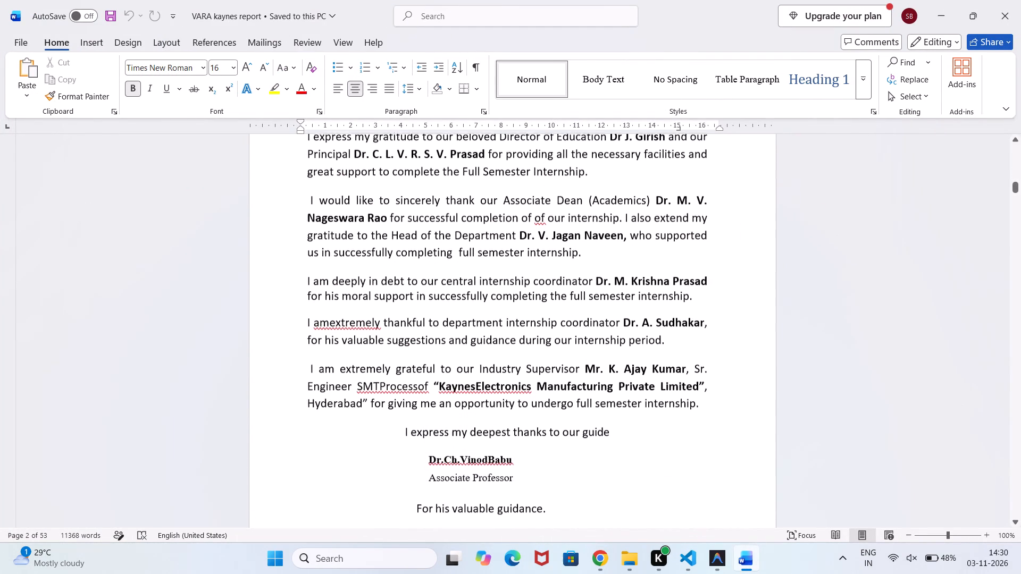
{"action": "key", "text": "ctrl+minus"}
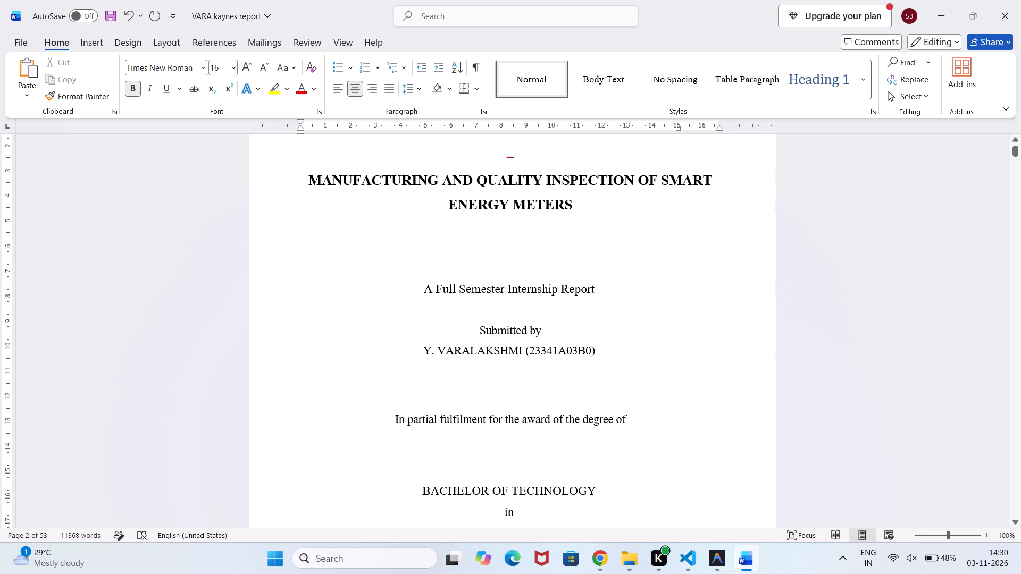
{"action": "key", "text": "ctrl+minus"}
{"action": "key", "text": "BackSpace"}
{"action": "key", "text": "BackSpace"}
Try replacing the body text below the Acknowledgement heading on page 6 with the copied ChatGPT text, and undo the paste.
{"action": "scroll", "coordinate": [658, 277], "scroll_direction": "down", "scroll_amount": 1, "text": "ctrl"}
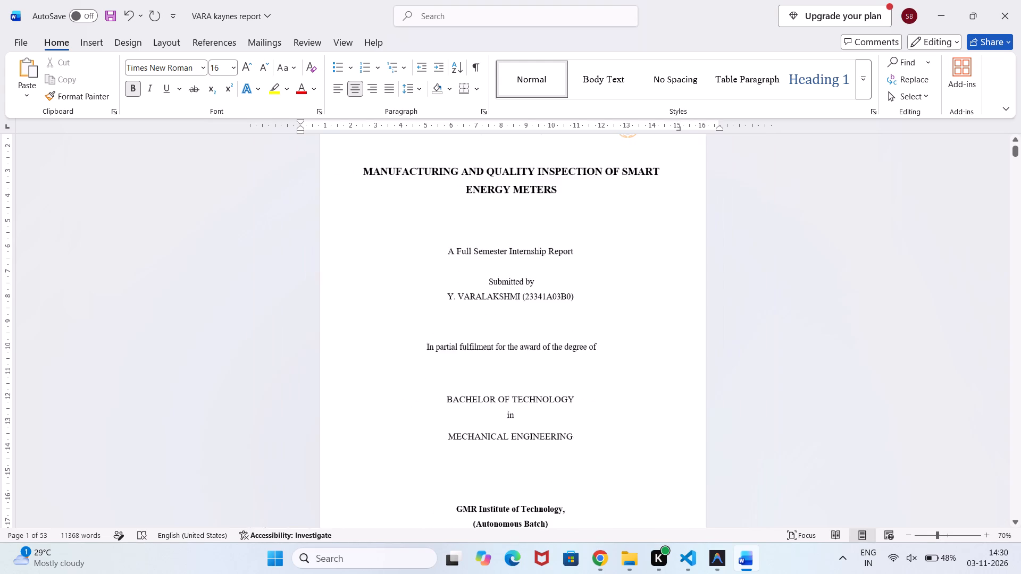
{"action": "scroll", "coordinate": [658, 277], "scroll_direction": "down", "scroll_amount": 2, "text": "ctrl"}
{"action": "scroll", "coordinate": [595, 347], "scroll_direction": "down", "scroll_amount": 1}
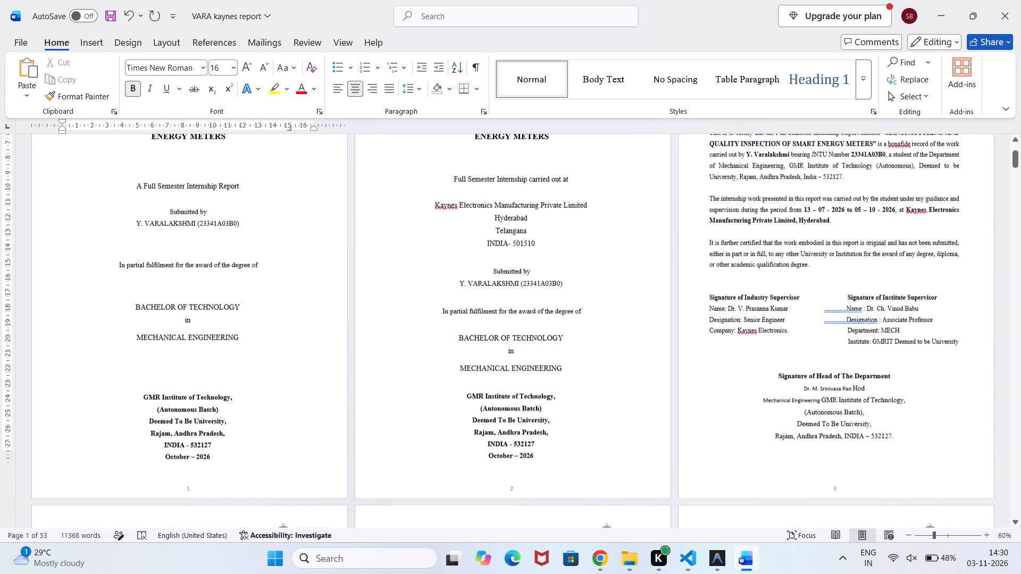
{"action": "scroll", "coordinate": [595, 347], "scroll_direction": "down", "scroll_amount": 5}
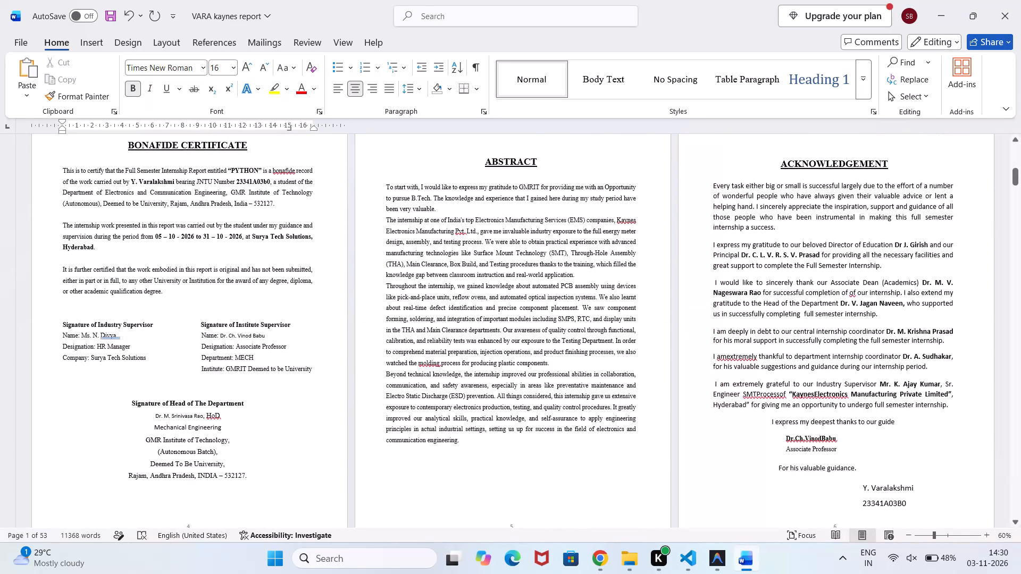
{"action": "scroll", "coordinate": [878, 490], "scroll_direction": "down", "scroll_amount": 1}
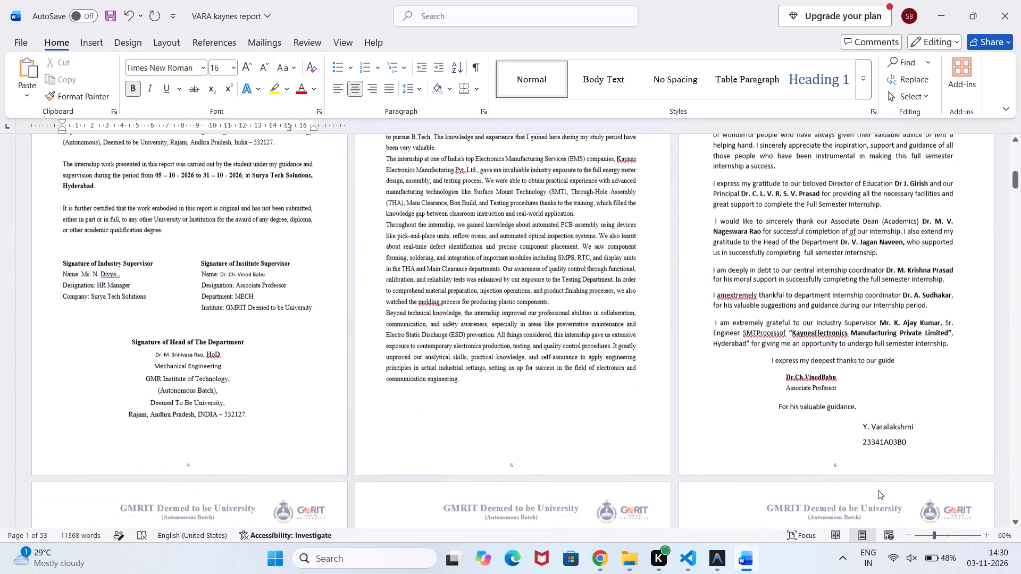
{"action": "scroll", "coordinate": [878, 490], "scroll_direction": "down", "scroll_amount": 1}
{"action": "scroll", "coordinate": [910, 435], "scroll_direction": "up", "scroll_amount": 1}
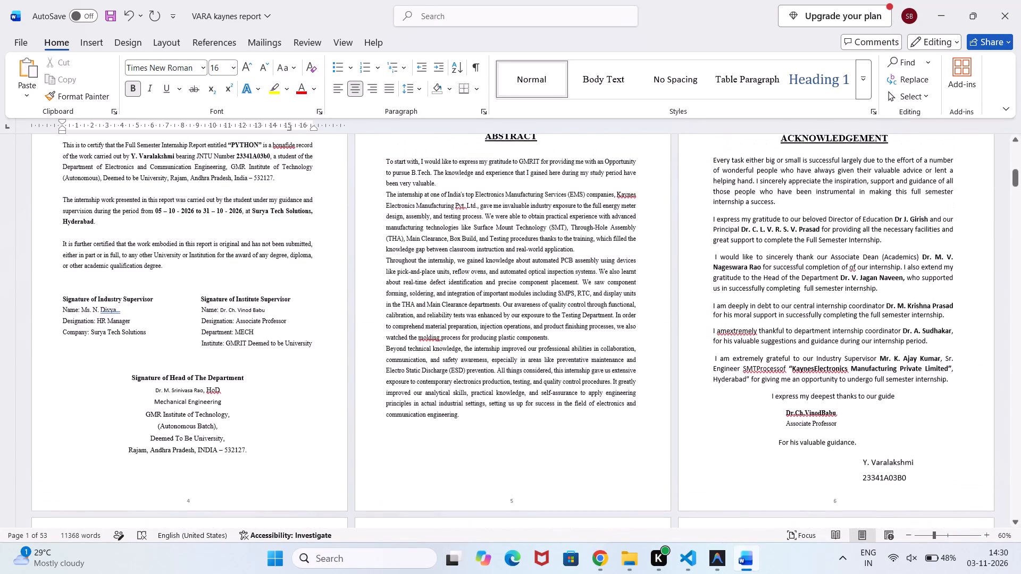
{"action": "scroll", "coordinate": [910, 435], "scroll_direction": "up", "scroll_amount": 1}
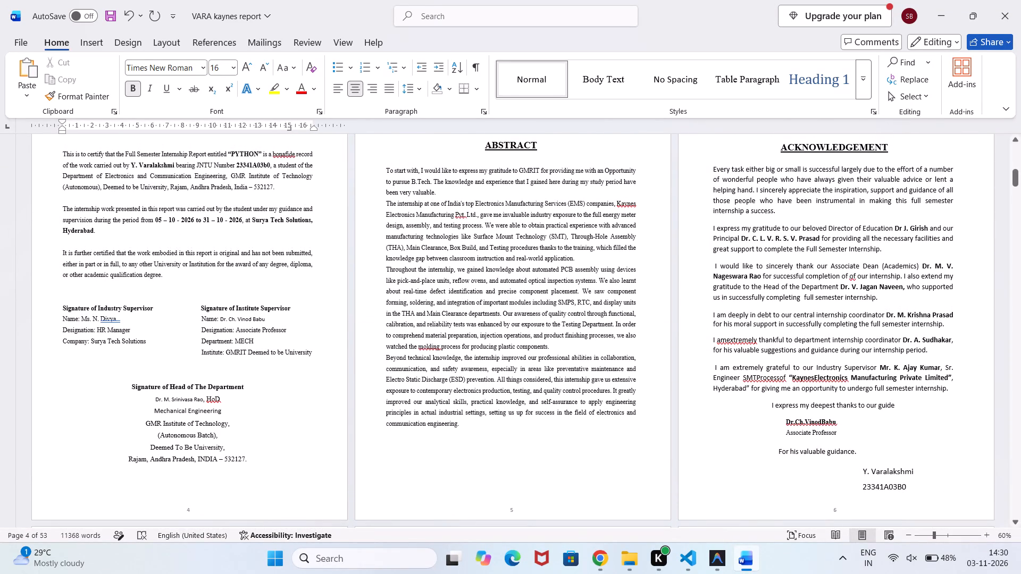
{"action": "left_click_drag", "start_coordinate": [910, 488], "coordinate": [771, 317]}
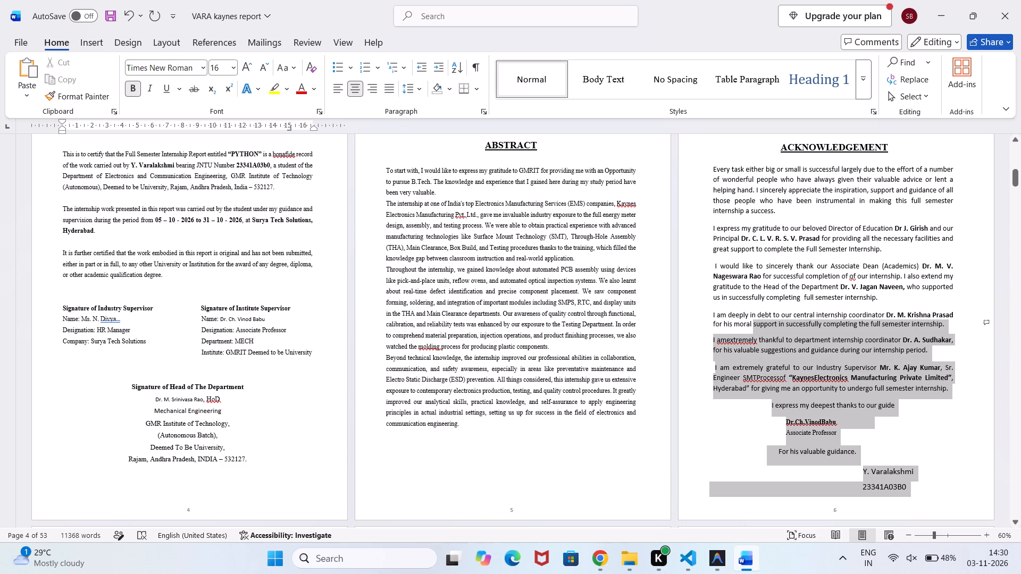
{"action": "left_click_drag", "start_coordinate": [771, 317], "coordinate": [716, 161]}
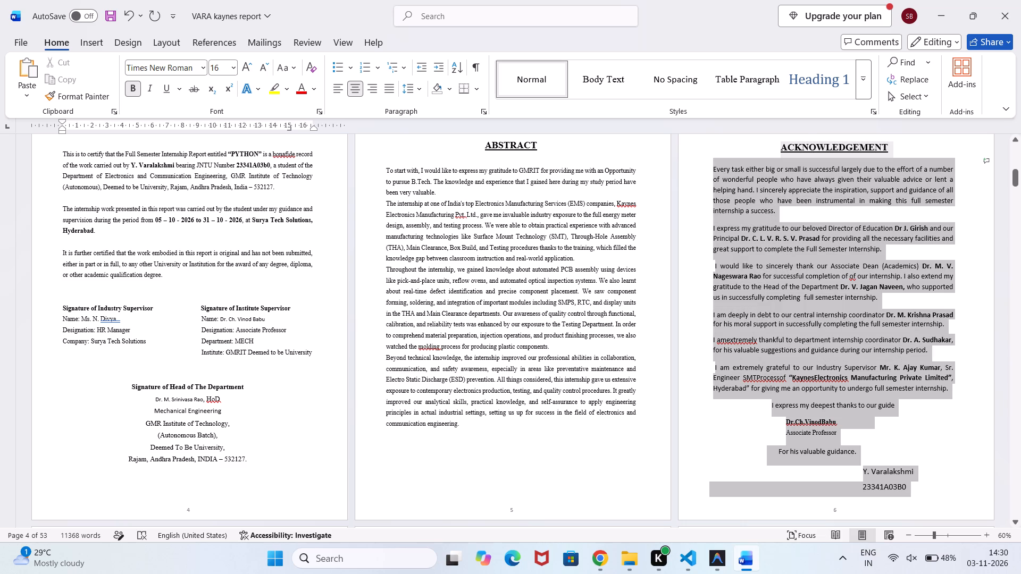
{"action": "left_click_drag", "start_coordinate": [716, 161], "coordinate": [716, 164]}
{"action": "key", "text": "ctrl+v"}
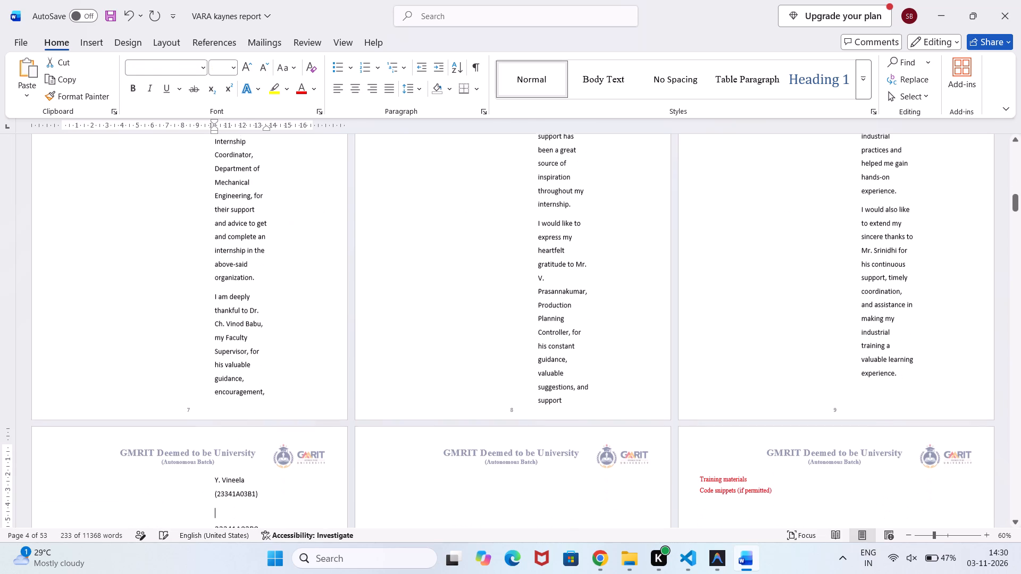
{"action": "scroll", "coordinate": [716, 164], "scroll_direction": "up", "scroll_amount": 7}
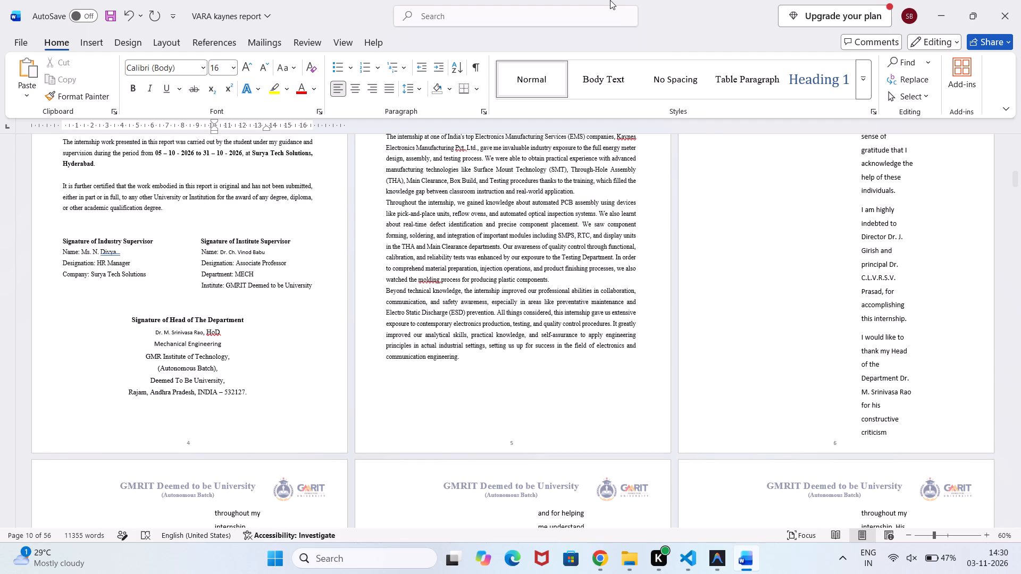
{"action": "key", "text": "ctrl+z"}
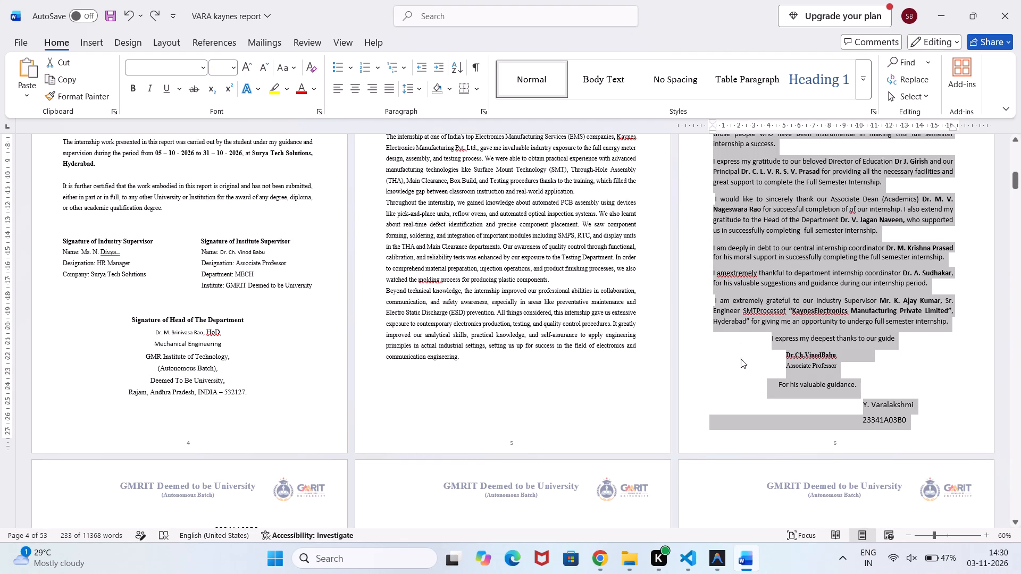
Paste the copied ChatGPT acknowledgement text directly below the ACKNOWLEDGEMENT heading, ahead of the old body text.
{"action": "left_click", "coordinate": [908, 377]}
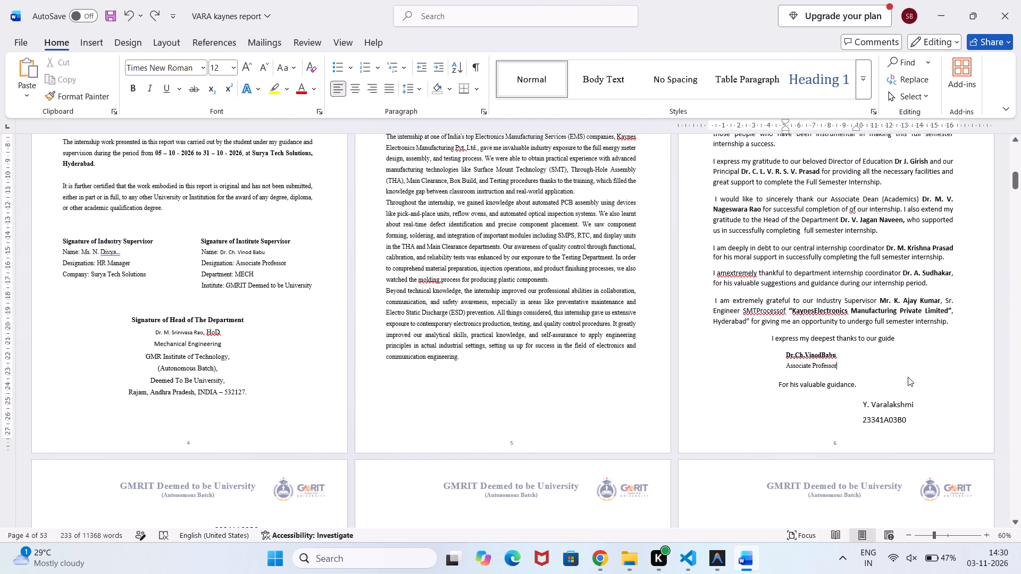
{"action": "scroll", "coordinate": [866, 349], "scroll_direction": "up", "scroll_amount": 2}
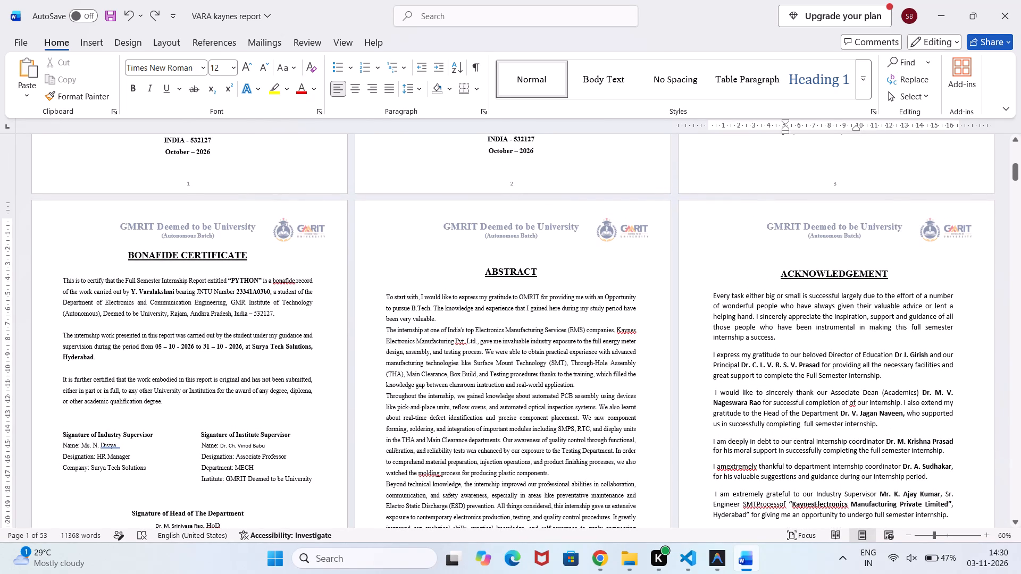
{"action": "left_click", "coordinate": [711, 292]}
{"action": "key", "text": "ctrl+v"}
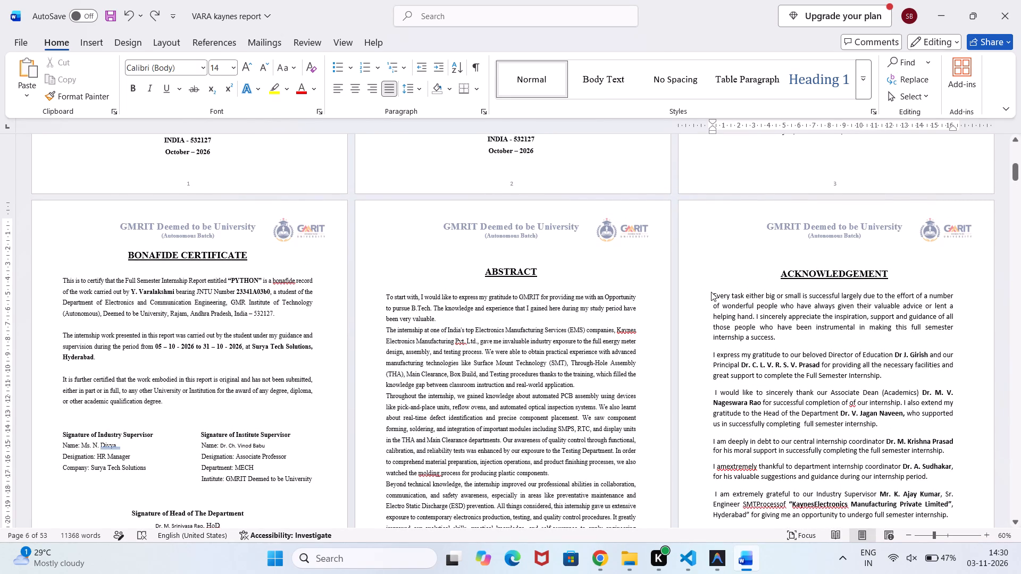
Delete the old opening paragraph, from "Every task either big or small" through "internship a success", below the pasted signature line.
{"action": "scroll", "coordinate": [772, 369], "scroll_direction": "down", "scroll_amount": 1}
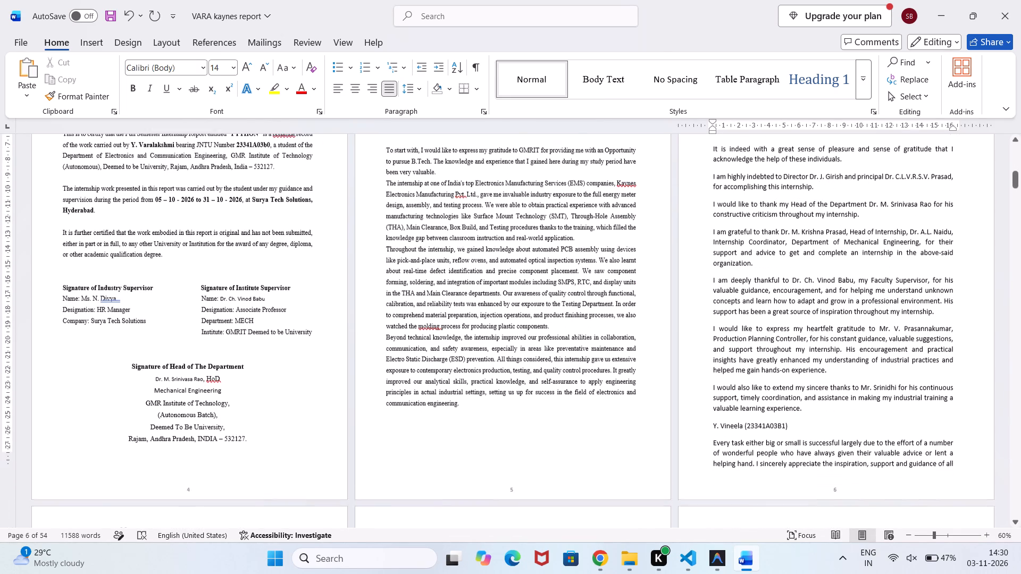
{"action": "scroll", "coordinate": [772, 369], "scroll_direction": "down", "scroll_amount": 2}
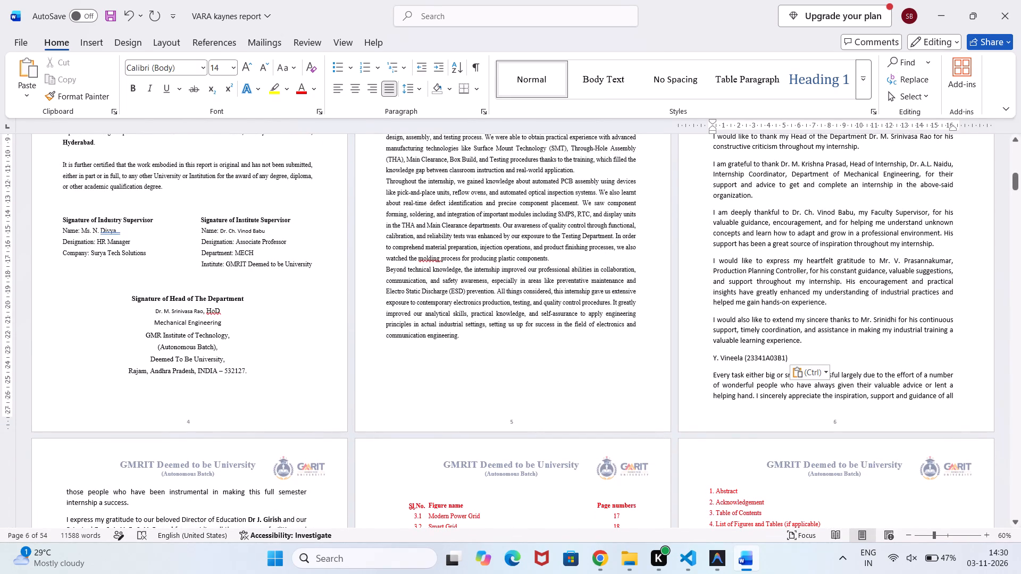
{"action": "left_click_drag", "start_coordinate": [958, 397], "coordinate": [773, 395]}
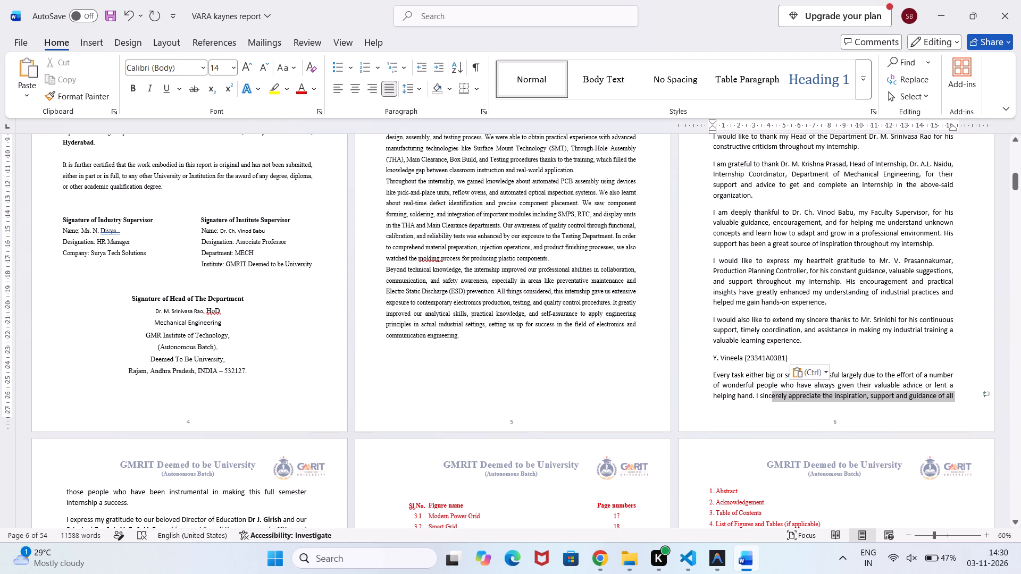
{"action": "left_click_drag", "start_coordinate": [773, 395], "coordinate": [721, 378]}
{"action": "key", "text": "BackSpace"}
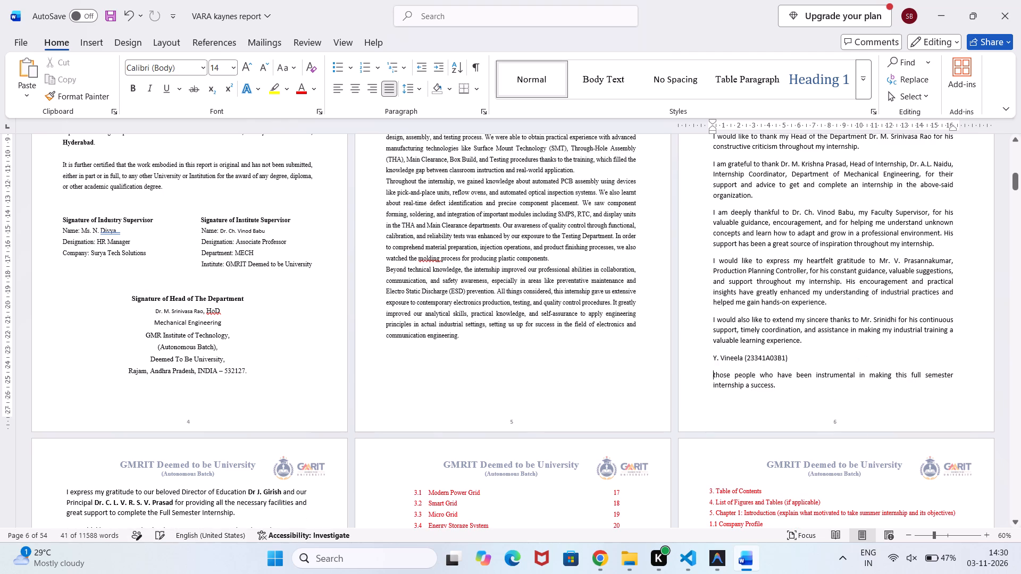
{"action": "left_click_drag", "start_coordinate": [777, 389], "coordinate": [732, 378]}
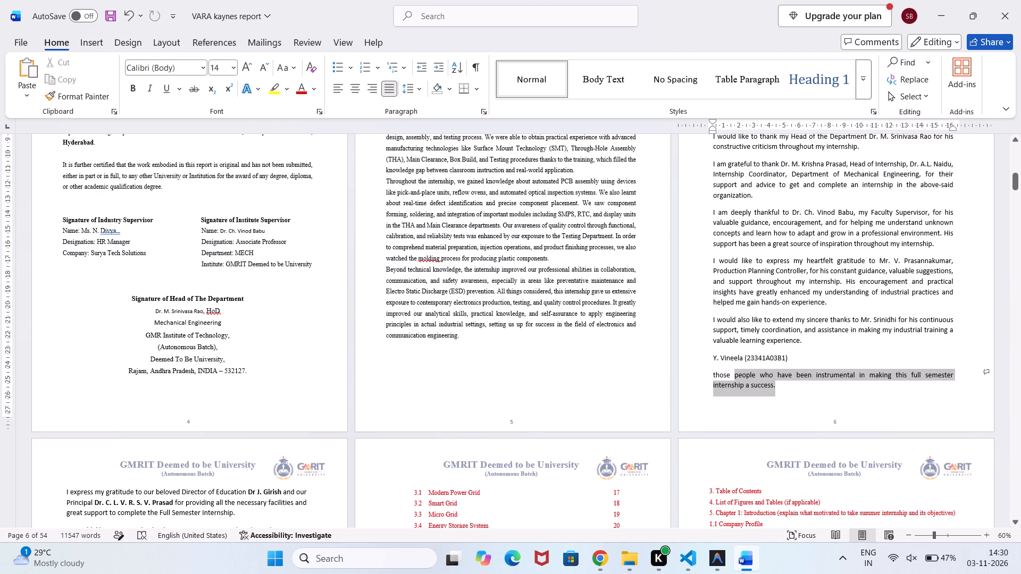
{"action": "left_click_drag", "start_coordinate": [732, 378], "coordinate": [717, 376]}
{"action": "key", "text": "BackSpace"}
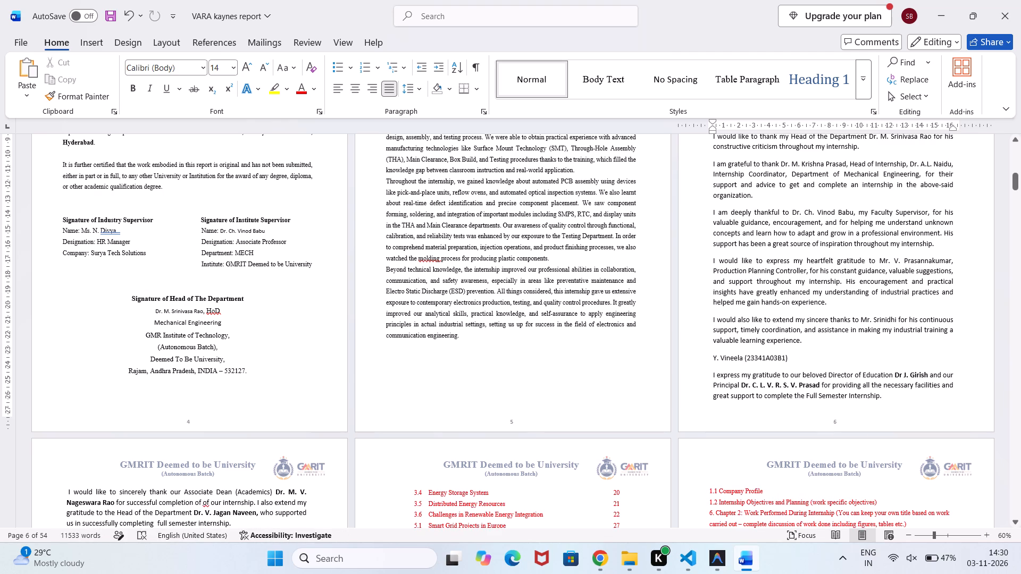
Delete the old thank-you paragraphs to the Director and Principal, Associate Dean, internship coordinators and Industry Supervisor.
{"action": "left_click_drag", "start_coordinate": [886, 398], "coordinate": [712, 391]}
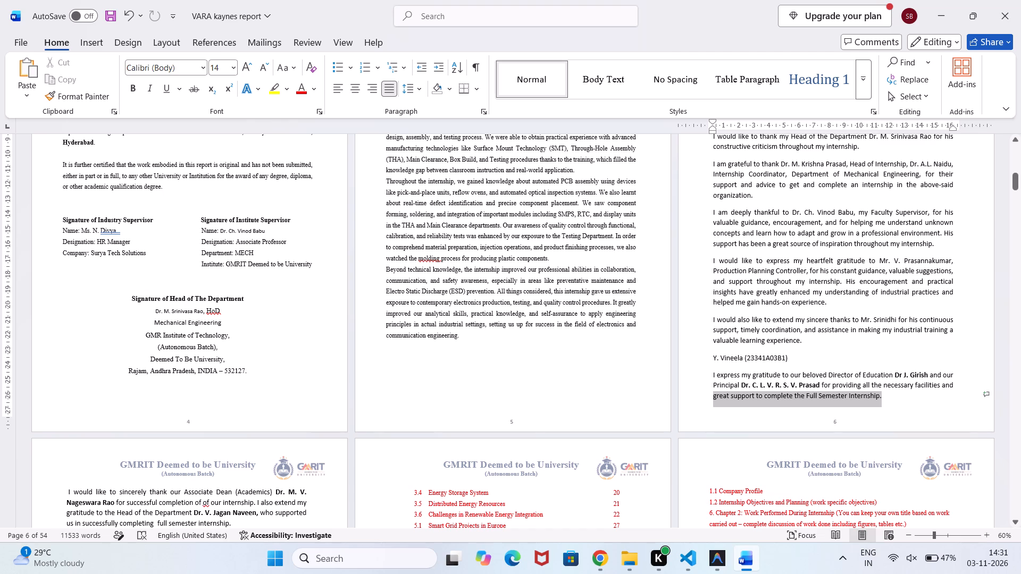
{"action": "left_click_drag", "start_coordinate": [712, 391], "coordinate": [713, 374]}
{"action": "key", "text": "BackSpace"}
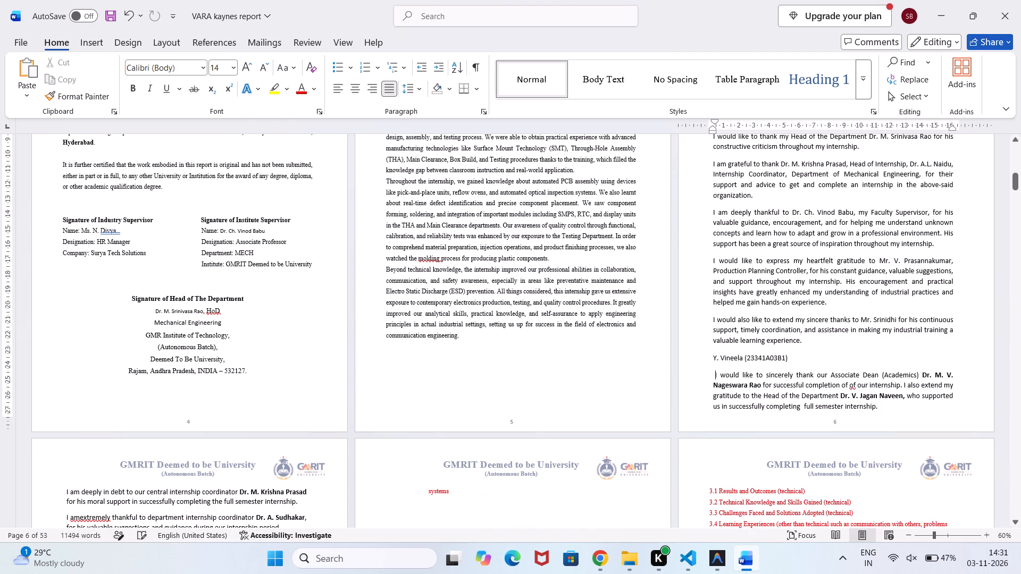
{"action": "left_click_drag", "start_coordinate": [880, 412], "coordinate": [742, 389]}
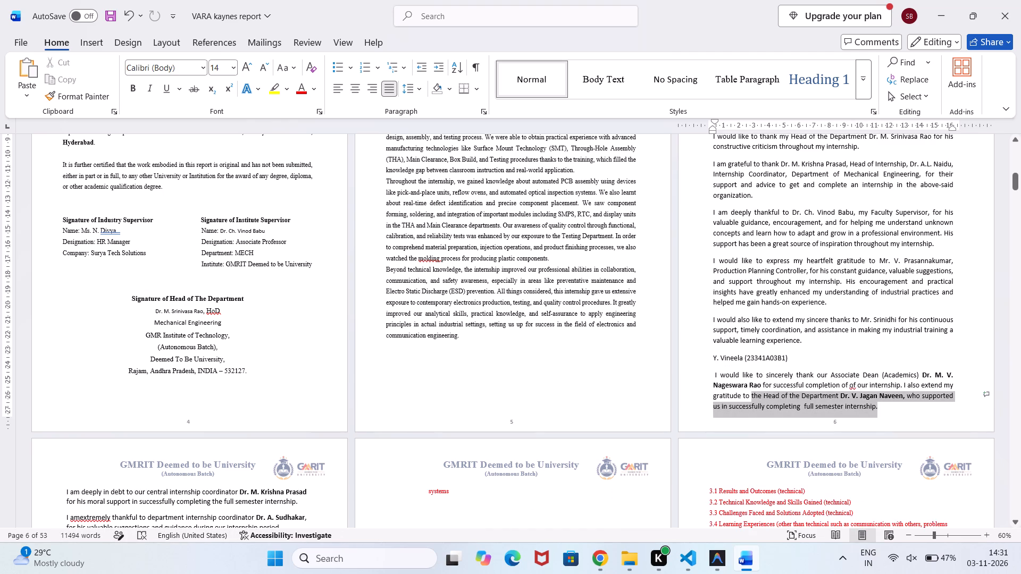
{"action": "left_click_drag", "start_coordinate": [742, 389], "coordinate": [716, 377]}
{"action": "key", "text": "BackSpace"}
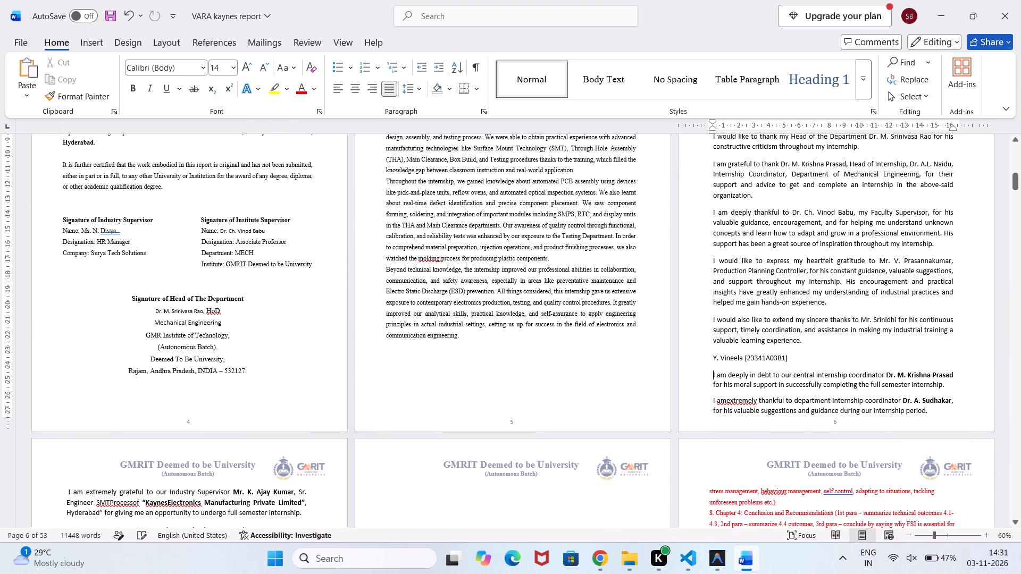
{"action": "left_click_drag", "start_coordinate": [935, 414], "coordinate": [714, 407]}
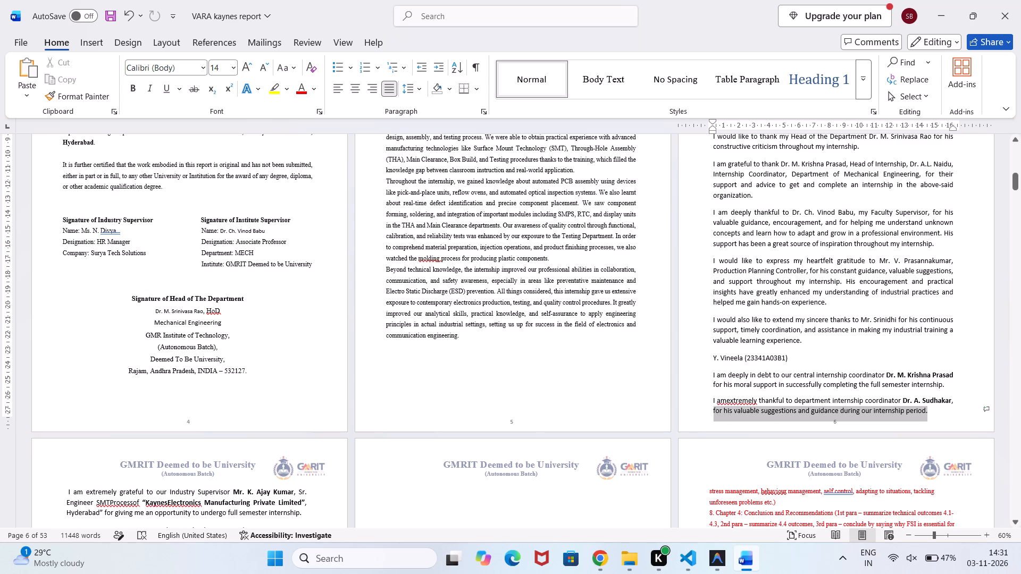
{"action": "left_click_drag", "start_coordinate": [714, 407], "coordinate": [707, 377]}
{"action": "key", "text": "BackSpace"}
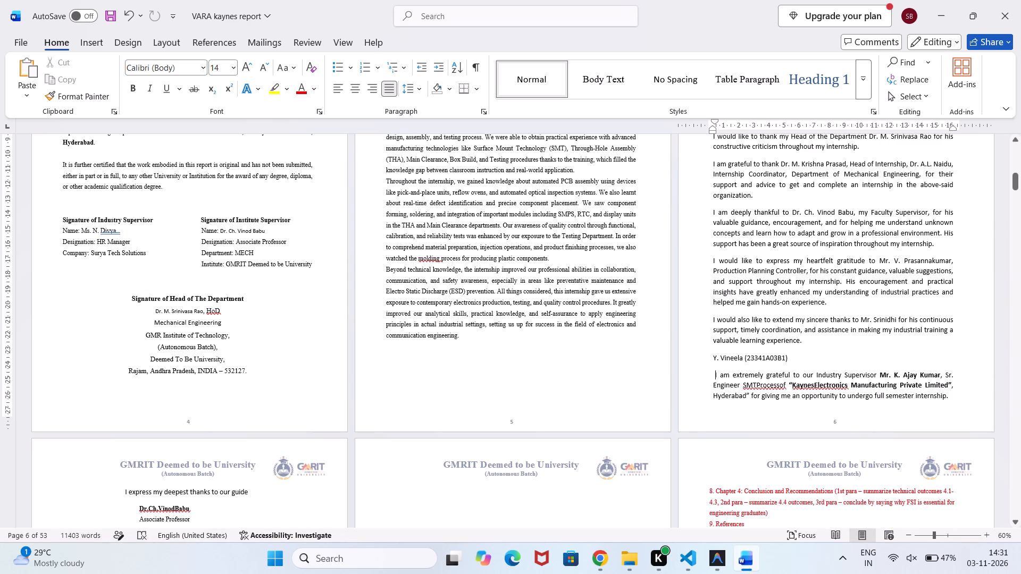
{"action": "left_click_drag", "start_coordinate": [954, 398], "coordinate": [710, 379]}
{"action": "key", "text": "BackSpace"}
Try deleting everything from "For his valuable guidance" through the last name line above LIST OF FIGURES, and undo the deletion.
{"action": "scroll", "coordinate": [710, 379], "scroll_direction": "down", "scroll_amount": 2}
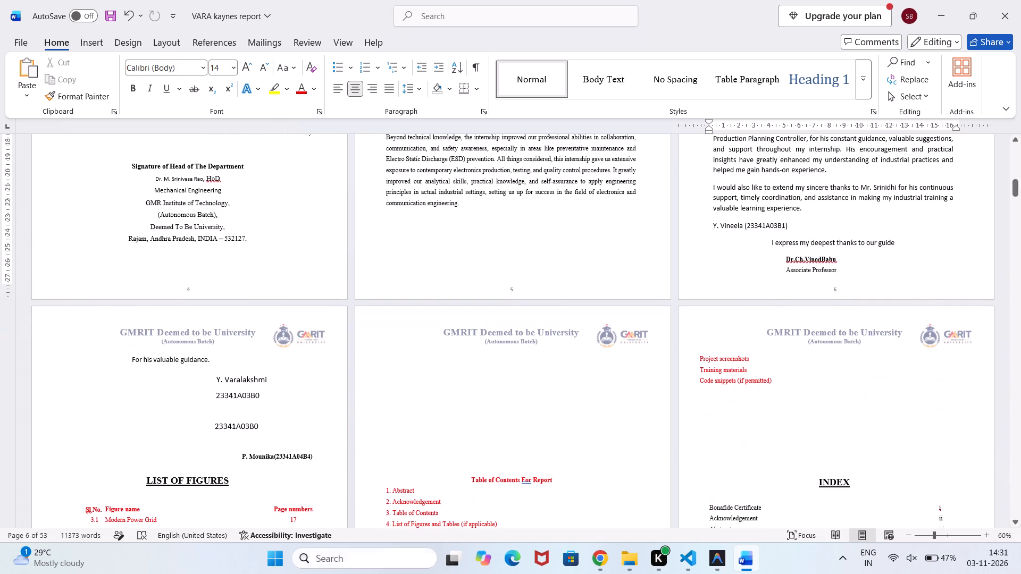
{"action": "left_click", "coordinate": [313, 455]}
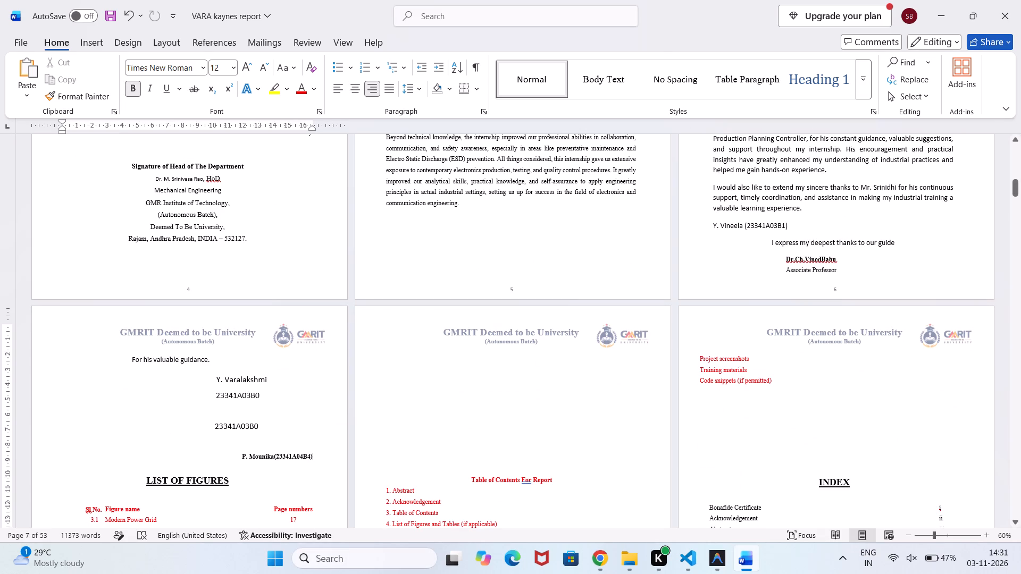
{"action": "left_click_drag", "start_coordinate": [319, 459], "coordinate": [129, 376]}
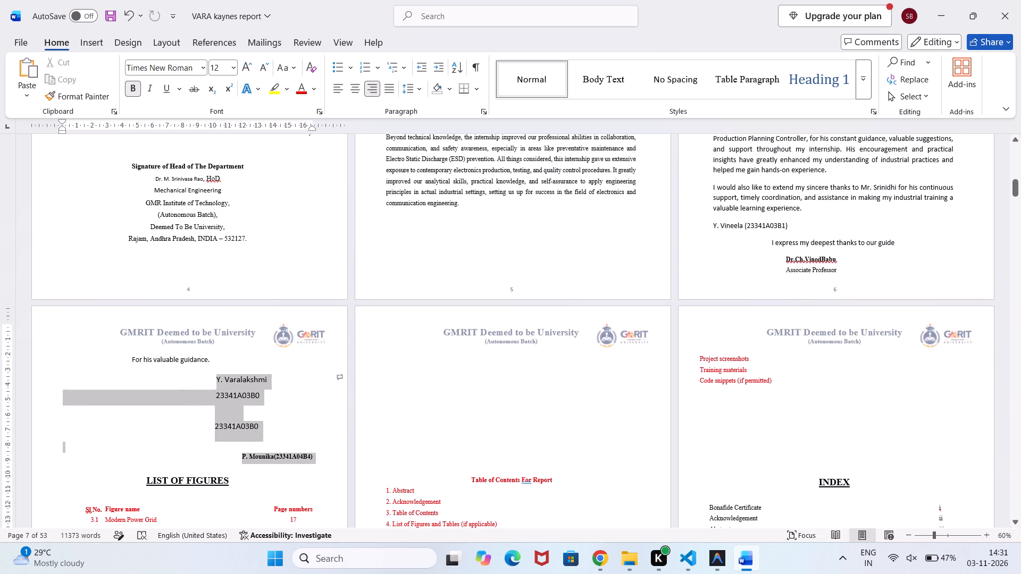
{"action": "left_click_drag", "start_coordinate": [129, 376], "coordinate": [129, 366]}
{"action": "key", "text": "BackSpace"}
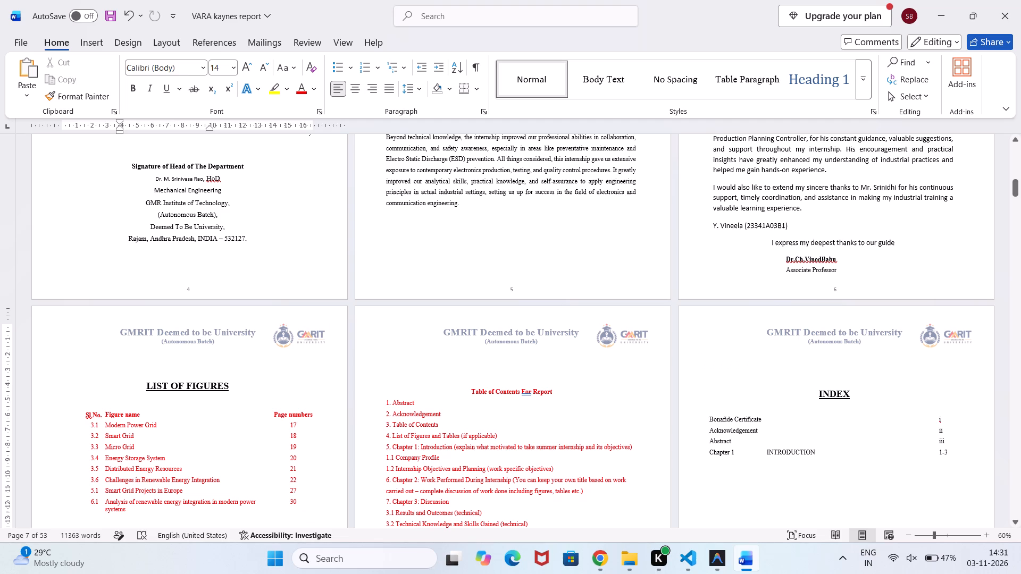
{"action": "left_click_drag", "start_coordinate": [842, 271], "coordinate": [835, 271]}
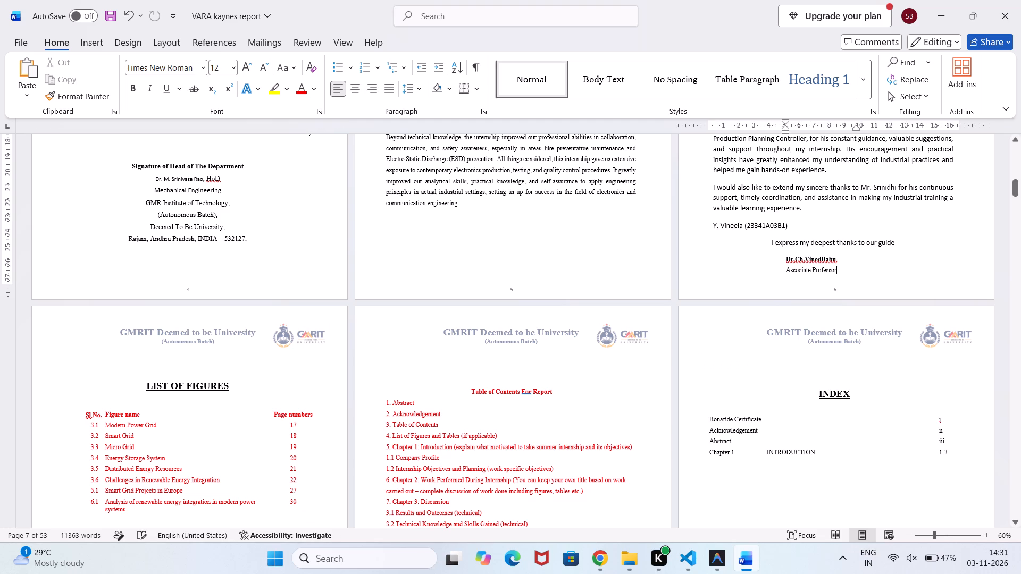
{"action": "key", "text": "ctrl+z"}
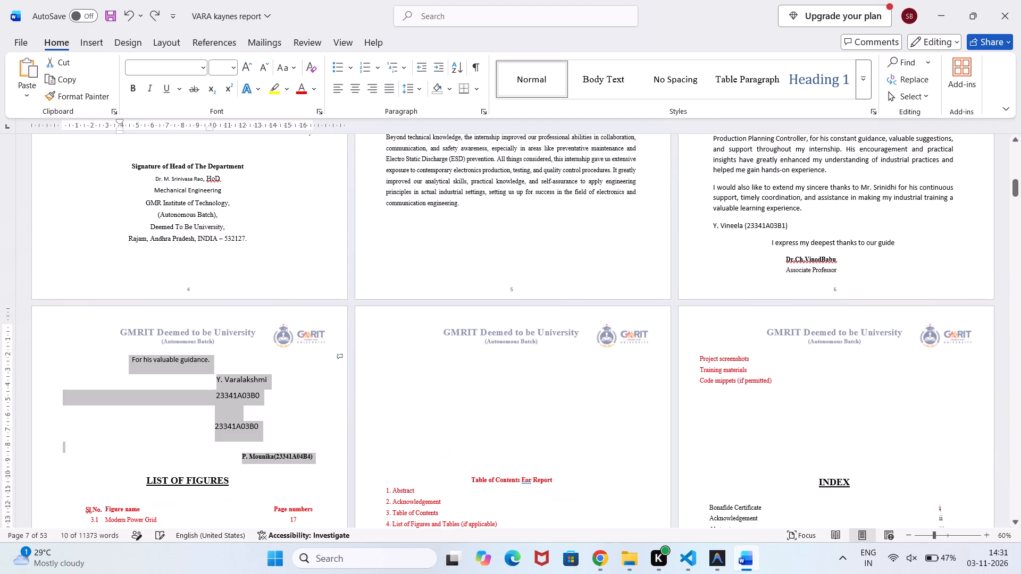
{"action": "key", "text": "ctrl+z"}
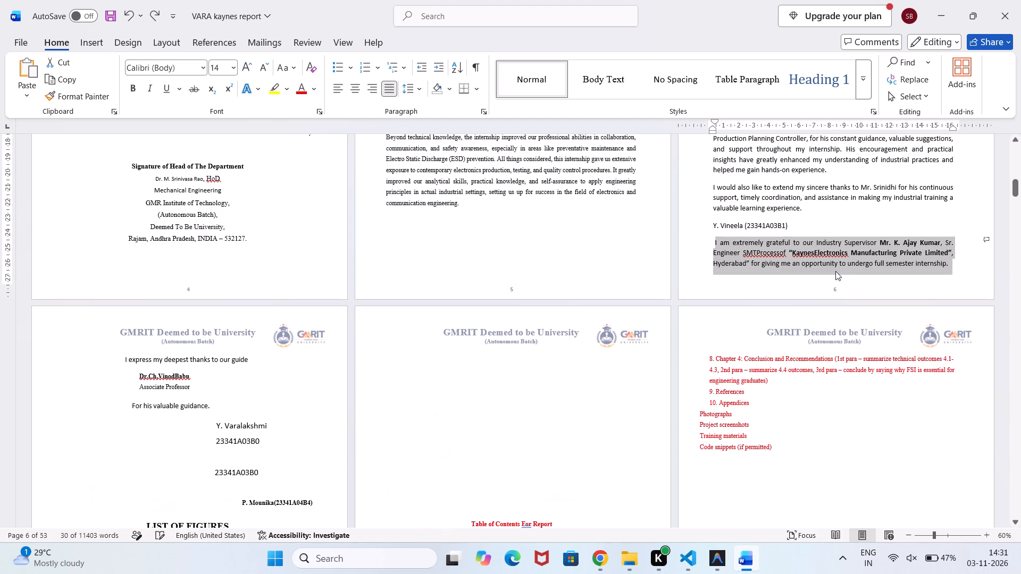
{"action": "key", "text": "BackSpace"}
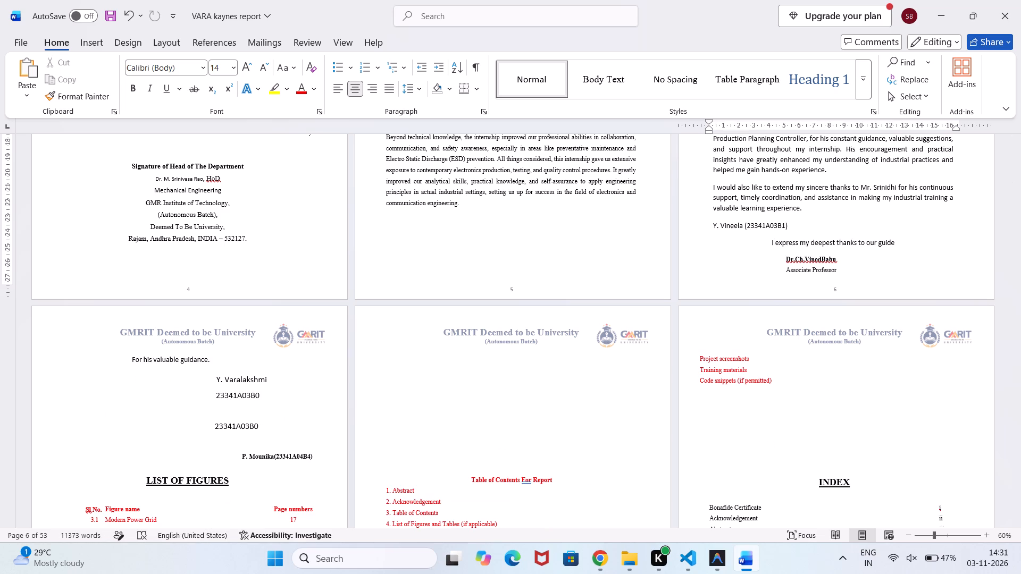
Delete the repeated roll number and the last name line just above the LIST OF FIGURES heading.
{"action": "left_click", "coordinate": [807, 280]}
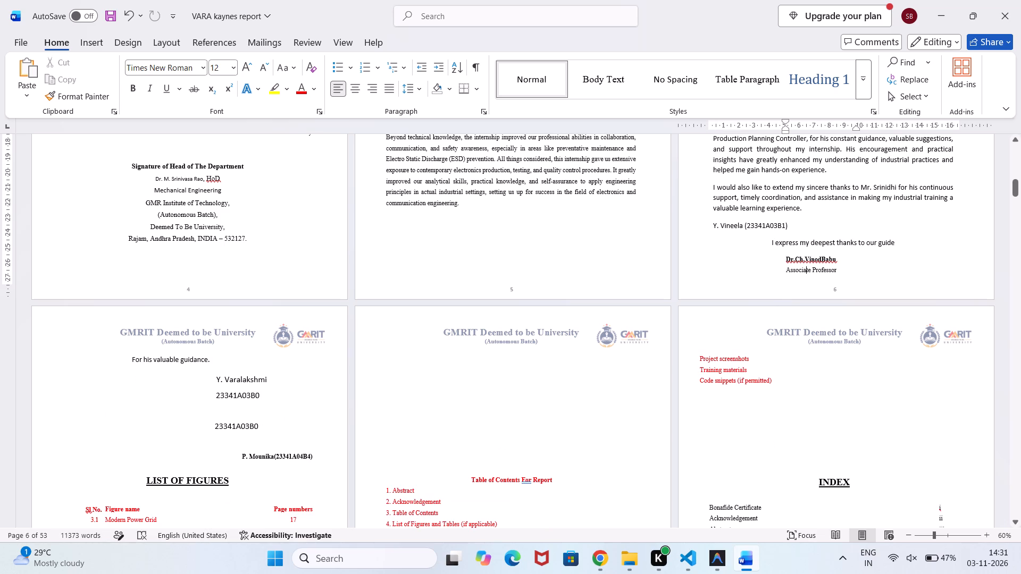
{"action": "left_click_drag", "start_coordinate": [314, 457], "coordinate": [229, 421]}
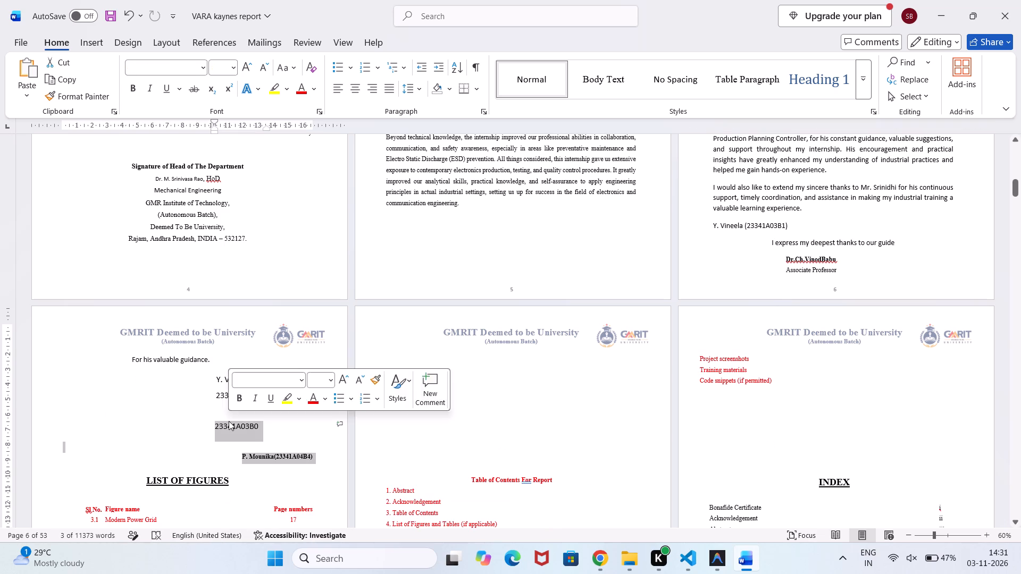
{"action": "key", "text": "BackSpace"}
Review the bonafide certificates and the new acknowledgement text at 120% zoom.
{"action": "scroll", "coordinate": [207, 435], "scroll_direction": "up", "scroll_amount": 2}
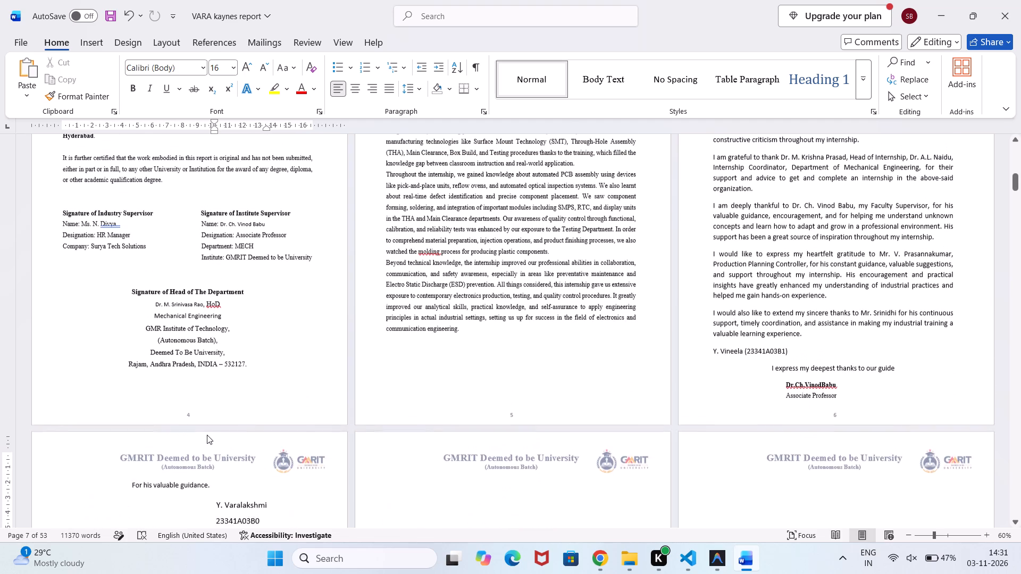
{"action": "scroll", "coordinate": [786, 286], "scroll_direction": "up", "scroll_amount": 1}
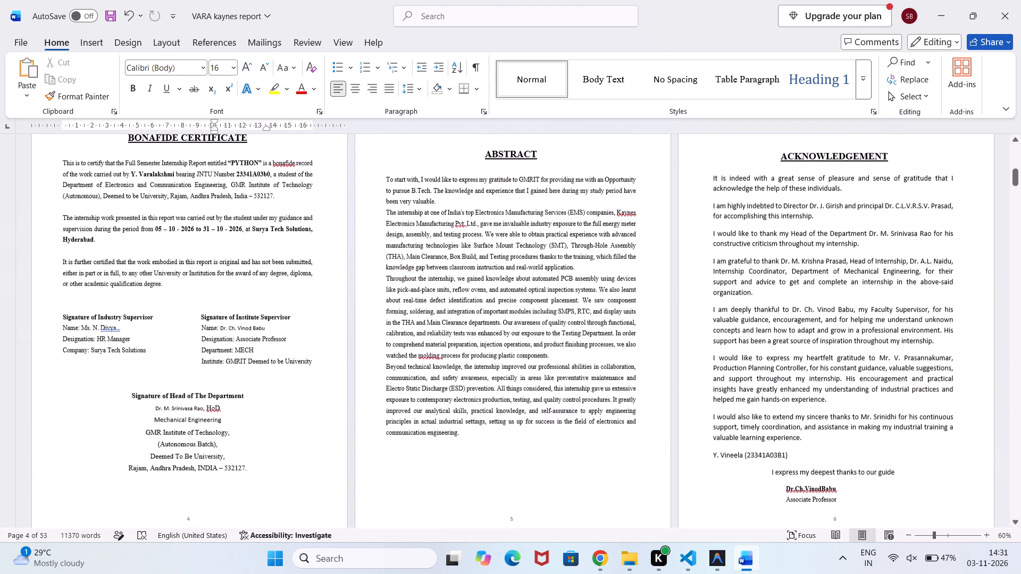
{"action": "scroll", "coordinate": [786, 286], "scroll_direction": "up", "scroll_amount": 1}
{"action": "scroll", "coordinate": [784, 315], "scroll_direction": "down", "scroll_amount": 1}
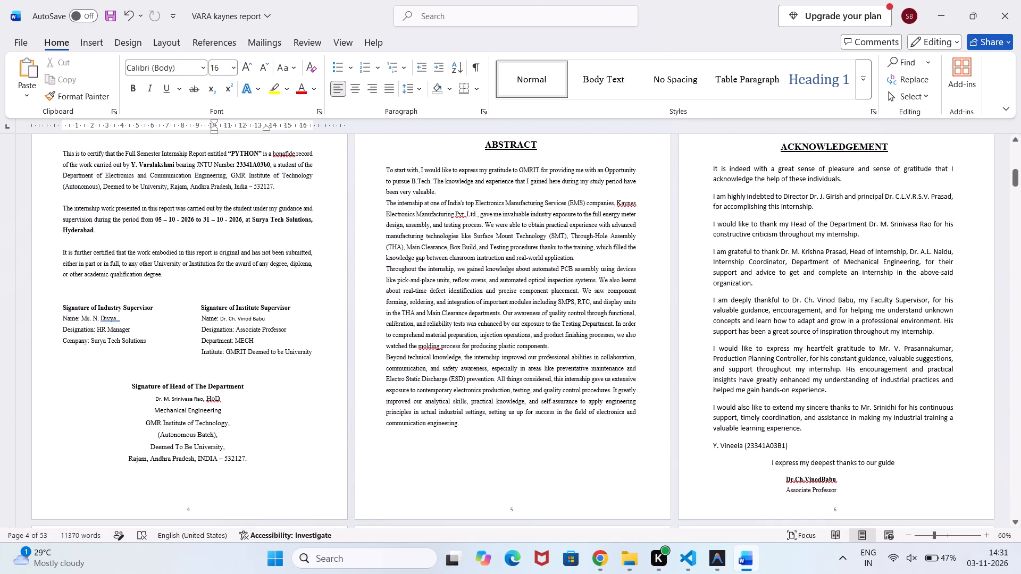
{"action": "scroll", "coordinate": [784, 315], "scroll_direction": "down", "scroll_amount": 2}
{"action": "scroll", "coordinate": [784, 315], "scroll_direction": "up", "scroll_amount": 2, "text": "ctrl"}
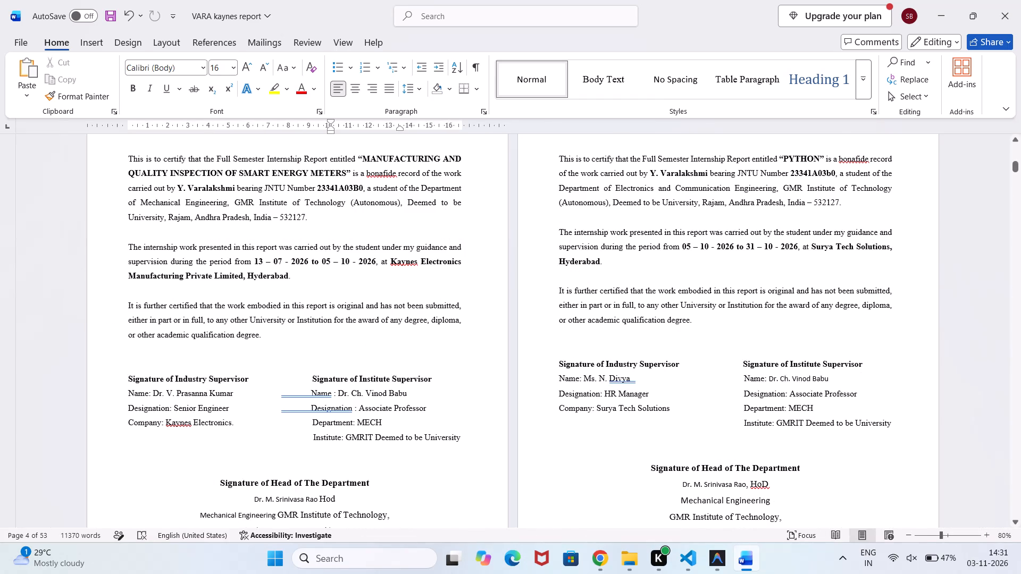
{"action": "scroll", "coordinate": [699, 349], "scroll_direction": "up", "scroll_amount": 4, "text": "ctrl"}
{"action": "scroll", "coordinate": [638, 357], "scroll_direction": "up", "scroll_amount": 1}
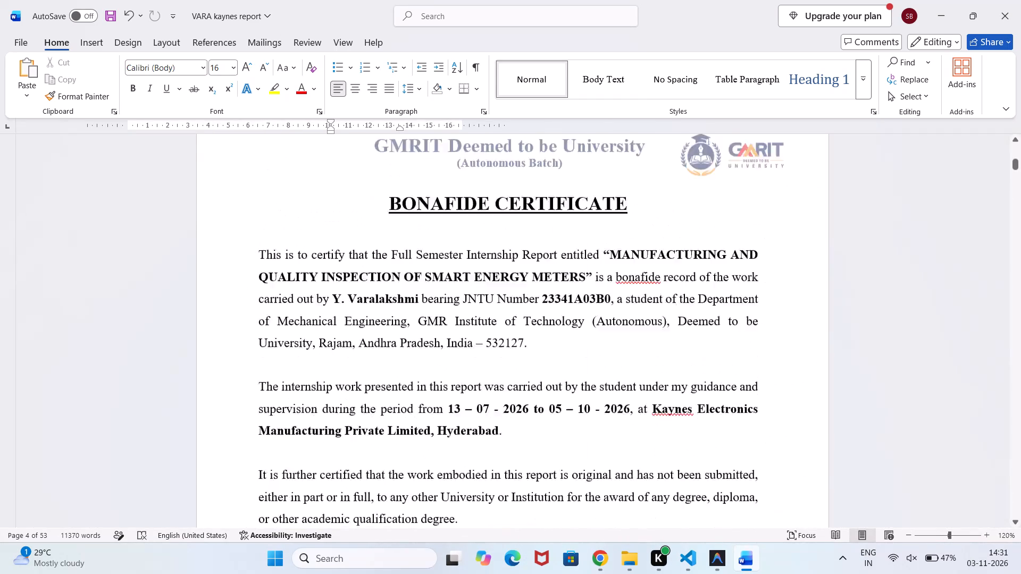
{"action": "scroll", "coordinate": [638, 357], "scroll_direction": "up", "scroll_amount": 1}
{"action": "scroll", "coordinate": [638, 357], "scroll_direction": "down", "scroll_amount": 6}
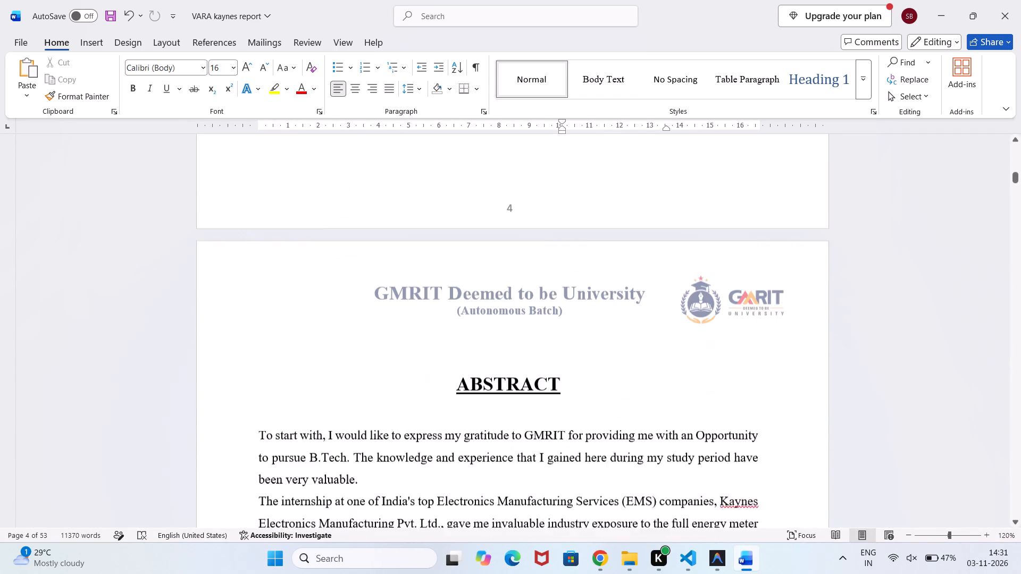
{"action": "scroll", "coordinate": [638, 357], "scroll_direction": "down", "scroll_amount": 8}
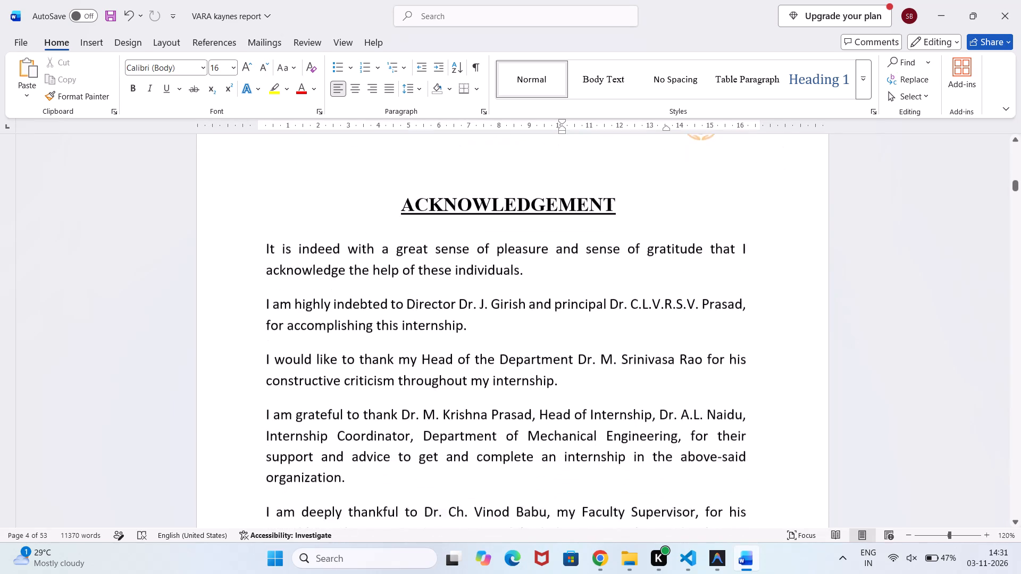
{"action": "scroll", "coordinate": [638, 357], "scroll_direction": "down", "scroll_amount": 3}
{"action": "scroll", "coordinate": [623, 319], "scroll_direction": "up", "scroll_amount": 1}
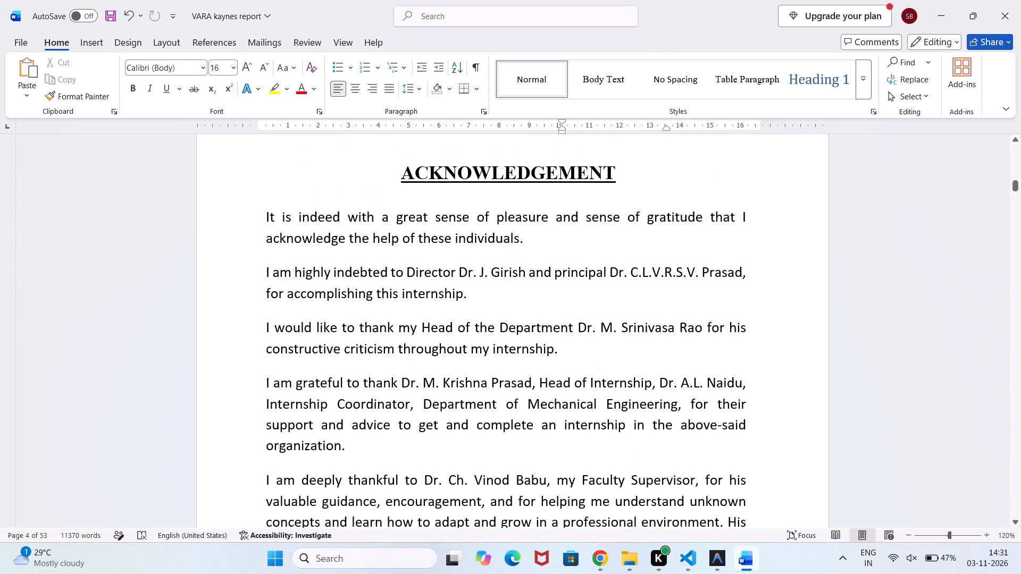
{"action": "scroll", "coordinate": [623, 319], "scroll_direction": "down", "scroll_amount": 1}
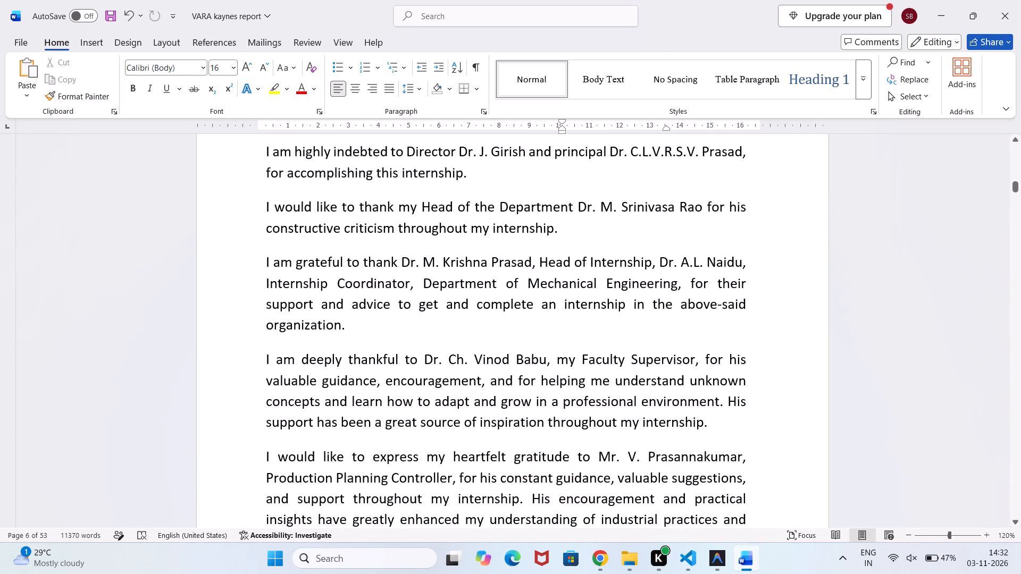
Format the acknowledgement text from "It is indeed" through "Associate Professor" as 12 pt Times New Roman with justified alignment.
{"action": "scroll", "coordinate": [568, 327], "scroll_direction": "up", "scroll_amount": 1}
{"action": "scroll", "coordinate": [568, 327], "scroll_direction": "down", "scroll_amount": 2, "text": "ctrl"}
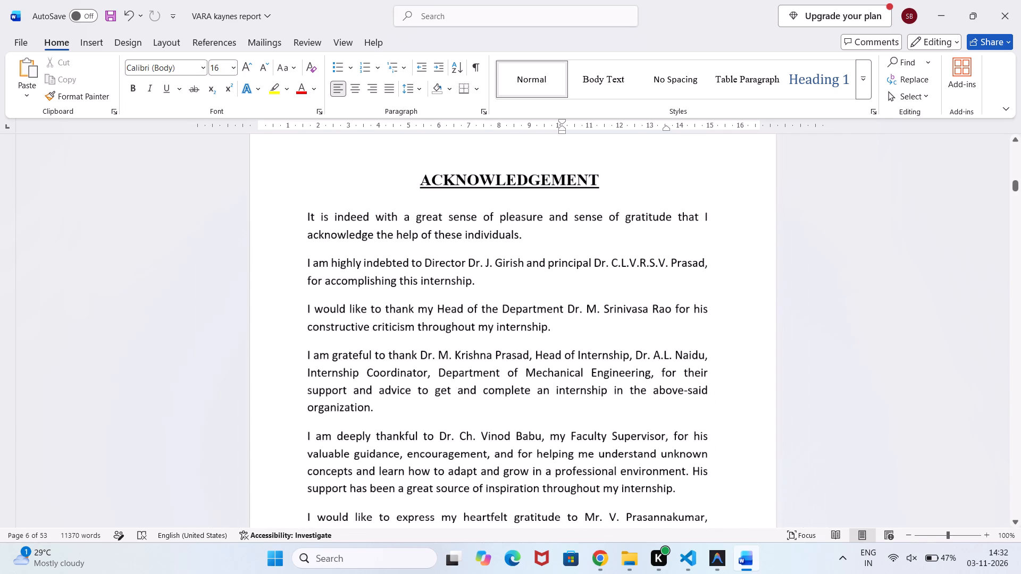
{"action": "scroll", "coordinate": [568, 327], "scroll_direction": "up", "scroll_amount": 2}
{"action": "scroll", "coordinate": [568, 327], "scroll_direction": "down", "scroll_amount": 1}
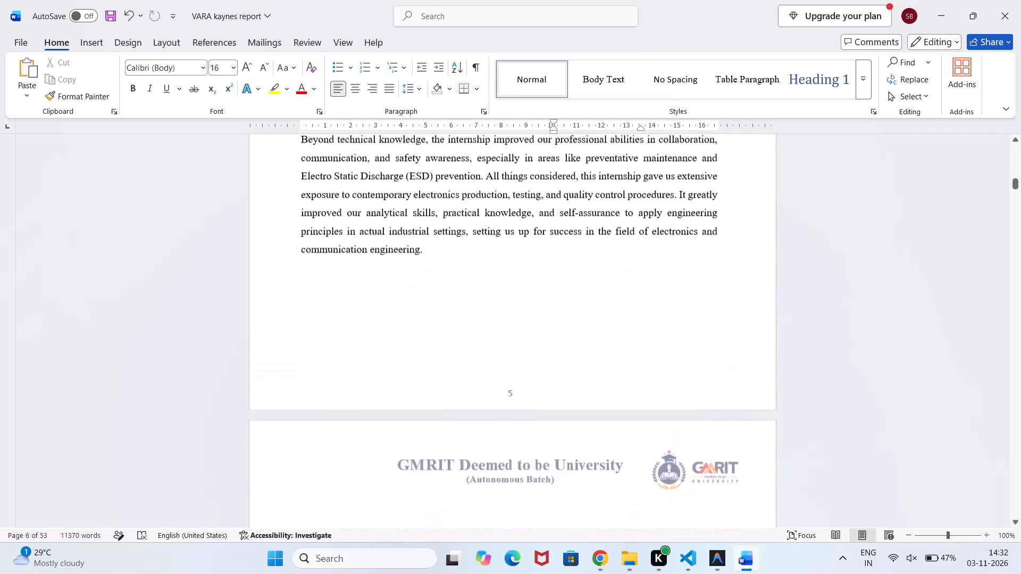
{"action": "scroll", "coordinate": [568, 327], "scroll_direction": "down", "scroll_amount": 2}
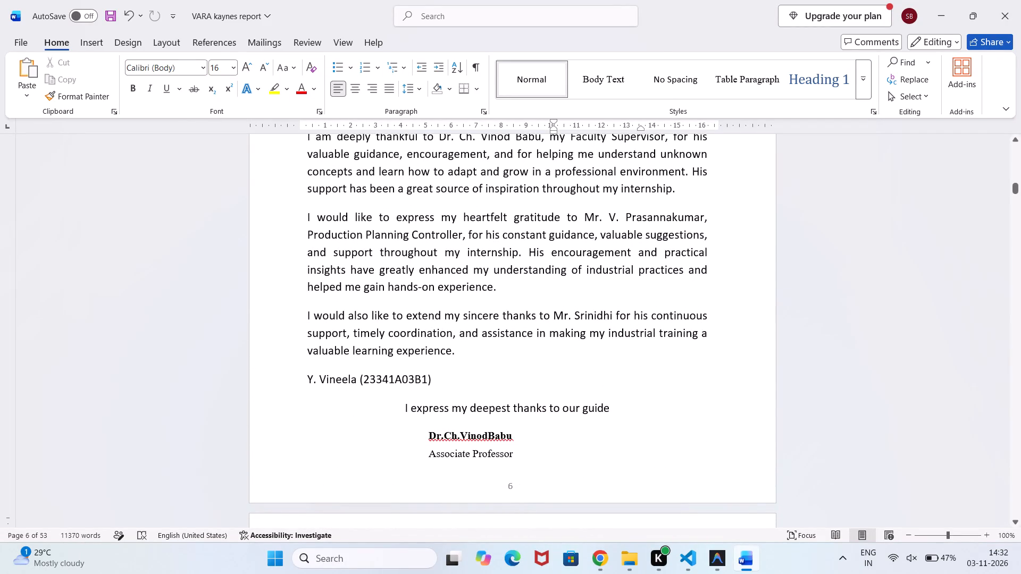
{"action": "left_click_drag", "start_coordinate": [518, 459], "coordinate": [409, 96]}
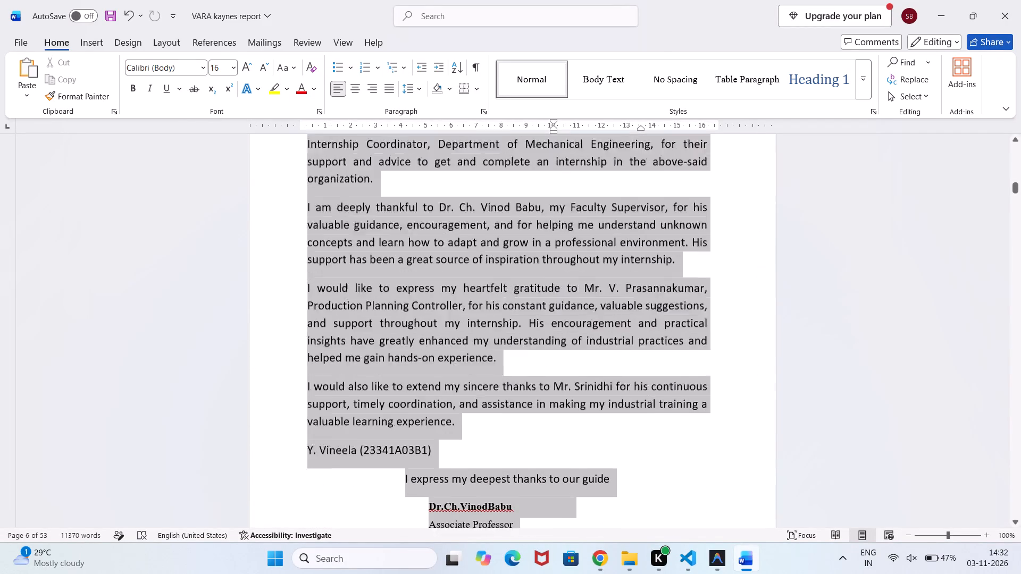
{"action": "left_click_drag", "start_coordinate": [409, 96], "coordinate": [310, 393]}
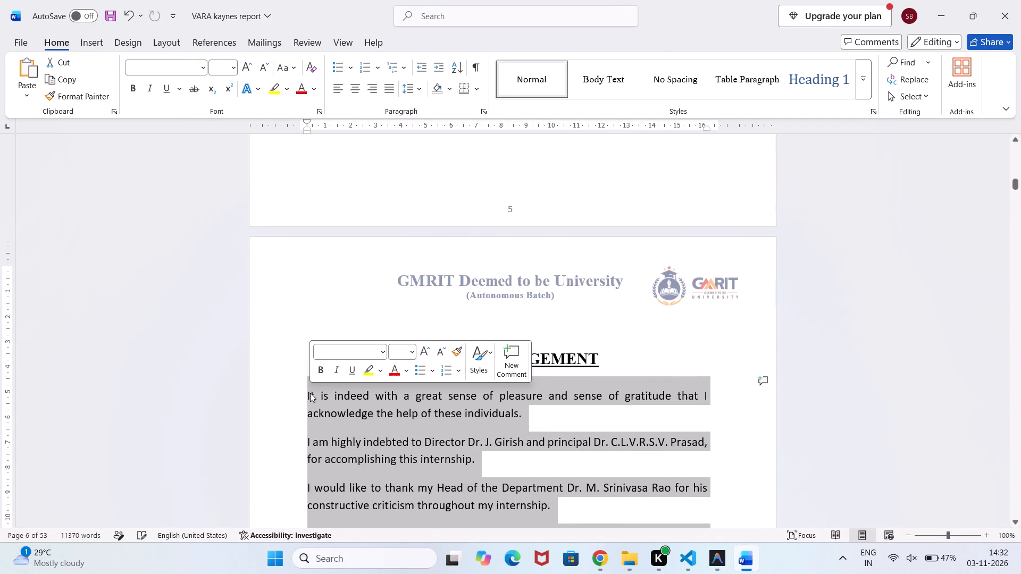
{"action": "left_click", "coordinate": [234, 67]}
{"action": "left_click", "coordinate": [227, 150]}
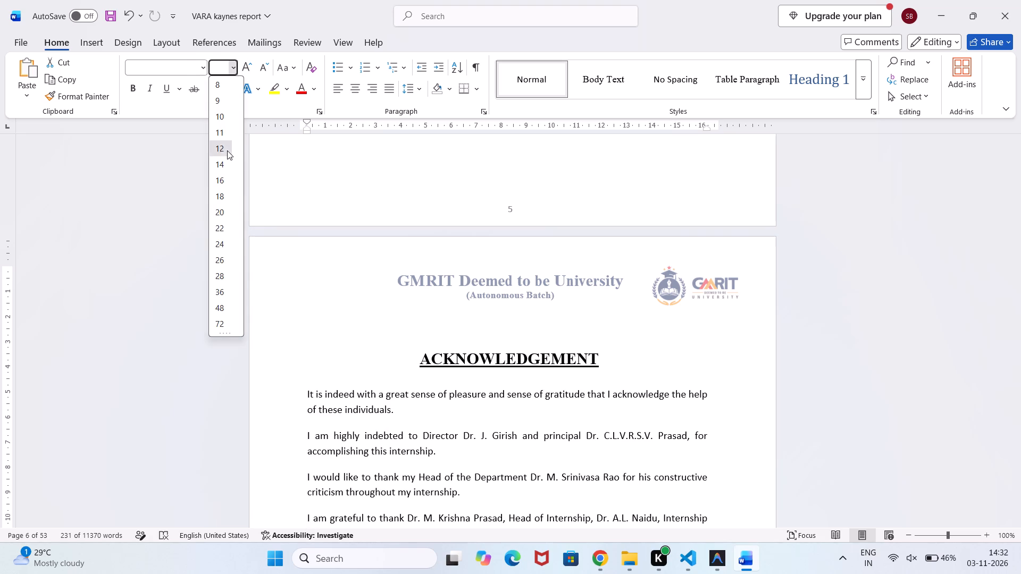
{"action": "left_click", "coordinate": [199, 65]}
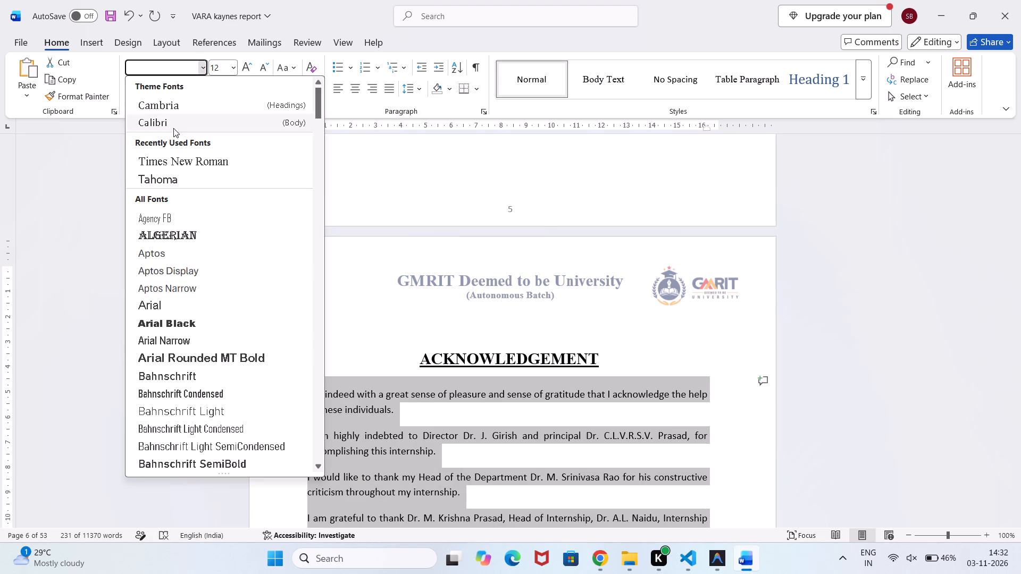
{"action": "left_click", "coordinate": [172, 161]}
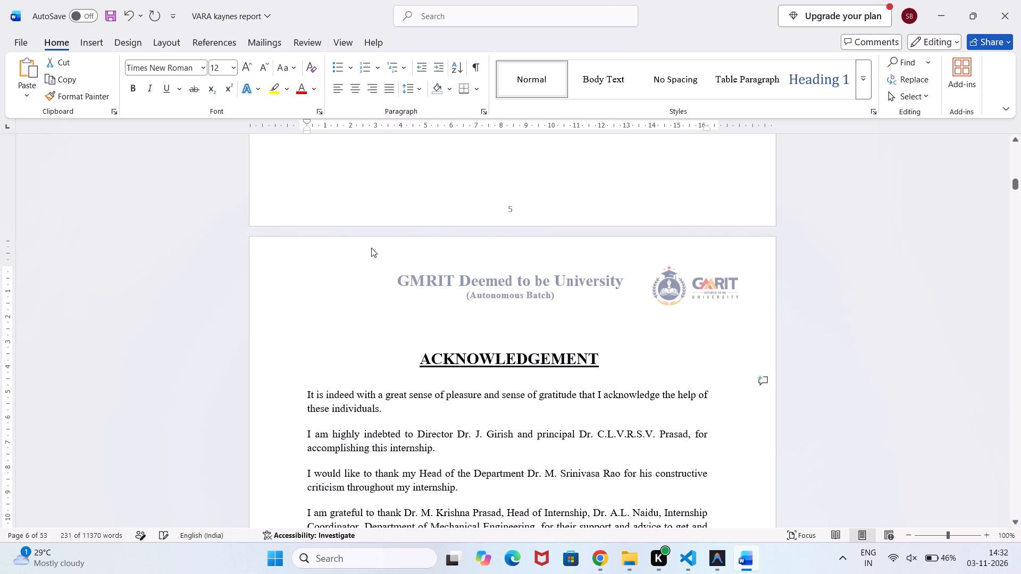
{"action": "left_click", "coordinate": [389, 85]}
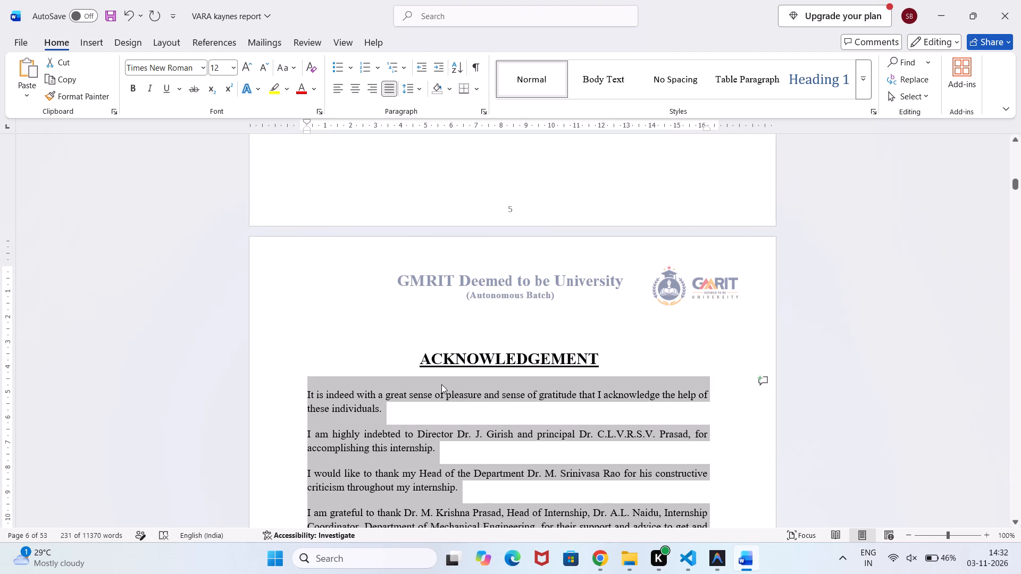
{"action": "left_click", "coordinate": [440, 409]}
Format the student name and roll number lines below "For his valuable guidance." as 12 pt Times New Roman.
{"action": "scroll", "coordinate": [478, 413], "scroll_direction": "down", "scroll_amount": 1}
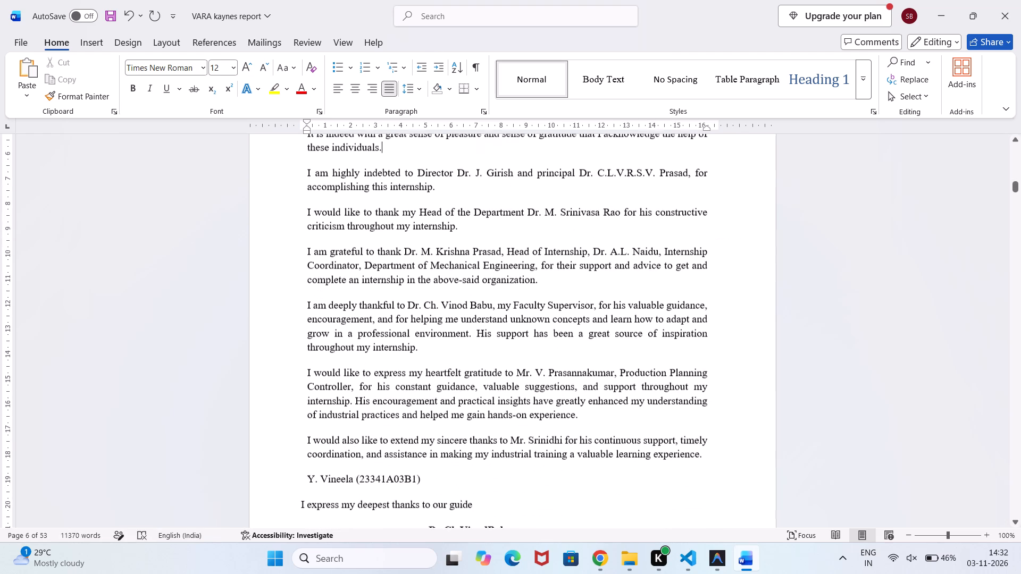
{"action": "scroll", "coordinate": [478, 413], "scroll_direction": "down", "scroll_amount": 3}
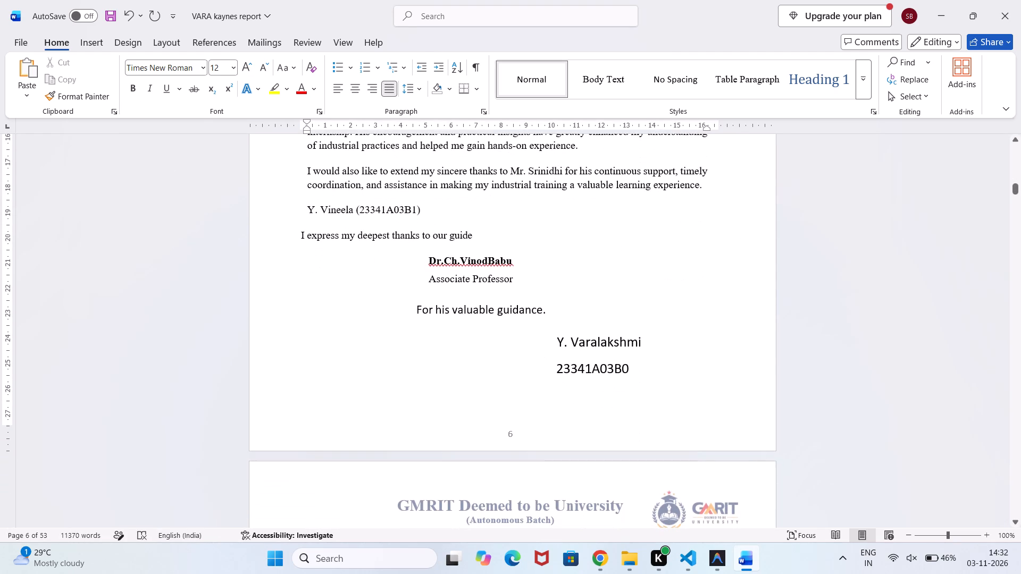
{"action": "left_click_drag", "start_coordinate": [556, 338], "coordinate": [692, 366]}
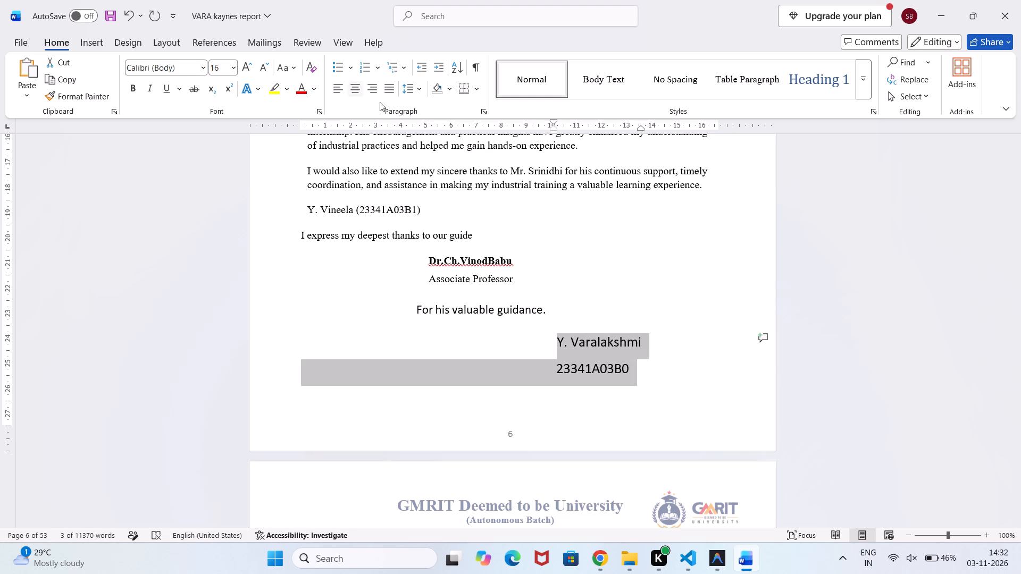
{"action": "left_click", "coordinate": [233, 71]}
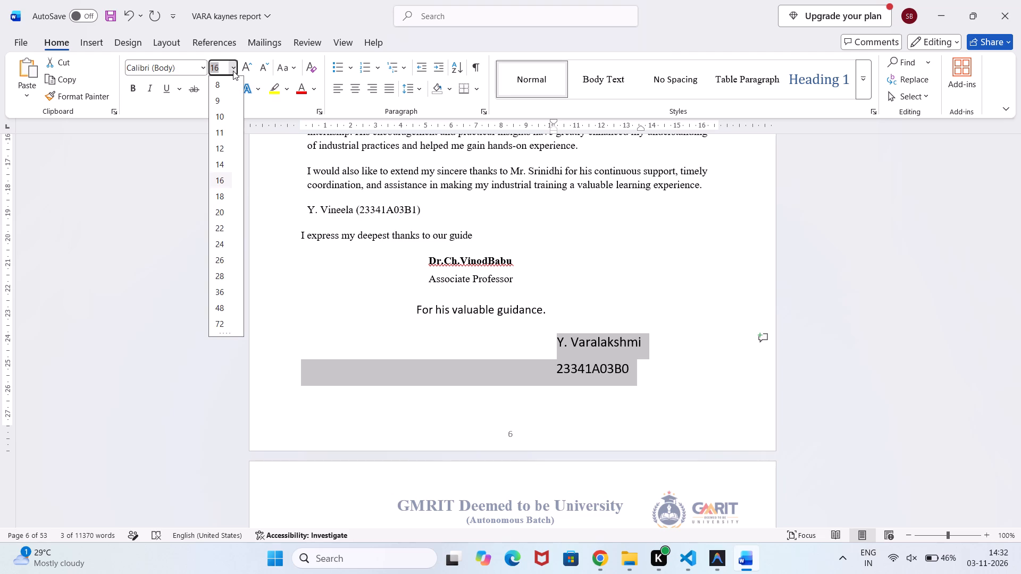
{"action": "left_click", "coordinate": [225, 149]}
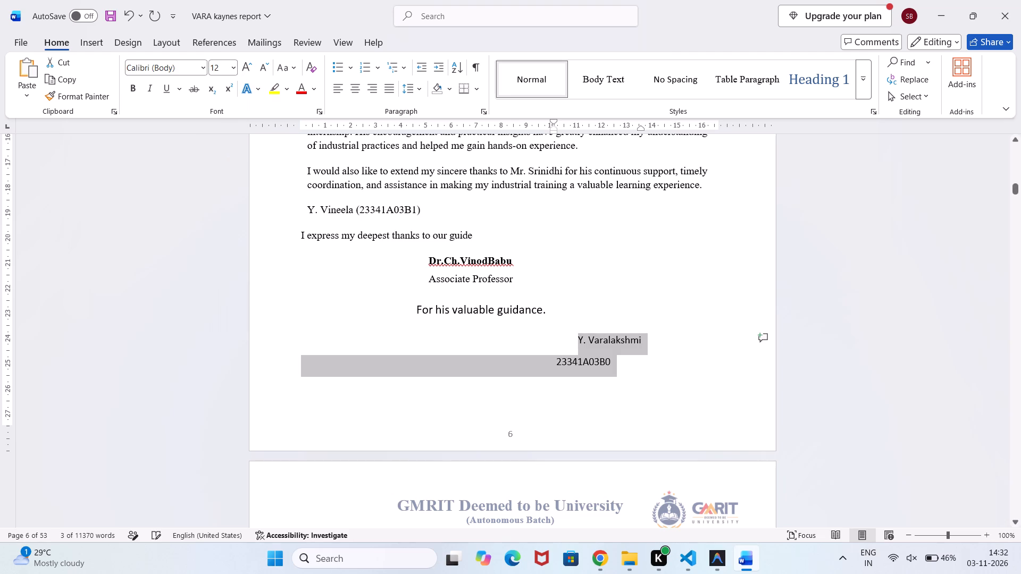
{"action": "left_click", "coordinate": [198, 68]}
{"action": "left_click", "coordinate": [177, 168]}
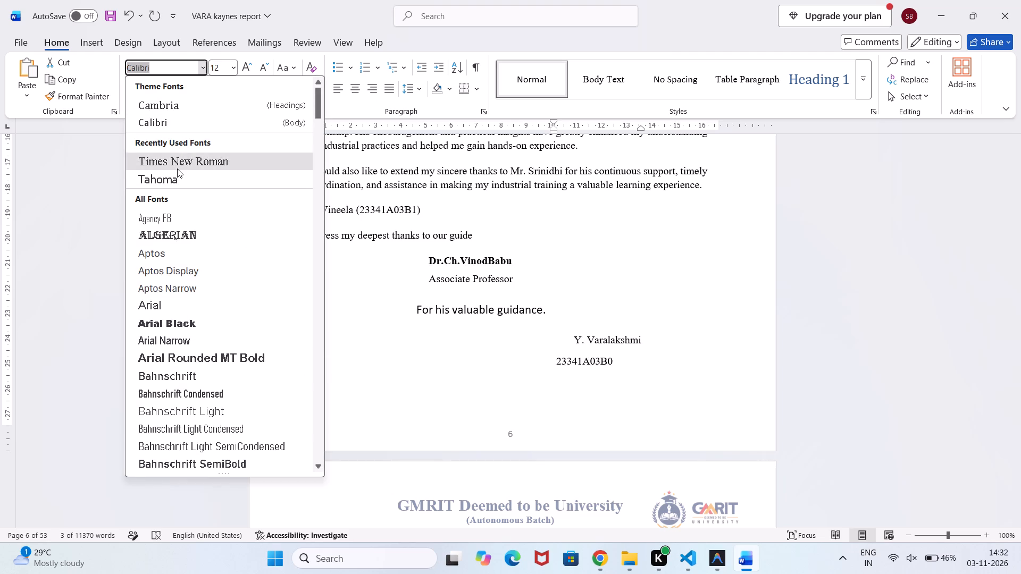
{"action": "left_click", "coordinate": [521, 320]}
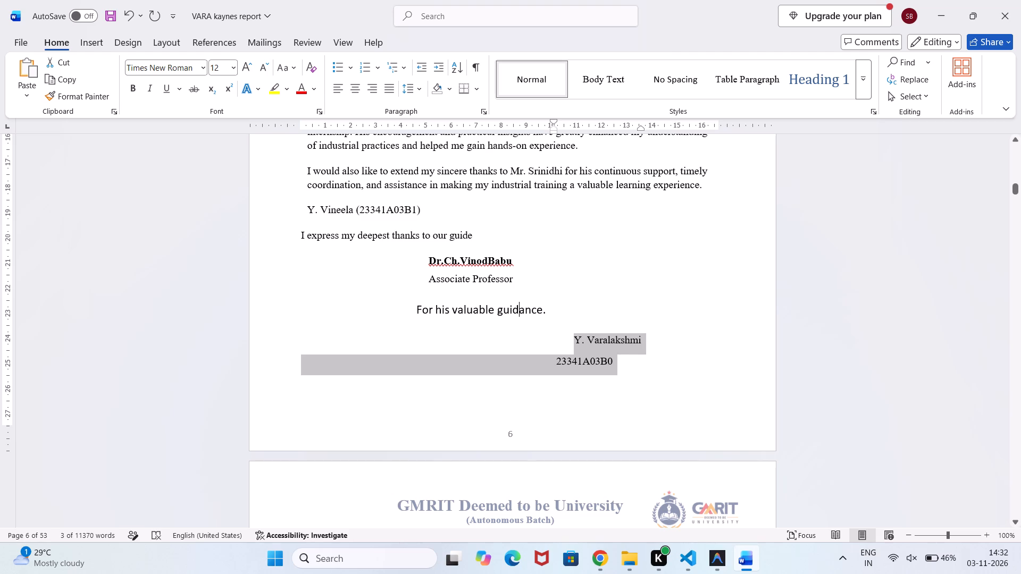
Shift the roll number line with spaces so it starts directly beneath the start of the student name.
{"action": "left_click", "coordinate": [553, 363]}
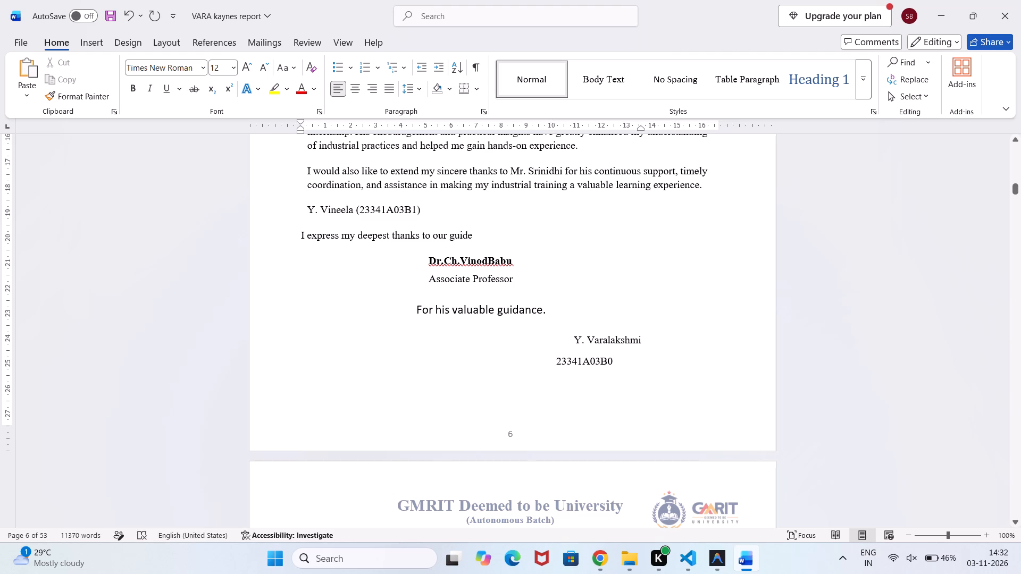
{"action": "key", "text": "space"}
{"action": "key", "text": "space"}
{"action": "key", "text": "space"}
{"action": "key", "text": "space"}
{"action": "key", "text": "space"}
{"action": "key", "text": "space"}
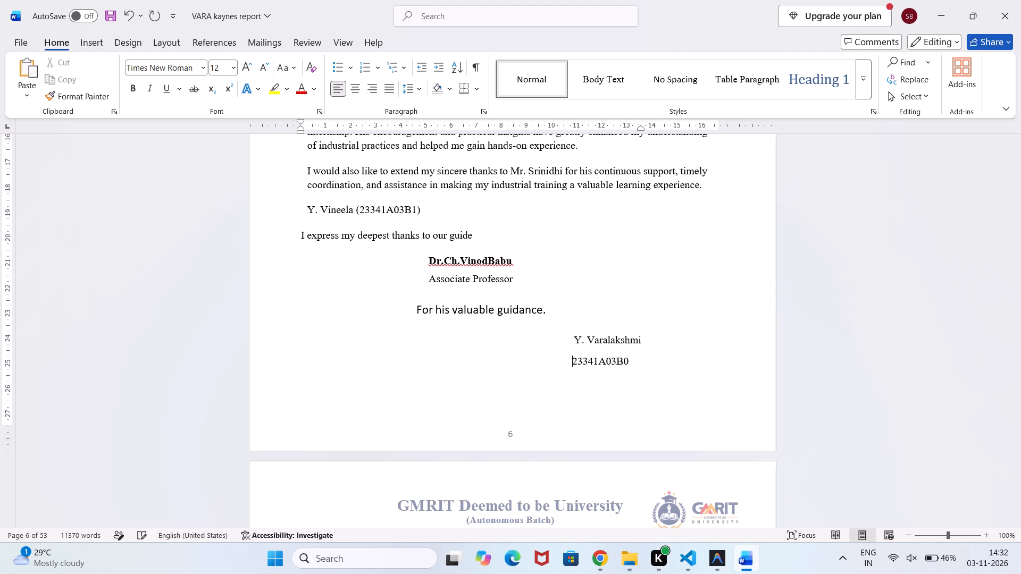
{"action": "key", "text": "space"}
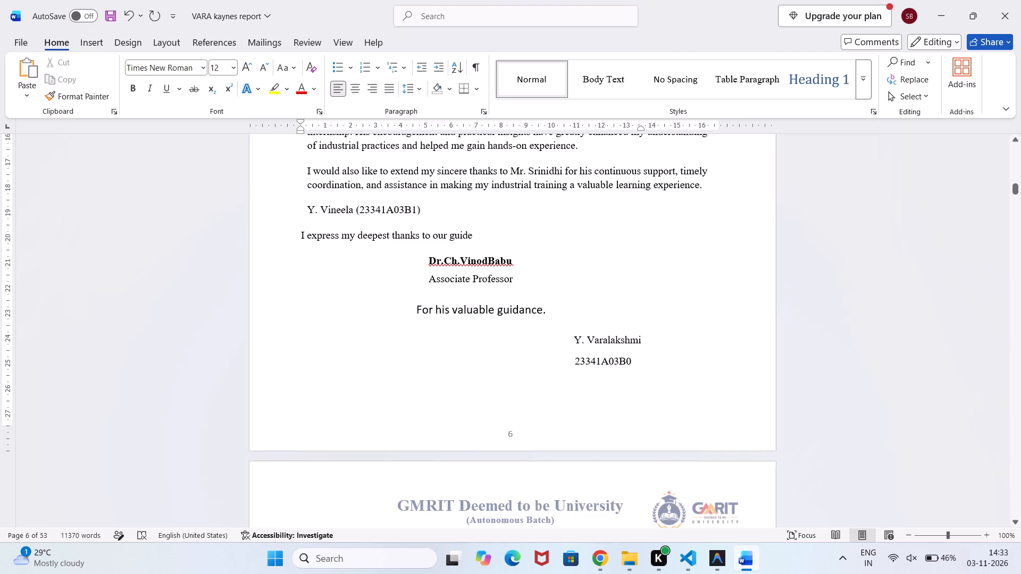
Shift the line "I express my deepest thanks to our guide" with leading spaces so it is centred above the guide's name.
{"action": "left_click", "coordinate": [299, 238]}
{"action": "key", "text": "space"}
{"action": "key", "text": "space"}
{"action": "key", "text": "space"}
{"action": "key", "text": "space"}
{"action": "key", "text": "space"}
{"action": "key", "text": "space"}
{"action": "key", "text": "space"}
{"action": "key", "text": "space"}
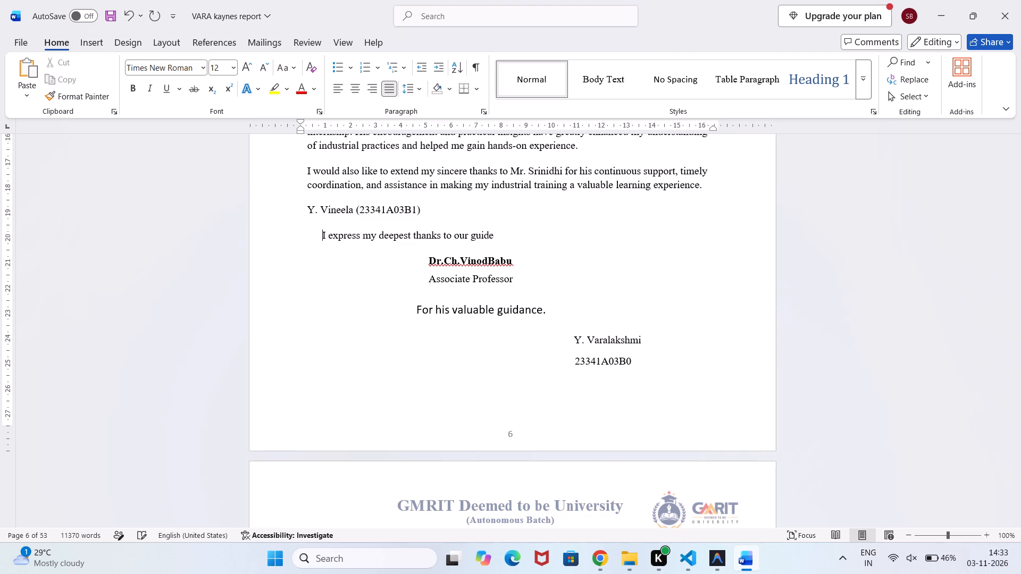
{"action": "key", "text": "space"}
{"action": "key", "text": "space"}
{"action": "key", "text": "space"}
{"action": "key", "text": "space"}
{"action": "key", "text": "space"}
{"action": "key", "text": "space"}
{"action": "key", "text": "space"}
{"action": "key", "text": "space"}
{"action": "key", "text": "space"}
{"action": "key", "text": "space"}
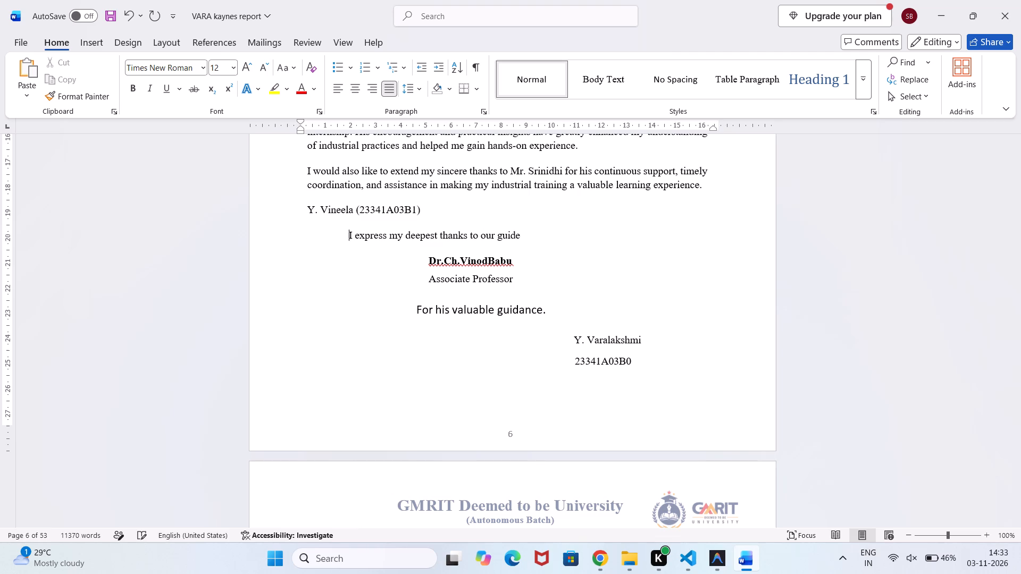
{"action": "key", "text": "space"}
{"action": "key", "text": "space"}
{"action": "key", "text": "space"}
{"action": "key", "text": "space"}
{"action": "key", "text": "space"}
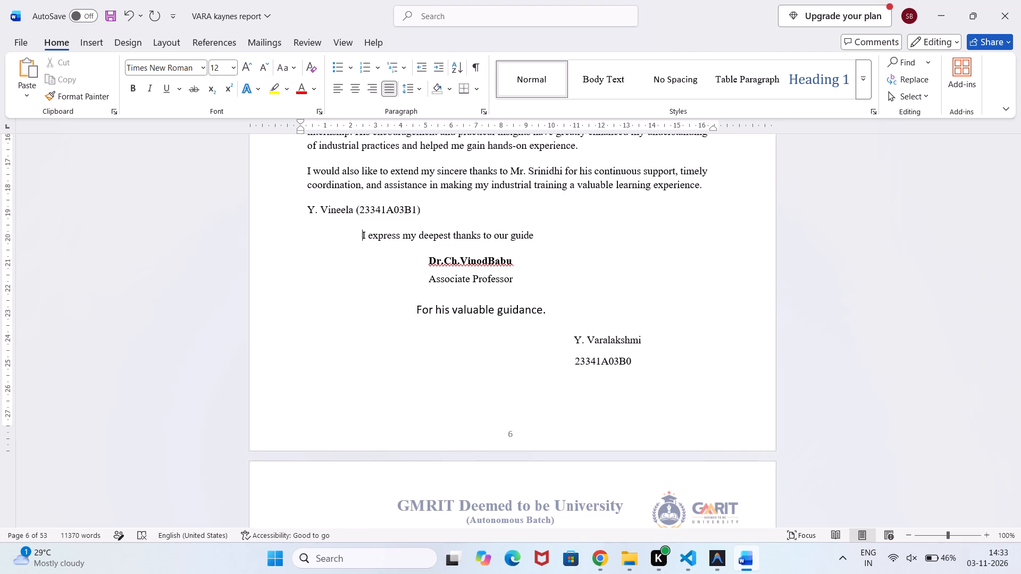
{"action": "key", "text": "space"}
{"action": "key", "text": "space"}
{"action": "key", "text": "space"}
{"action": "key", "text": "space"}
{"action": "key", "text": "space"}
{"action": "key", "text": "space"}
{"action": "key", "text": "space"}
{"action": "key", "text": "space"}
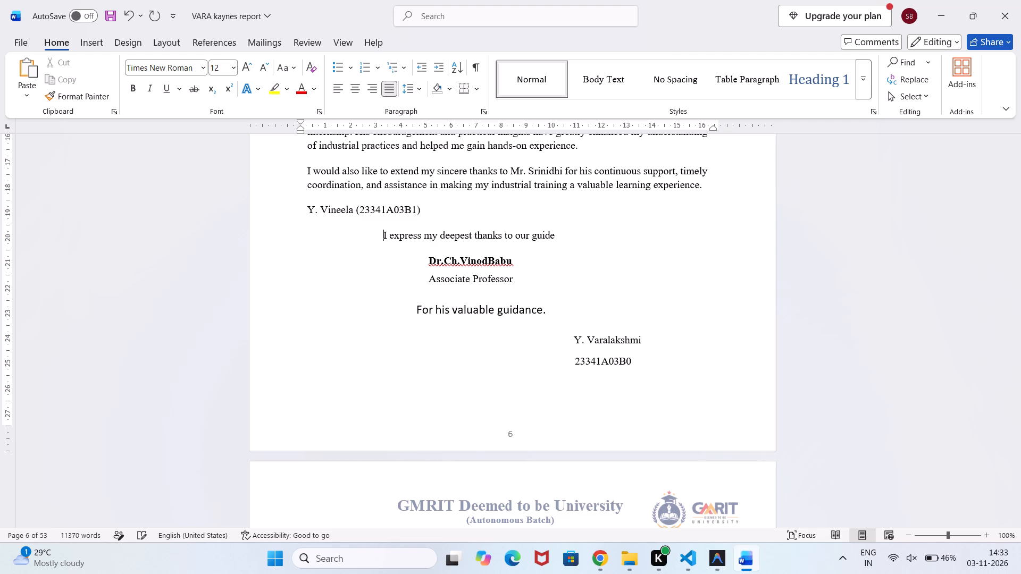
Shift the line "I express my deepest thanks to our guide" further right with five more leading spaces to centre it above the guide's name.
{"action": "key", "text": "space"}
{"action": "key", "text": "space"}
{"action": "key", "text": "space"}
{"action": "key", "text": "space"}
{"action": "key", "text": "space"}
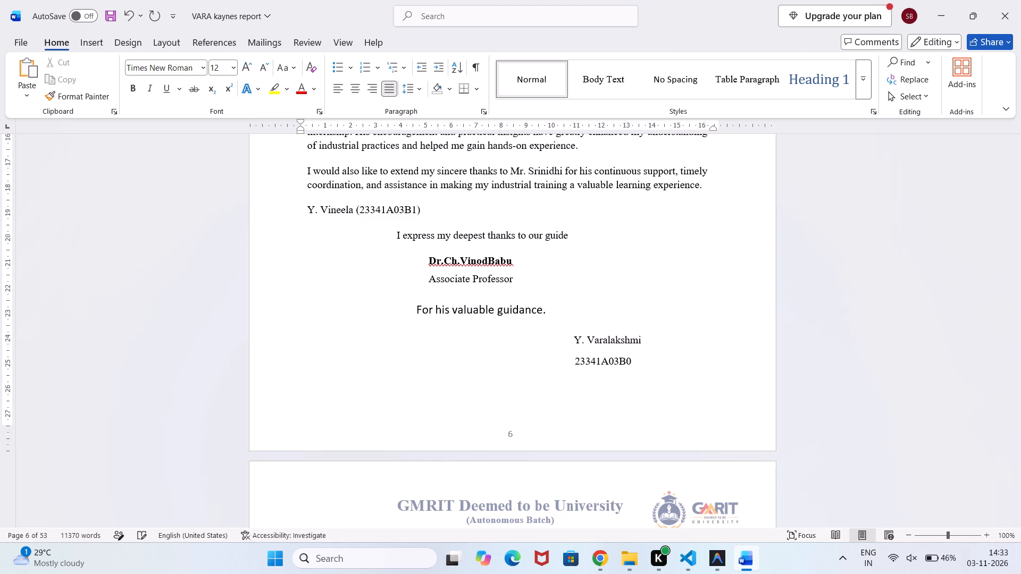
Delete the line with the other student's name and roll number above "I express my deepest thanks to our guide".
{"action": "left_click_drag", "start_coordinate": [426, 209], "coordinate": [367, 209]}
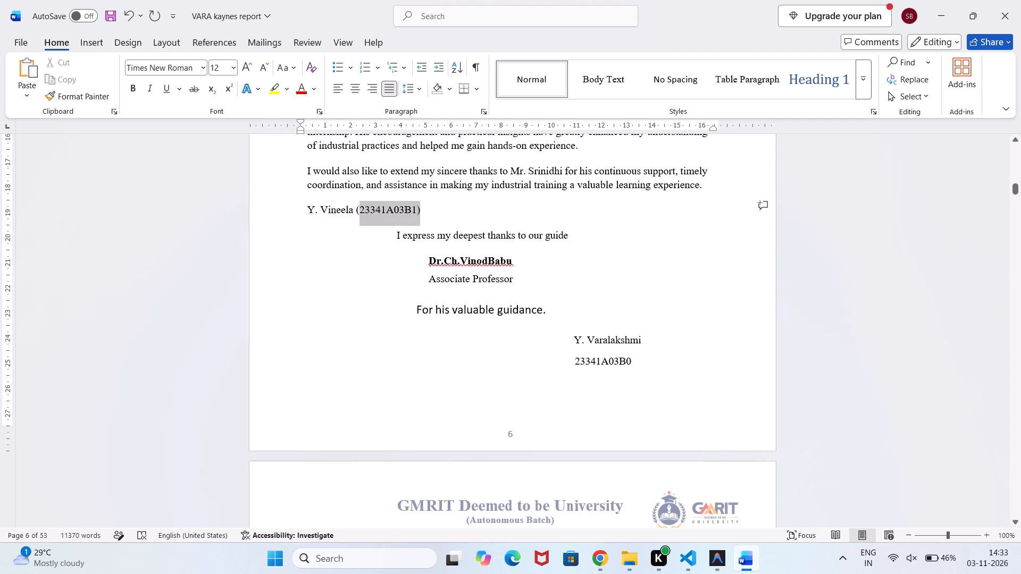
{"action": "left_click_drag", "start_coordinate": [367, 209], "coordinate": [305, 210]}
{"action": "key", "text": "BackSpace"}
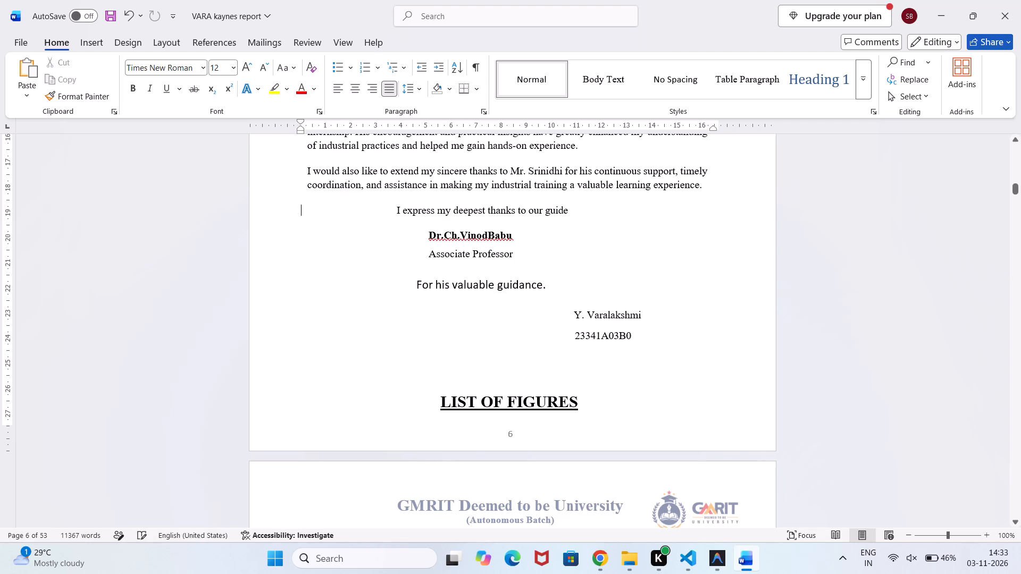
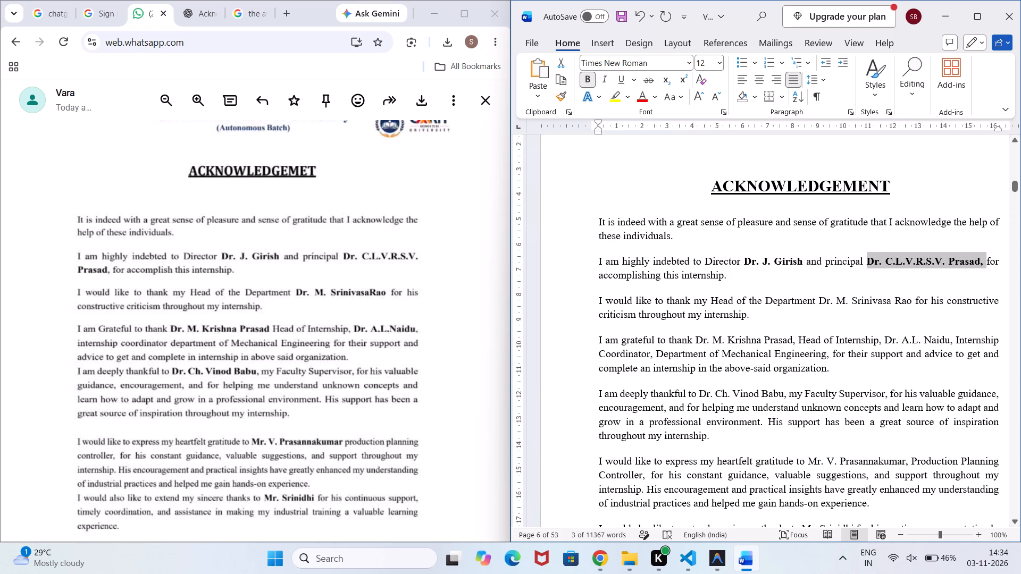
Bold the names of the Head of the Department, the Head of Internship and the Internship Coordinator in the acknowledgement paragraphs.
{"action": "left_click_drag", "start_coordinate": [912, 301], "coordinate": [822, 299]}
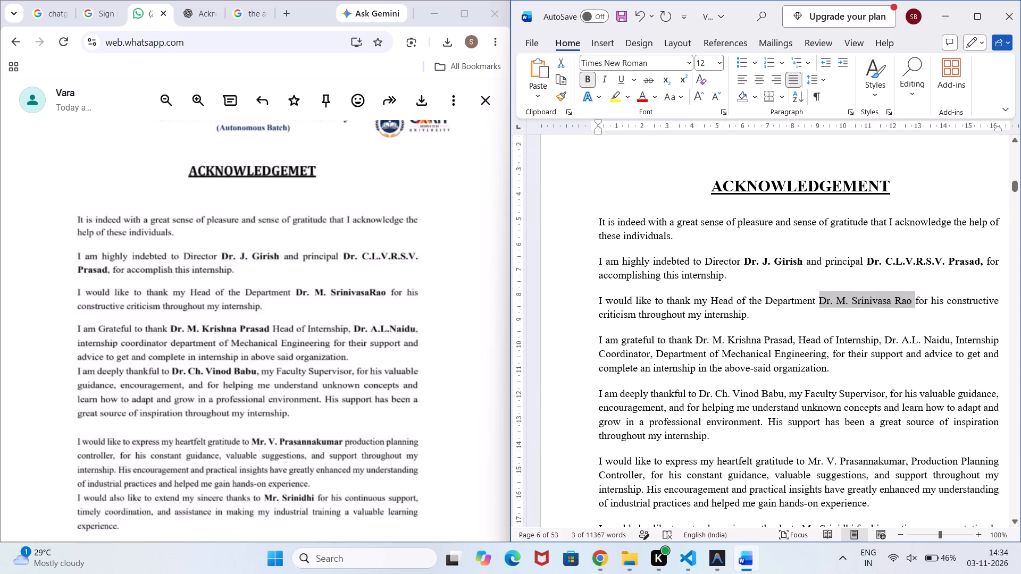
{"action": "left_click_drag", "start_coordinate": [822, 299], "coordinate": [821, 299]}
{"action": "key", "text": "ctrl+b"}
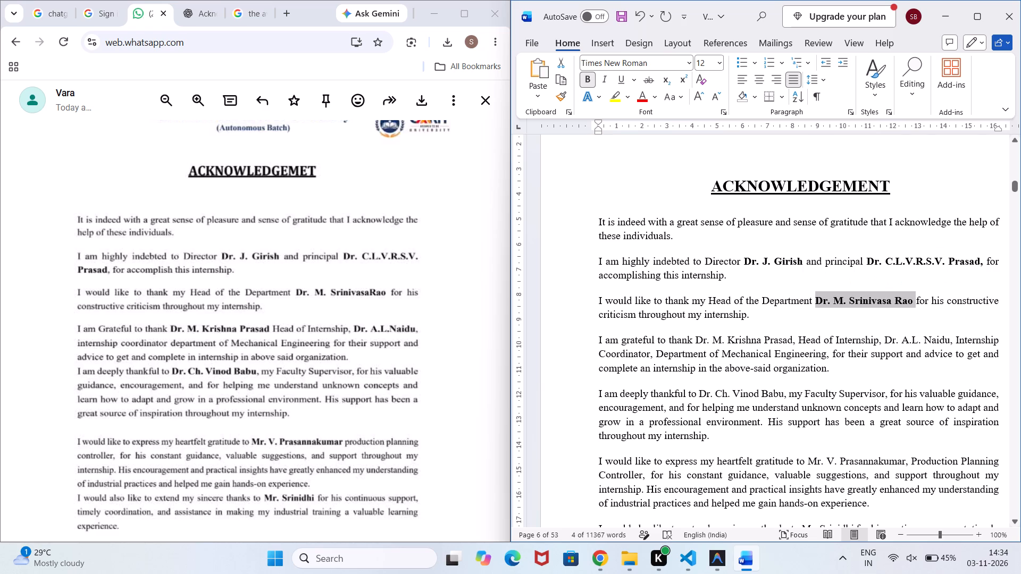
{"action": "scroll", "coordinate": [814, 365], "scroll_direction": "down", "scroll_amount": 1}
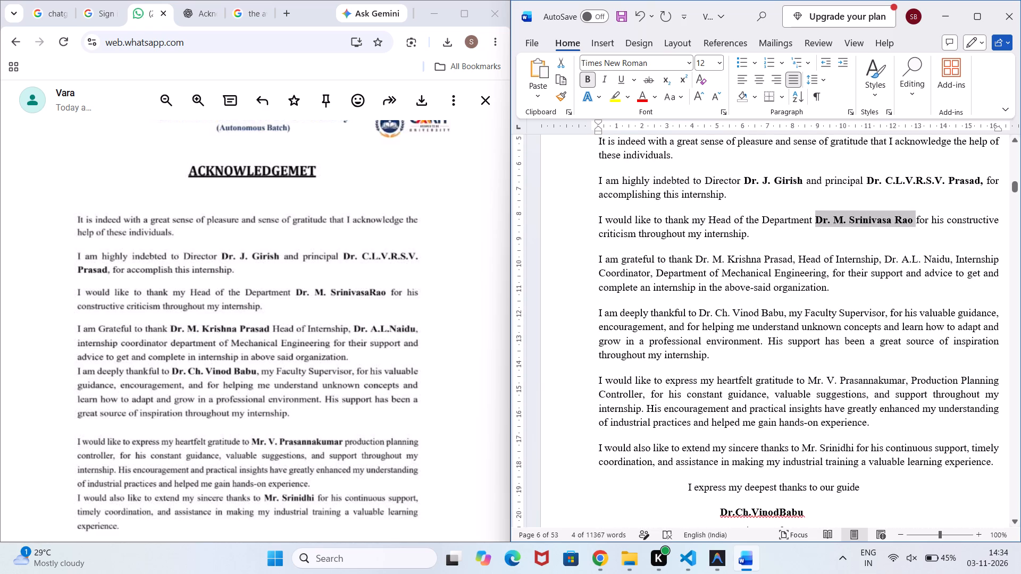
{"action": "left_click_drag", "start_coordinate": [794, 260], "coordinate": [694, 265]}
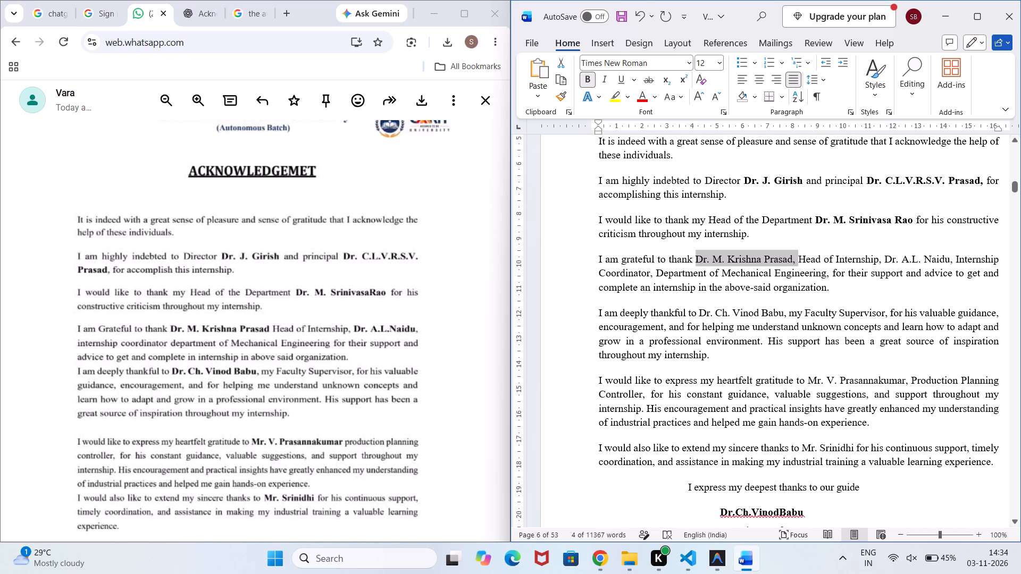
{"action": "key", "text": "ctrl+b"}
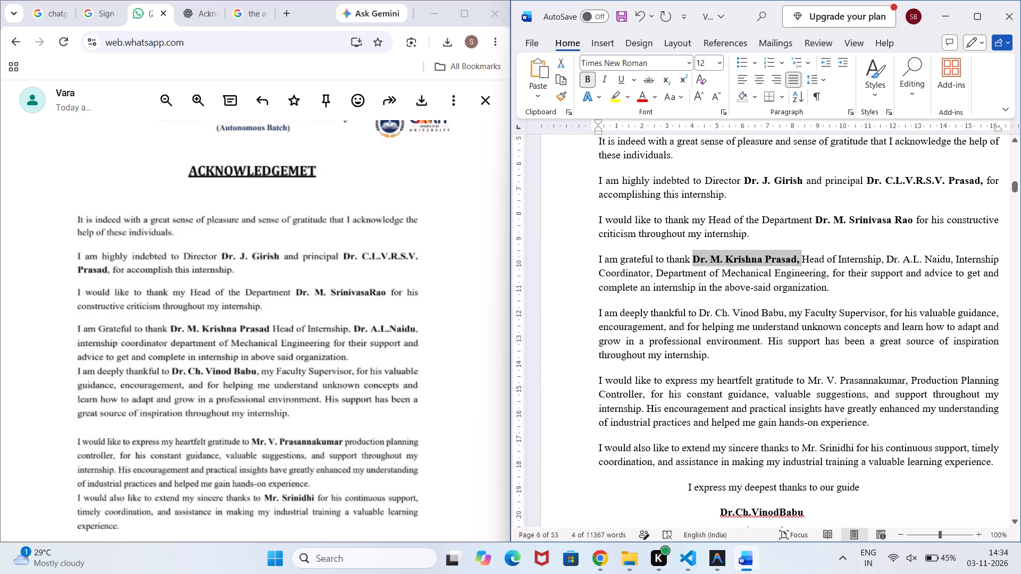
{"action": "left_click_drag", "start_coordinate": [953, 258], "coordinate": [896, 261]}
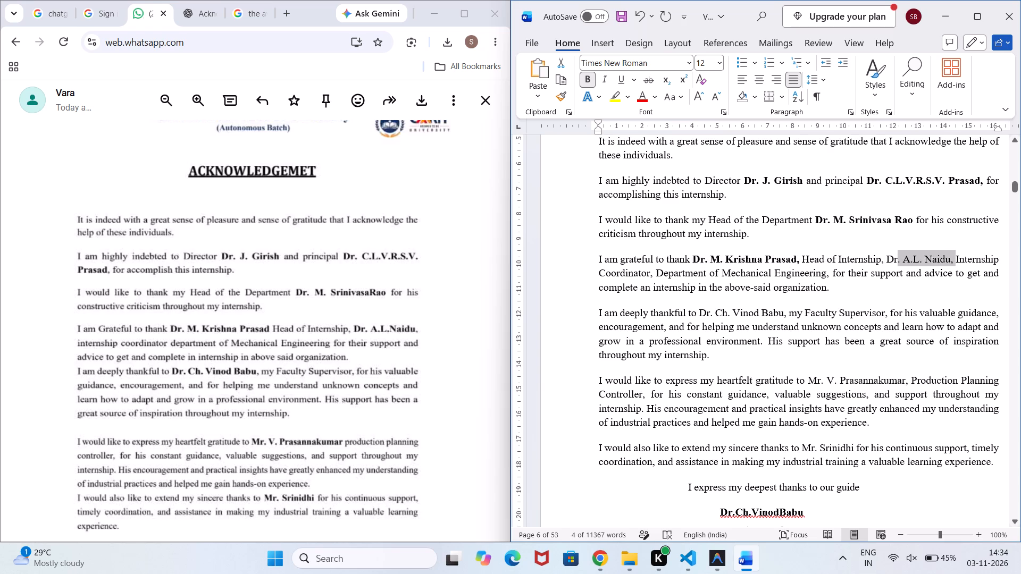
{"action": "left_click_drag", "start_coordinate": [896, 261], "coordinate": [890, 262]}
{"action": "key", "text": "ctrl+b"}
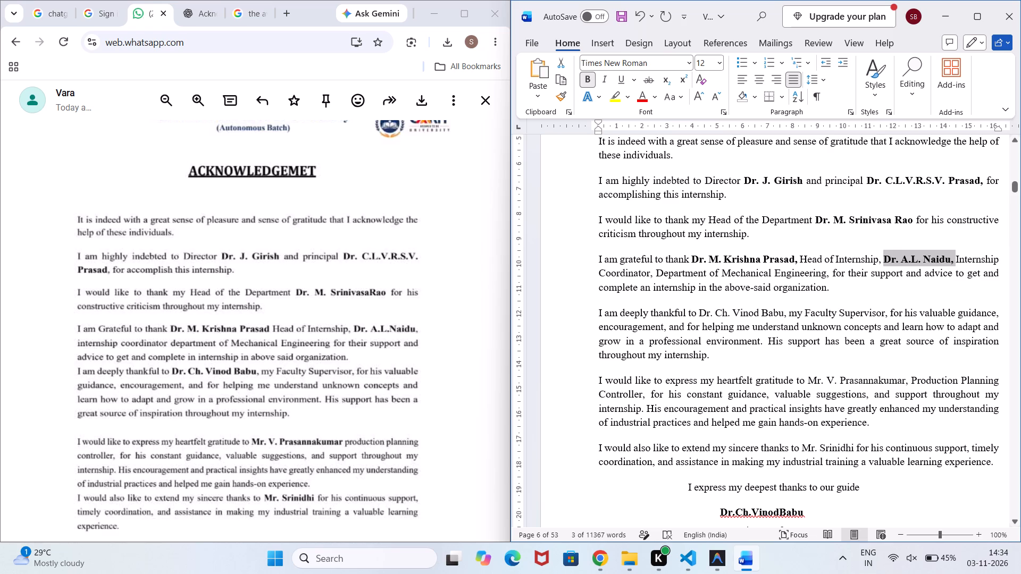
Bold the faculty supervisor's name in the "I am deeply thankful to" paragraph of the acknowledgement.
{"action": "left_click_drag", "start_coordinate": [785, 315], "coordinate": [723, 320]}
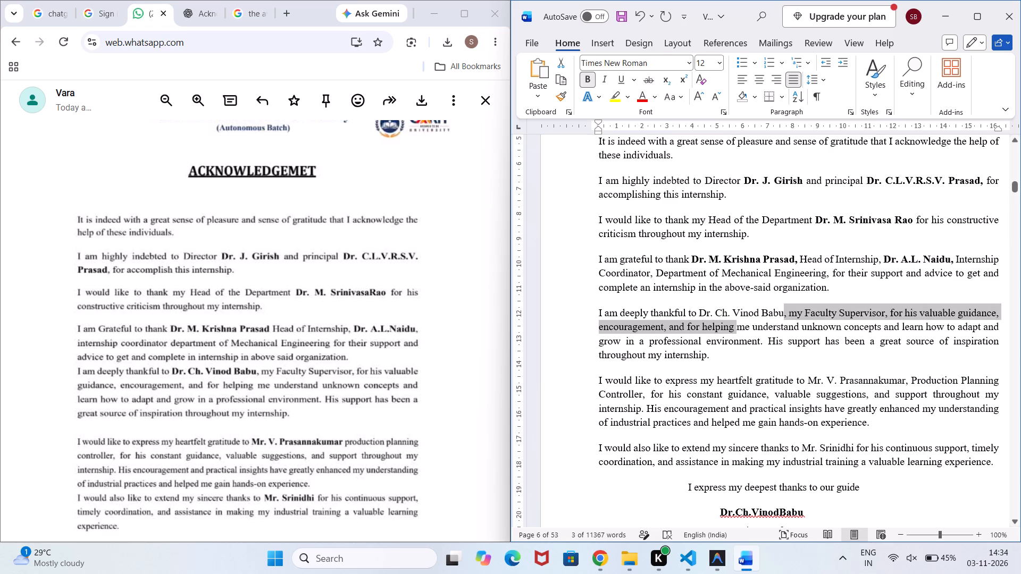
{"action": "left_click_drag", "start_coordinate": [723, 320], "coordinate": [705, 318]}
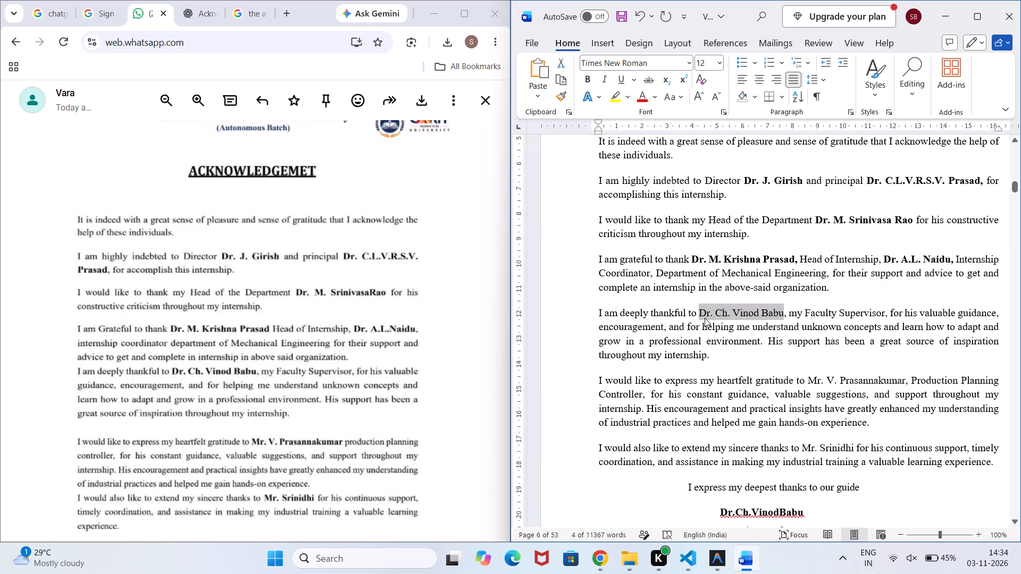
{"action": "key", "text": "ctrl+b"}
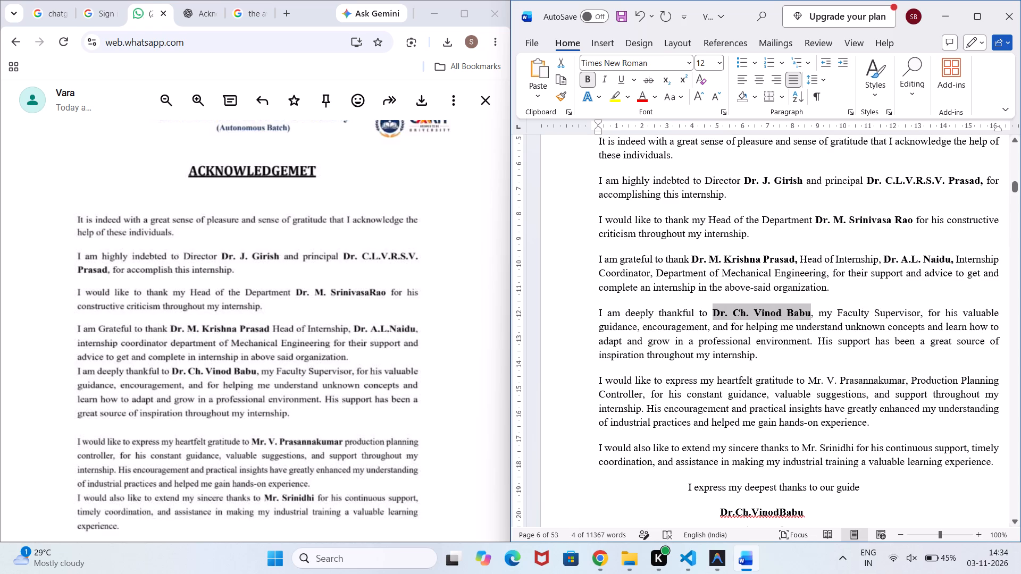
Bold the Production Planning Controller's name, including "Mr." and the trailing comma, in the "heartfelt gratitude" paragraph.
{"action": "scroll", "coordinate": [865, 402], "scroll_direction": "down", "scroll_amount": 1}
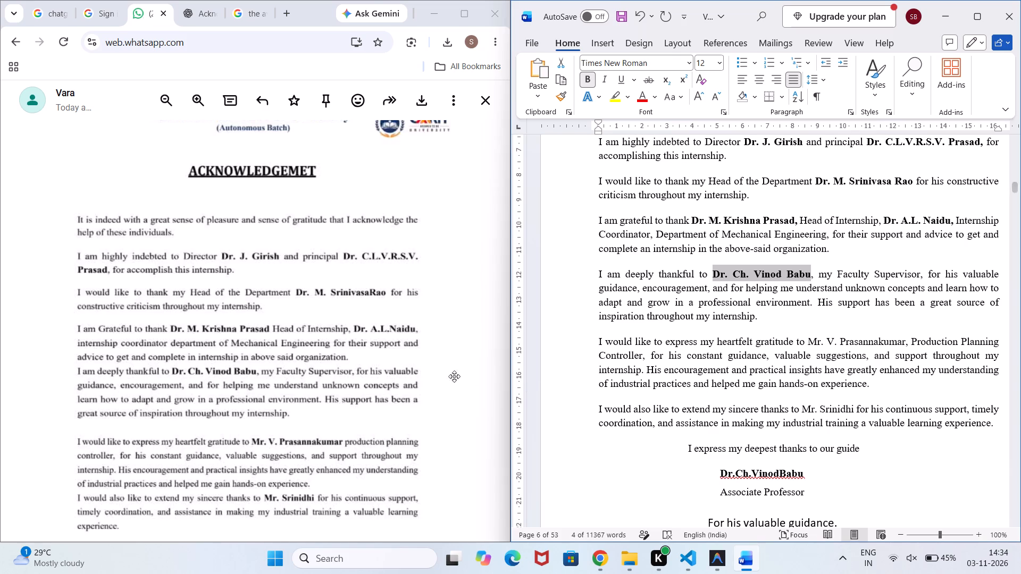
{"action": "scroll", "coordinate": [386, 409], "scroll_direction": "down", "scroll_amount": 1}
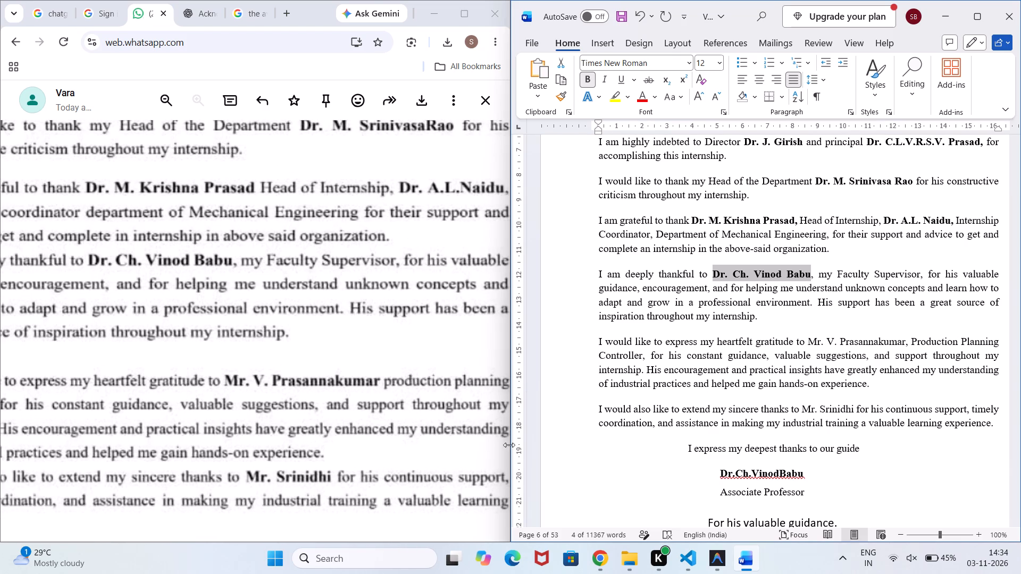
{"action": "left_click", "coordinate": [904, 341]}
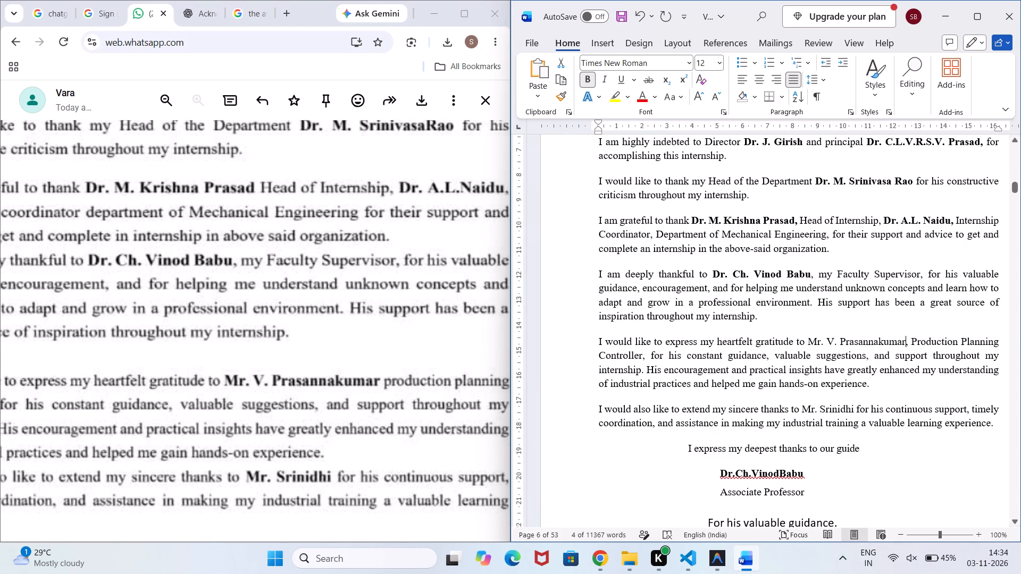
{"action": "left_click_drag", "start_coordinate": [908, 343], "coordinate": [824, 339]}
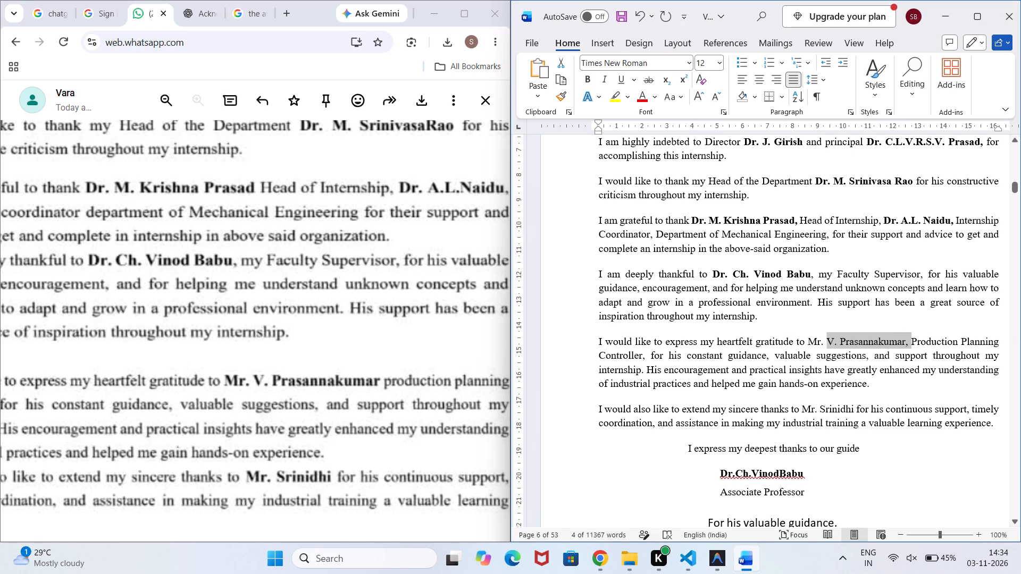
{"action": "left_click_drag", "start_coordinate": [824, 339], "coordinate": [810, 341]}
{"action": "key", "text": "ctrl+b"}
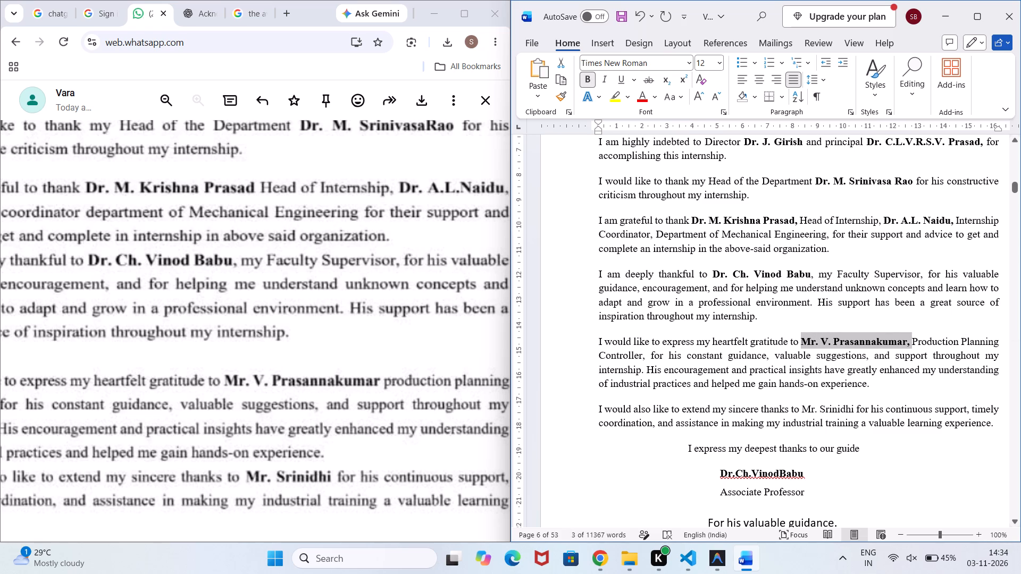
Bold the thanked person's name with its title and preceding "to" in the "extend my sincere thanks" paragraph.
{"action": "left_click", "coordinate": [852, 411]}
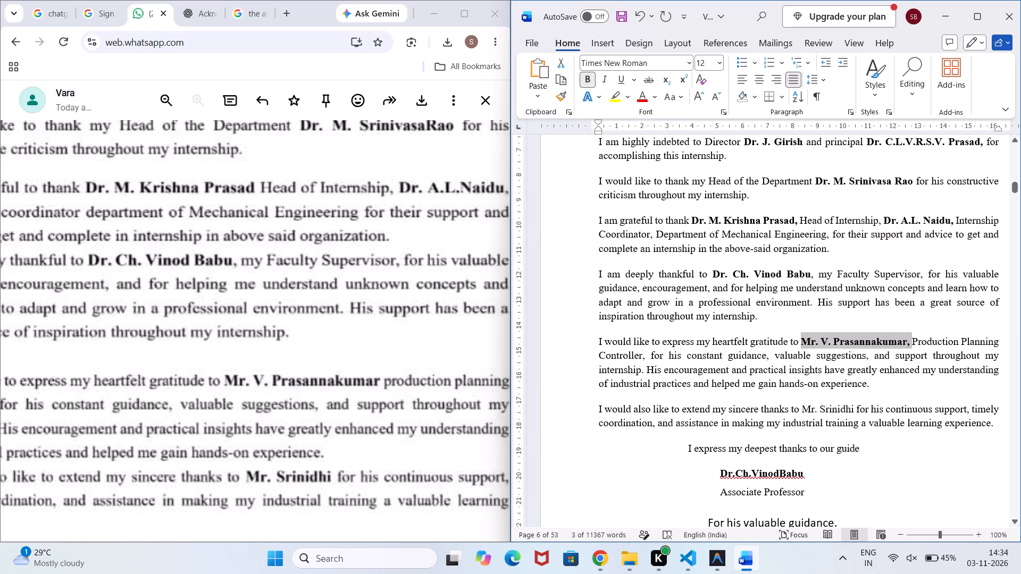
{"action": "left_click", "coordinate": [852, 408]}
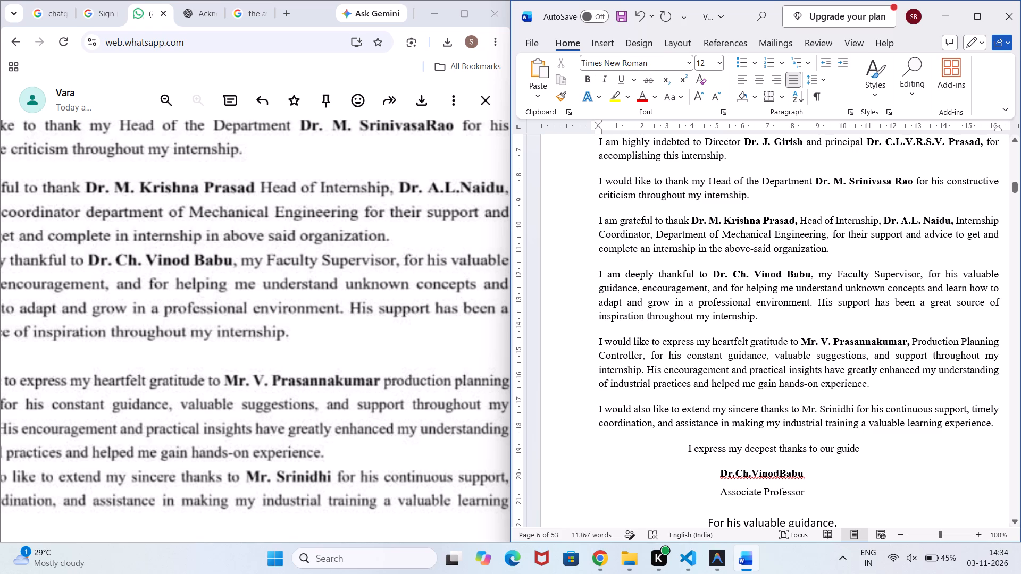
{"action": "left_click_drag", "start_coordinate": [852, 408], "coordinate": [849, 407]}
{"action": "left_click_drag", "start_coordinate": [849, 407], "coordinate": [800, 408]}
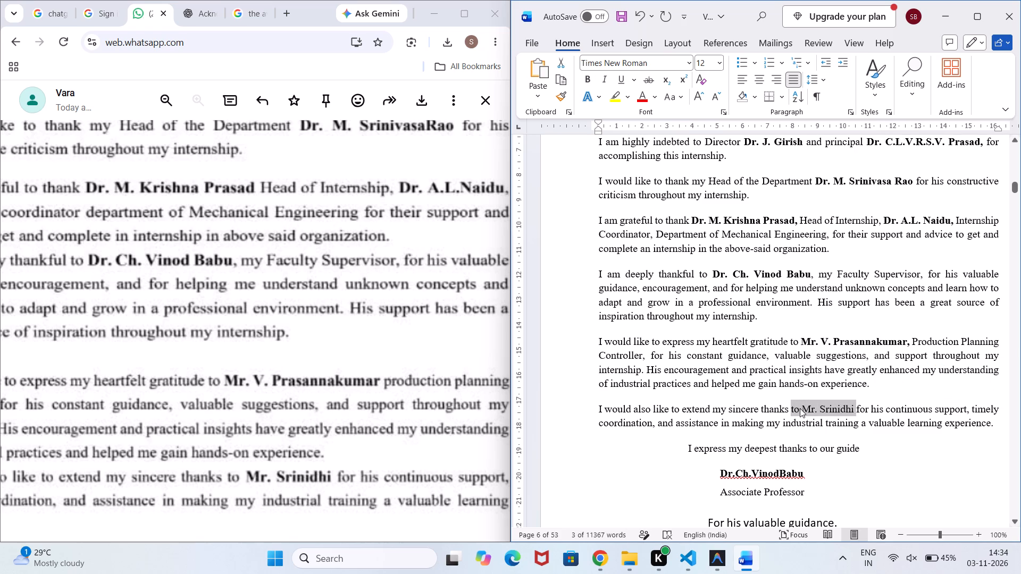
{"action": "key", "text": "ctrl+b"}
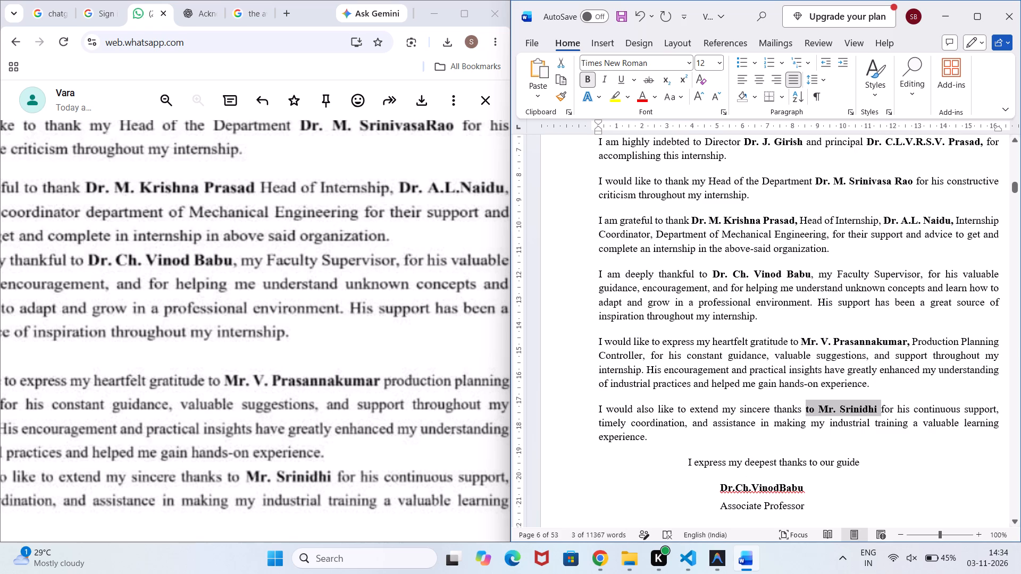
Delete the lines from "I express my deepest thanks to our guide" through "For his valuable guidance." in the acknowledgement.
{"action": "left_click", "coordinate": [796, 486]}
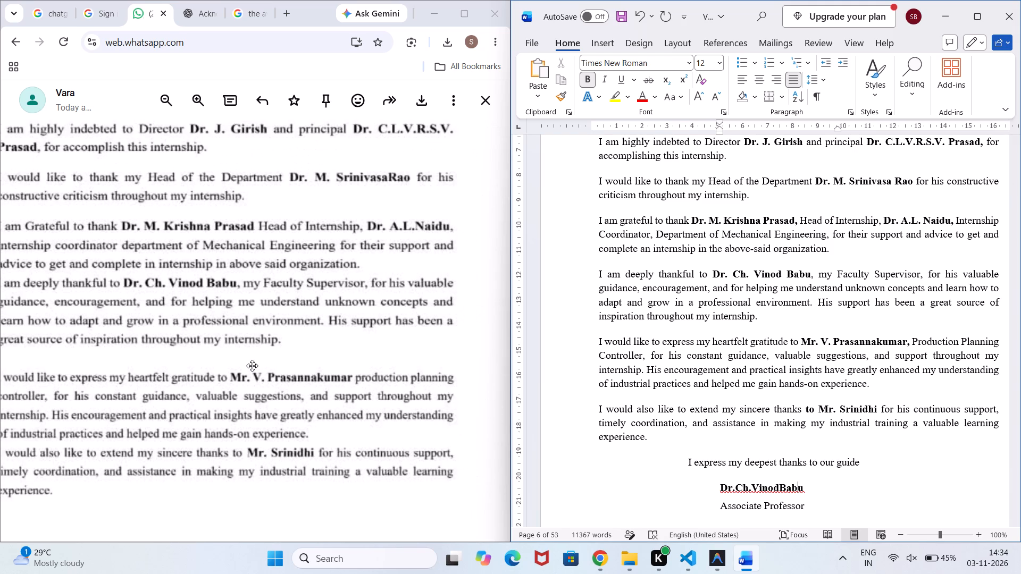
{"action": "scroll", "coordinate": [252, 366], "scroll_direction": "down", "scroll_amount": 1}
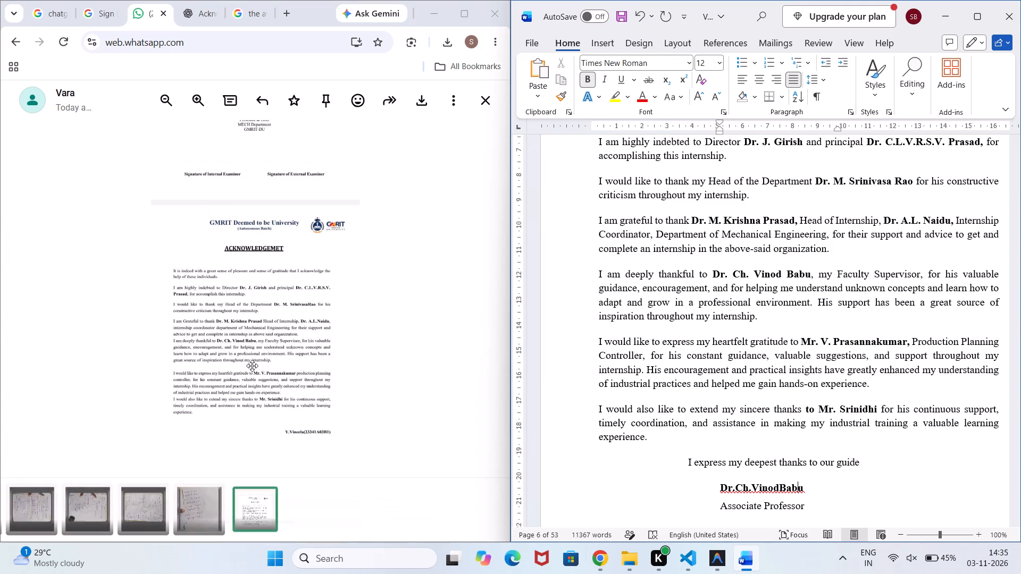
{"action": "scroll", "coordinate": [676, 460], "scroll_direction": "down", "scroll_amount": 2}
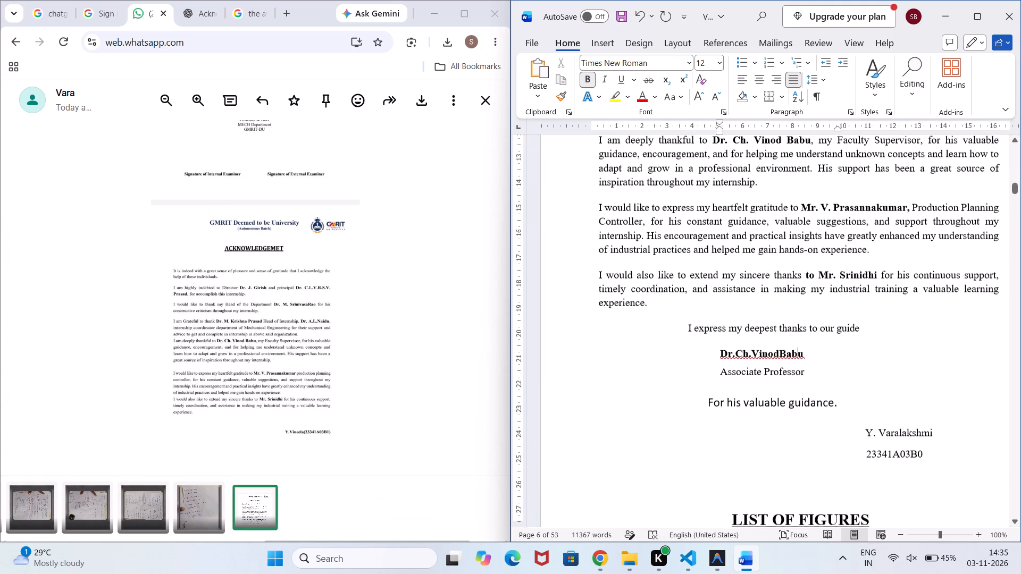
{"action": "scroll", "coordinate": [676, 460], "scroll_direction": "down", "scroll_amount": 1}
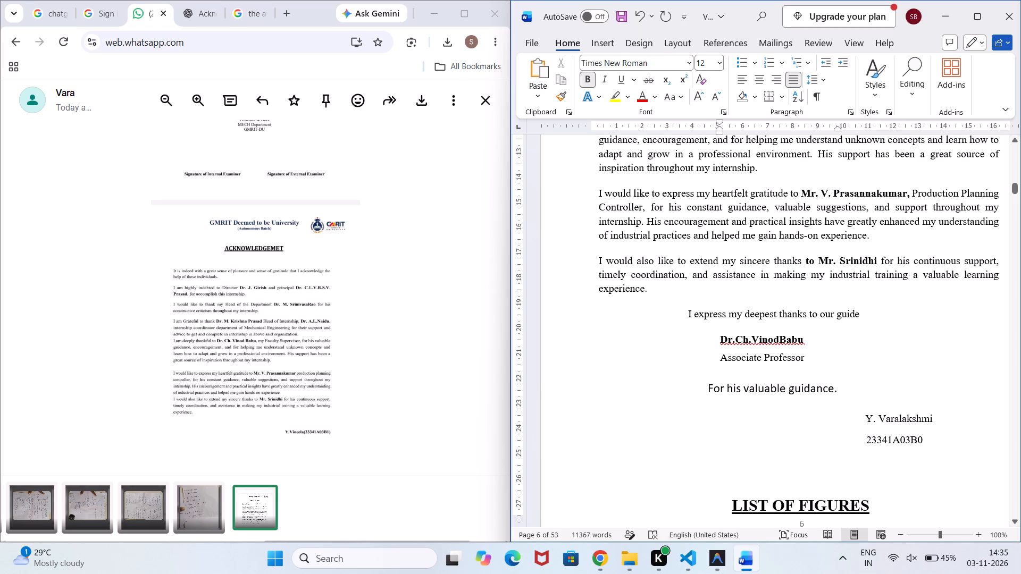
{"action": "left_click_drag", "start_coordinate": [843, 393], "coordinate": [700, 342]}
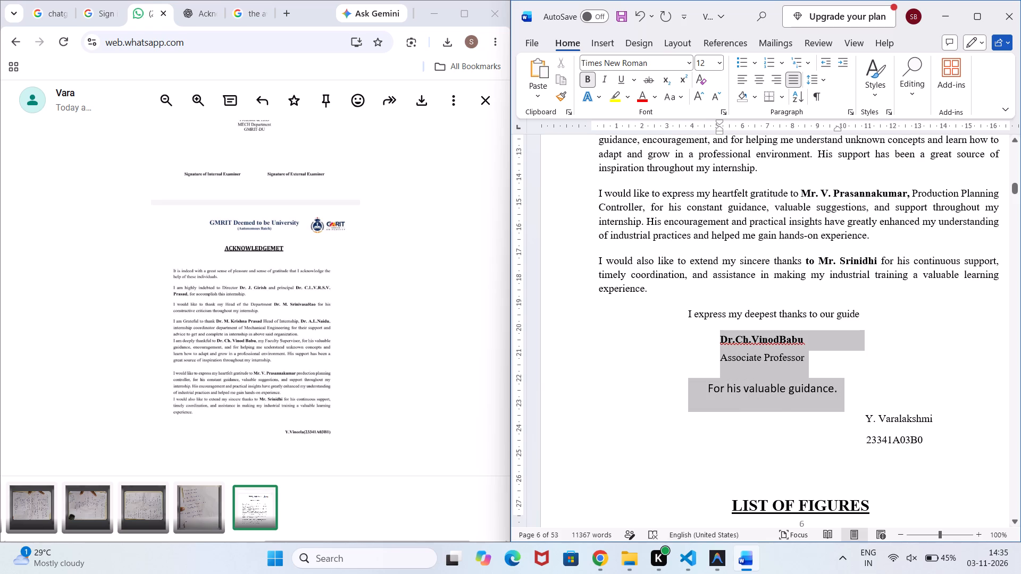
{"action": "left_click_drag", "start_coordinate": [700, 342], "coordinate": [686, 316]}
{"action": "key", "text": "BackSpace"}
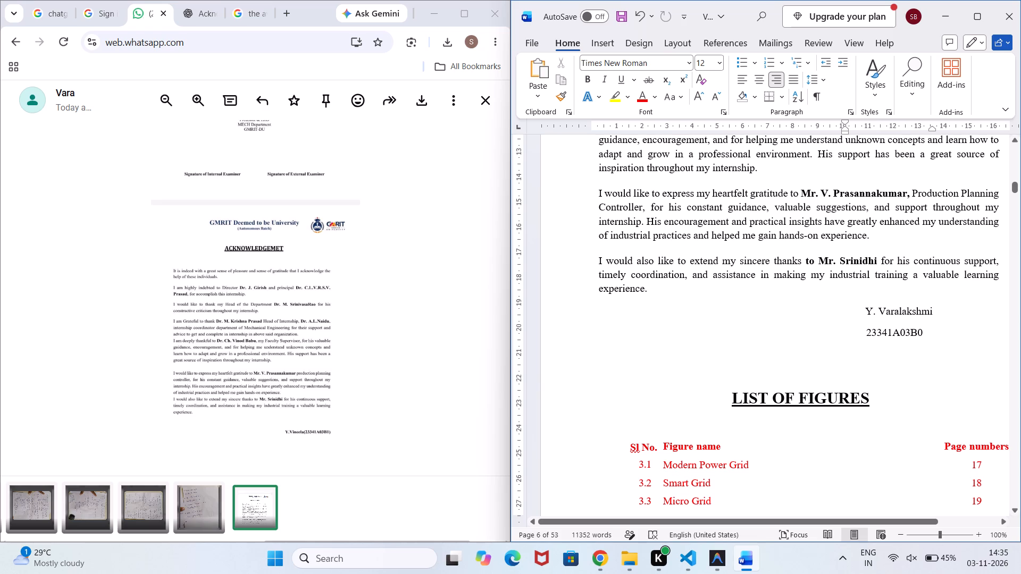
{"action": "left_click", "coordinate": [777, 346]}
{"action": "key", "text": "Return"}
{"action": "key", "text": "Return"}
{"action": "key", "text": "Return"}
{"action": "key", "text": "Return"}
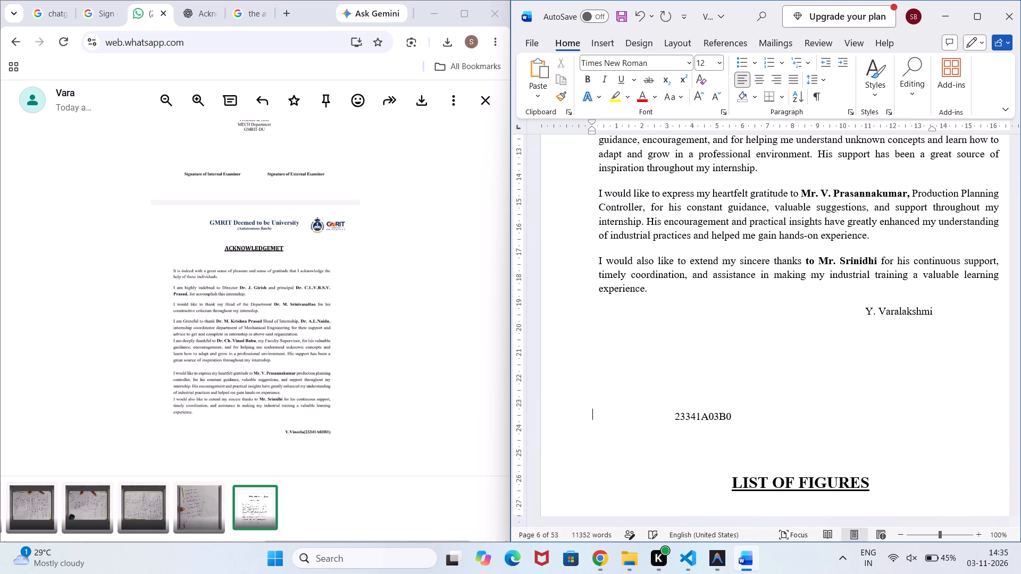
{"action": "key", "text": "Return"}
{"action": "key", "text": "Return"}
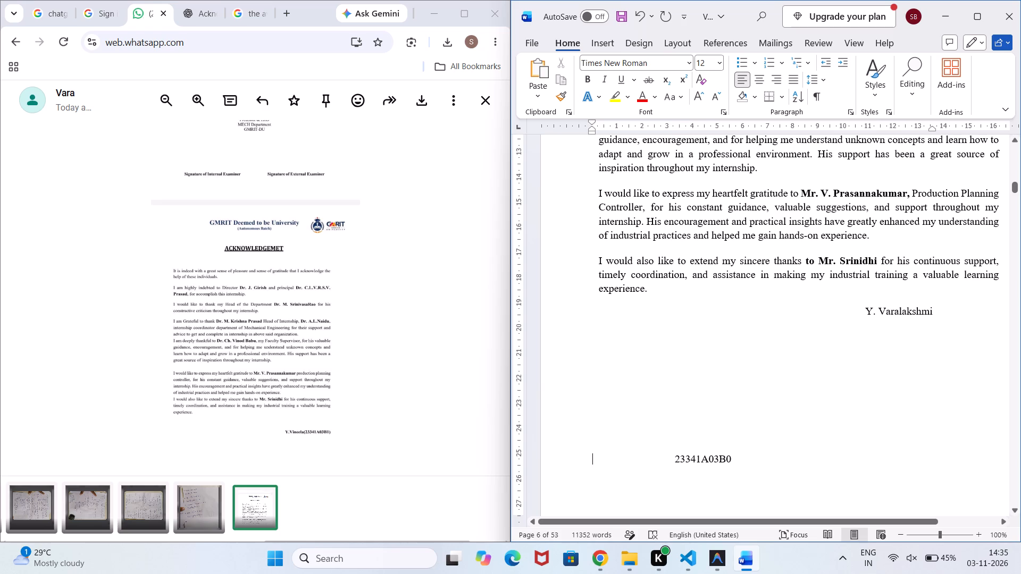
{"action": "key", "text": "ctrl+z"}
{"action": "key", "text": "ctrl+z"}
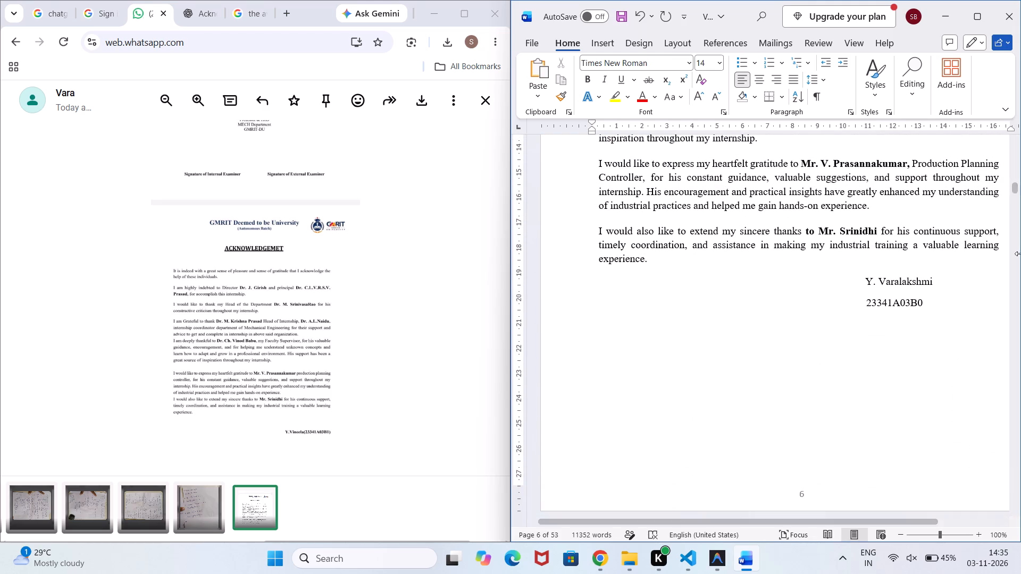
{"action": "scroll", "coordinate": [904, 221], "scroll_direction": "up", "scroll_amount": 1}
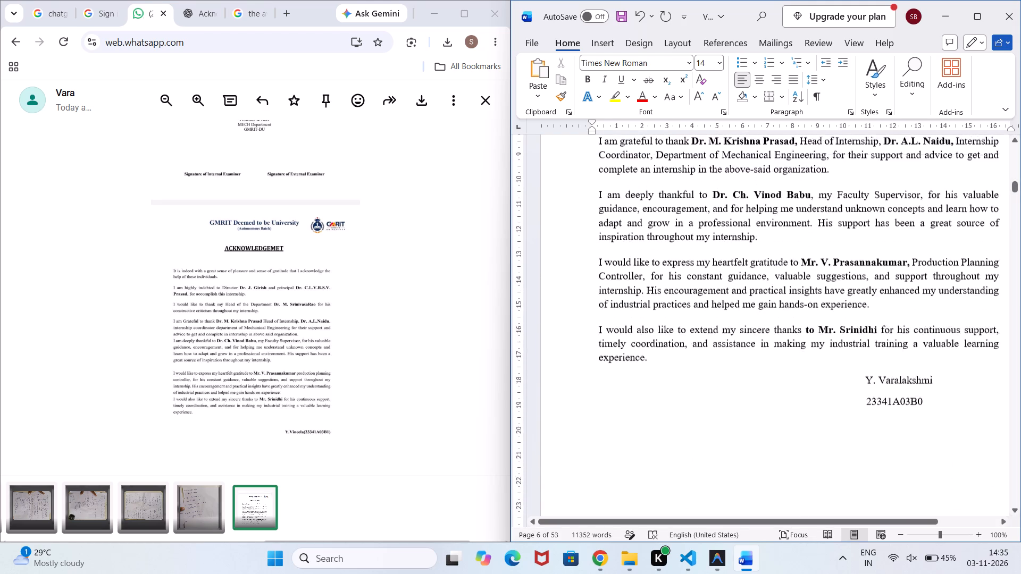
{"action": "scroll", "coordinate": [904, 221], "scroll_direction": "up", "scroll_amount": 1}
Maximize the document window and change the font colour of the whole List of Figures table, including its header row.
{"action": "scroll", "coordinate": [904, 221], "scroll_direction": "down", "scroll_amount": 2}
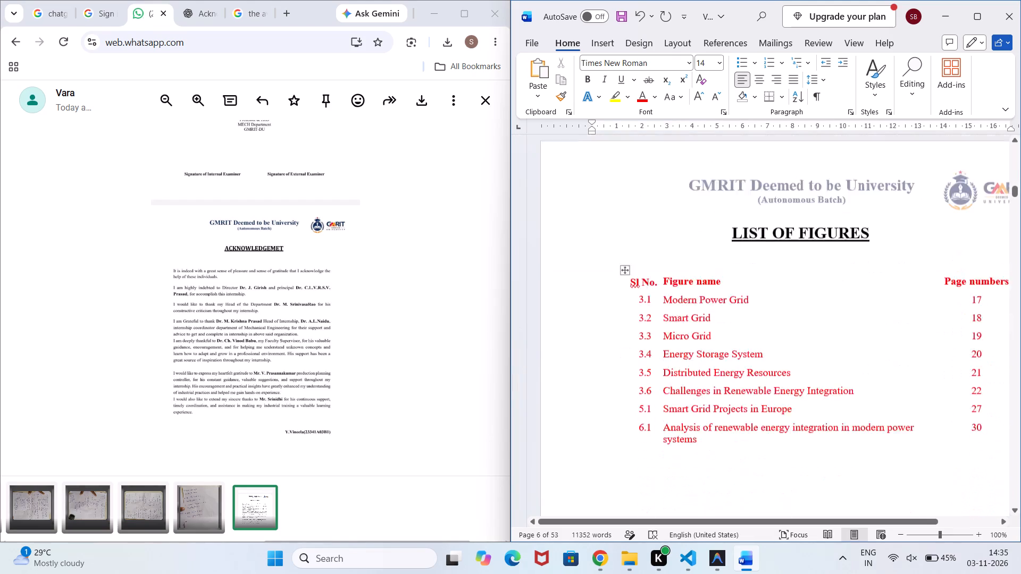
{"action": "scroll", "coordinate": [904, 221], "scroll_direction": "down", "scroll_amount": 1}
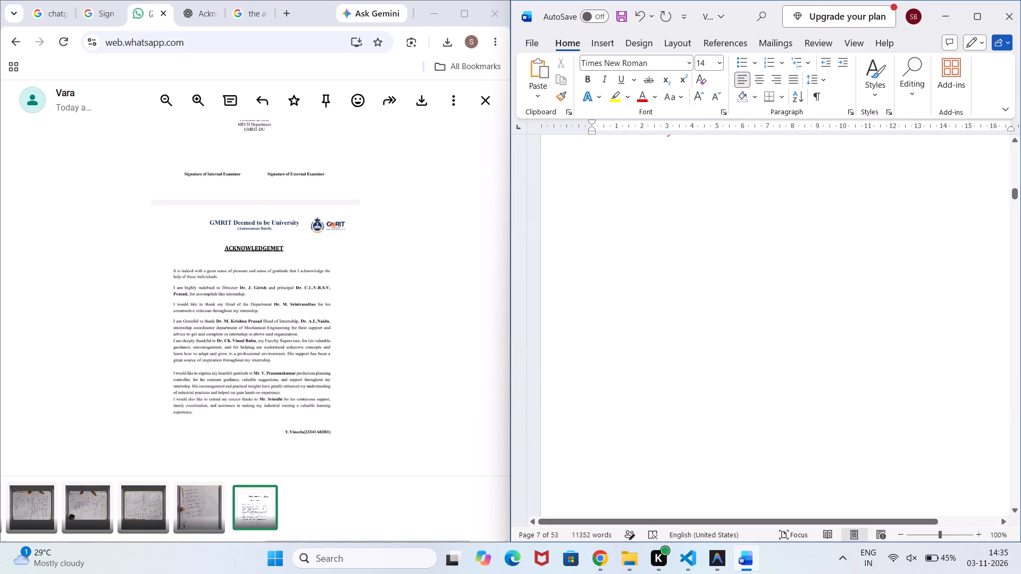
{"action": "scroll", "coordinate": [899, 336], "scroll_direction": "up", "scroll_amount": 3}
{"action": "scroll", "coordinate": [899, 336], "scroll_direction": "down", "scroll_amount": 1}
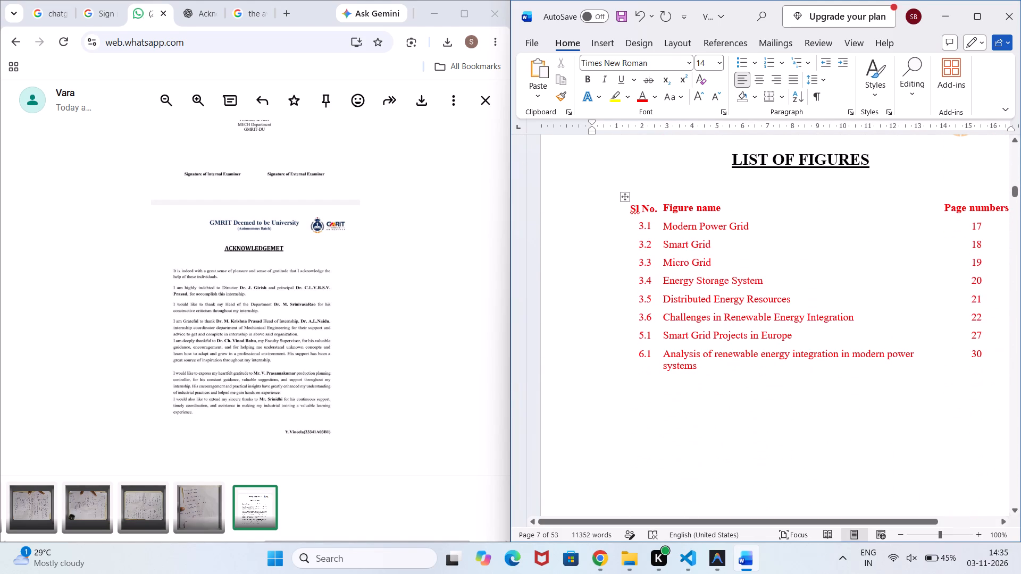
{"action": "left_click", "coordinate": [986, 9]}
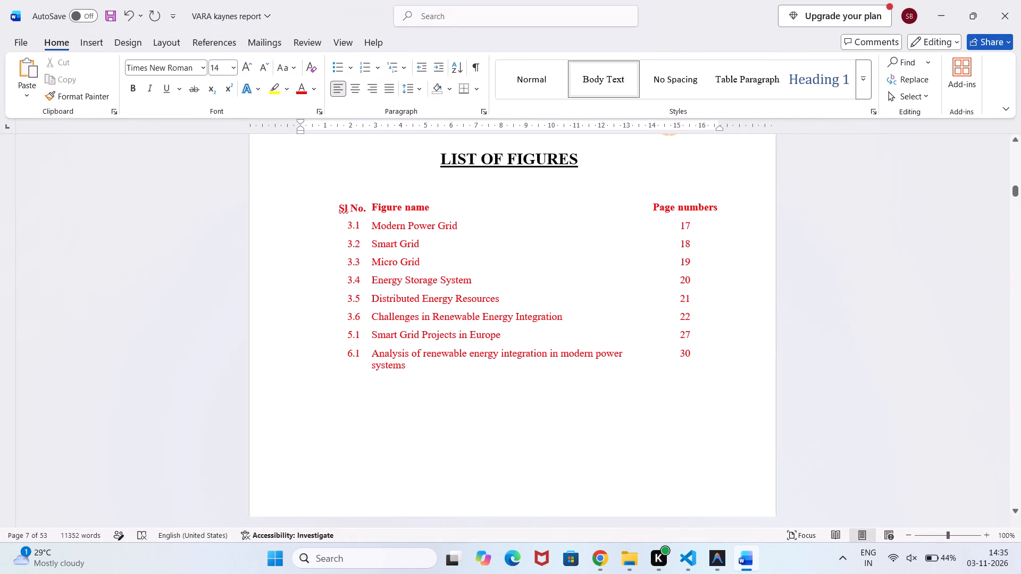
{"action": "left_click_drag", "start_coordinate": [690, 361], "coordinate": [370, 227]}
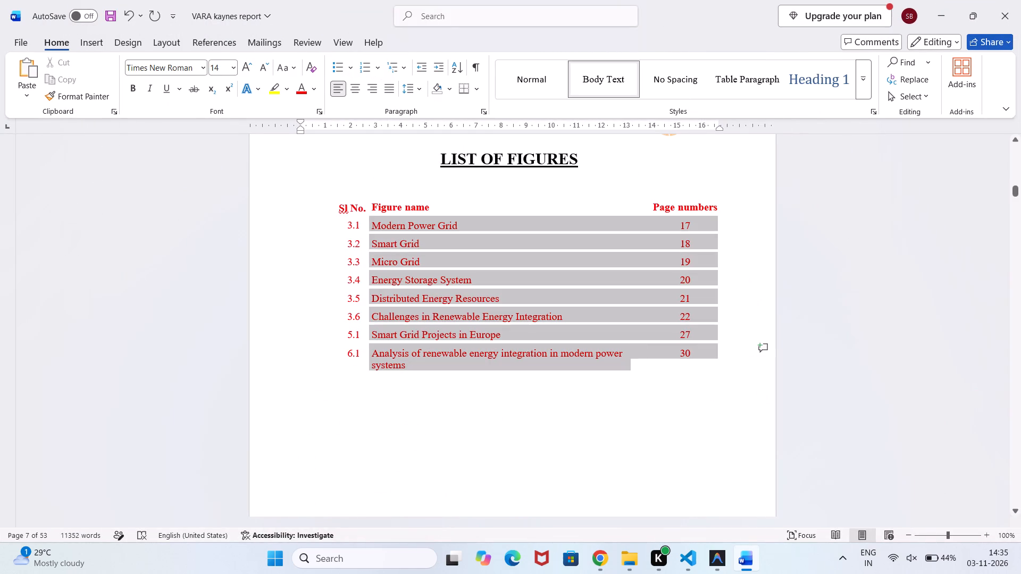
{"action": "left_click_drag", "start_coordinate": [370, 227], "coordinate": [333, 207]}
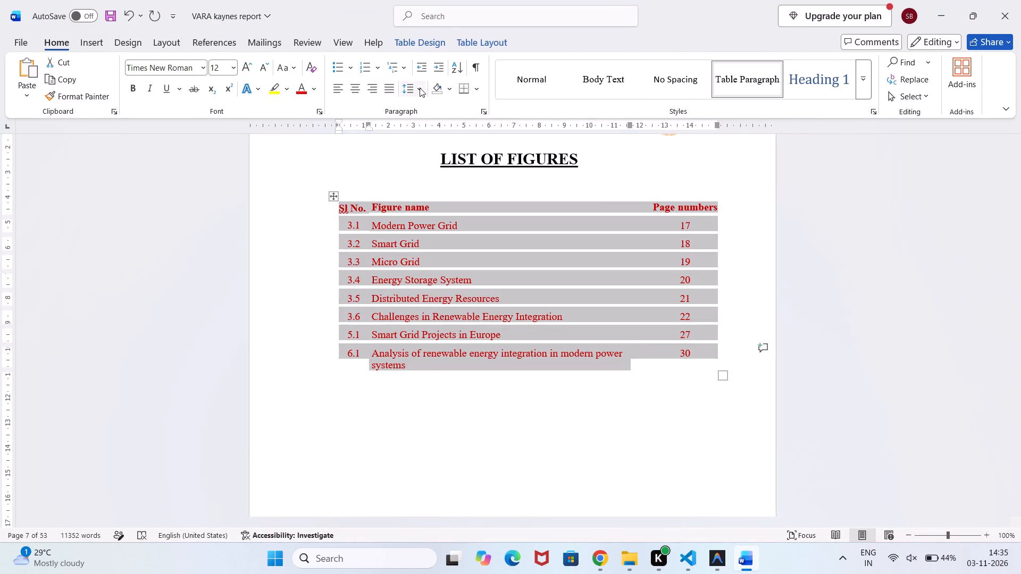
{"action": "left_click", "coordinate": [315, 86]}
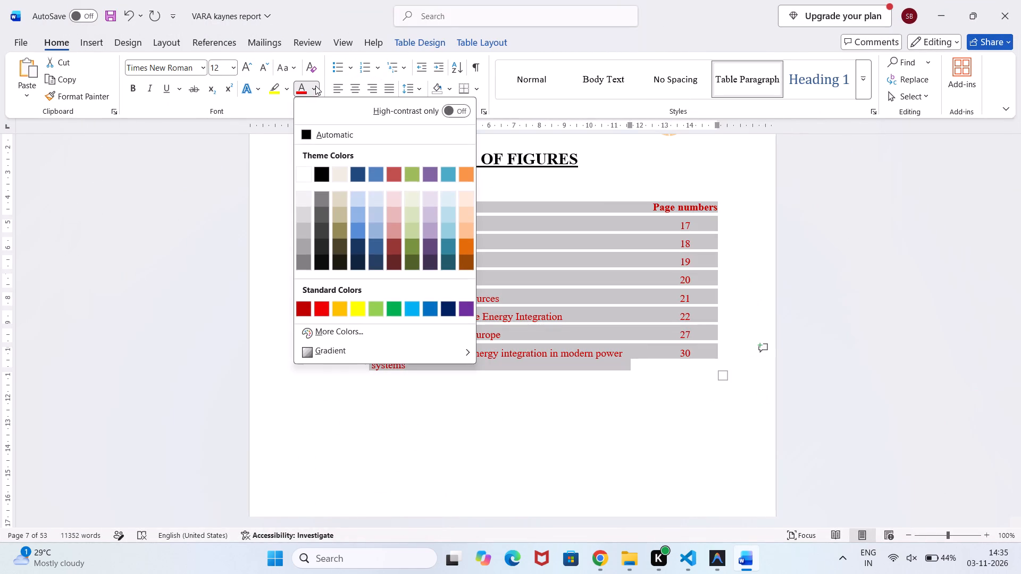
Set the font colour of the List of Figures table text to Automatic.
{"action": "left_click", "coordinate": [304, 135]}
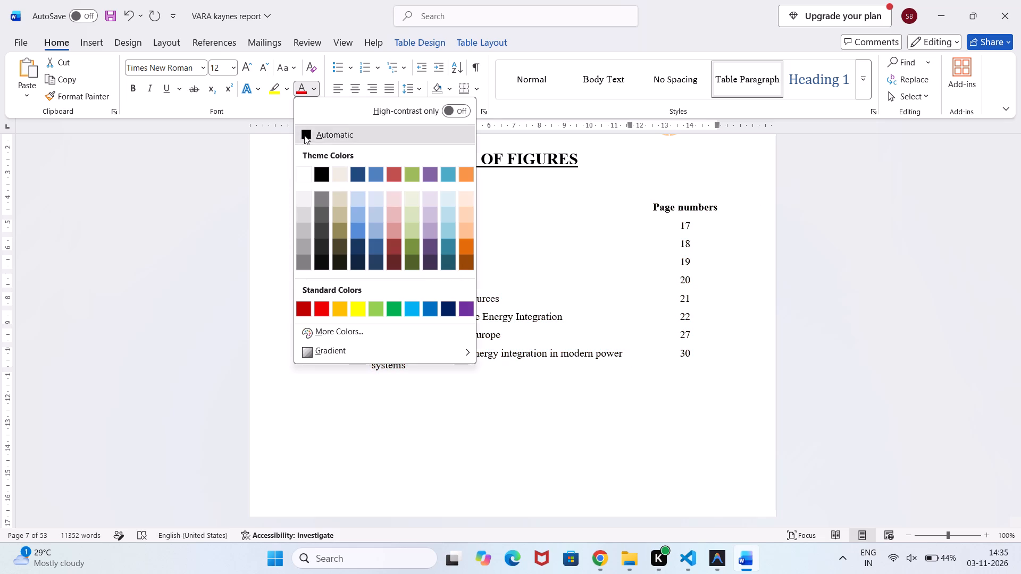
{"action": "left_click", "coordinate": [491, 394]}
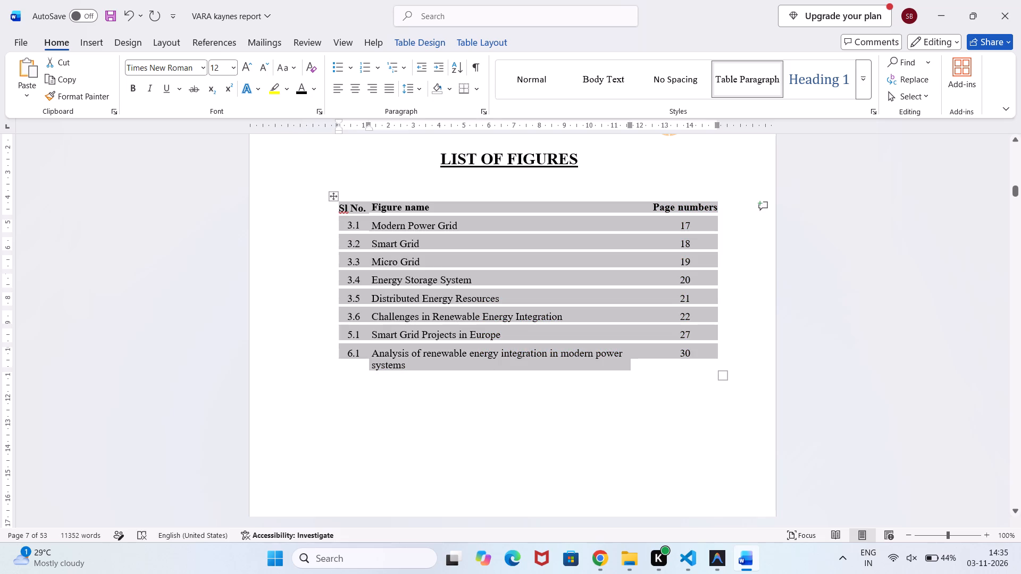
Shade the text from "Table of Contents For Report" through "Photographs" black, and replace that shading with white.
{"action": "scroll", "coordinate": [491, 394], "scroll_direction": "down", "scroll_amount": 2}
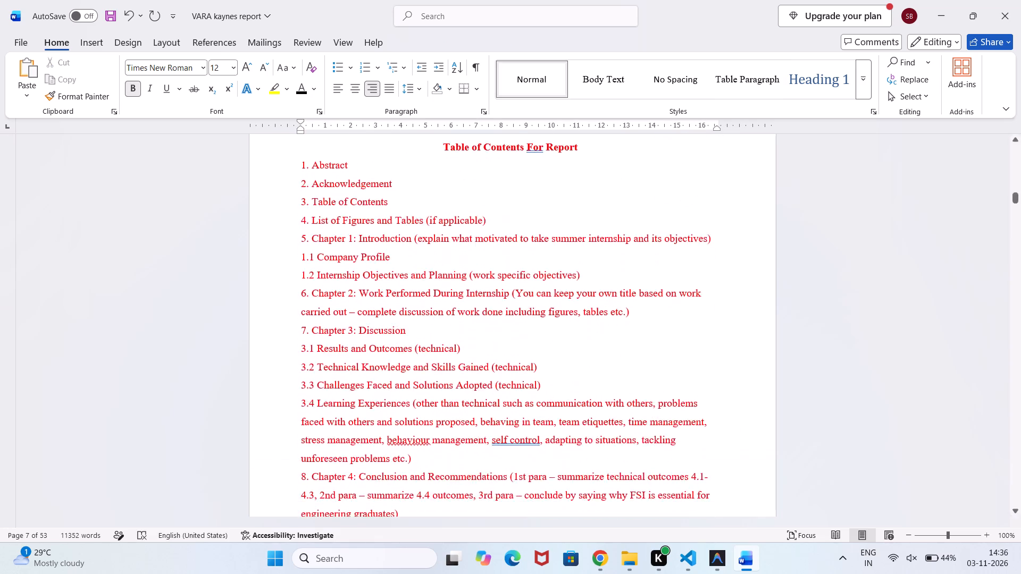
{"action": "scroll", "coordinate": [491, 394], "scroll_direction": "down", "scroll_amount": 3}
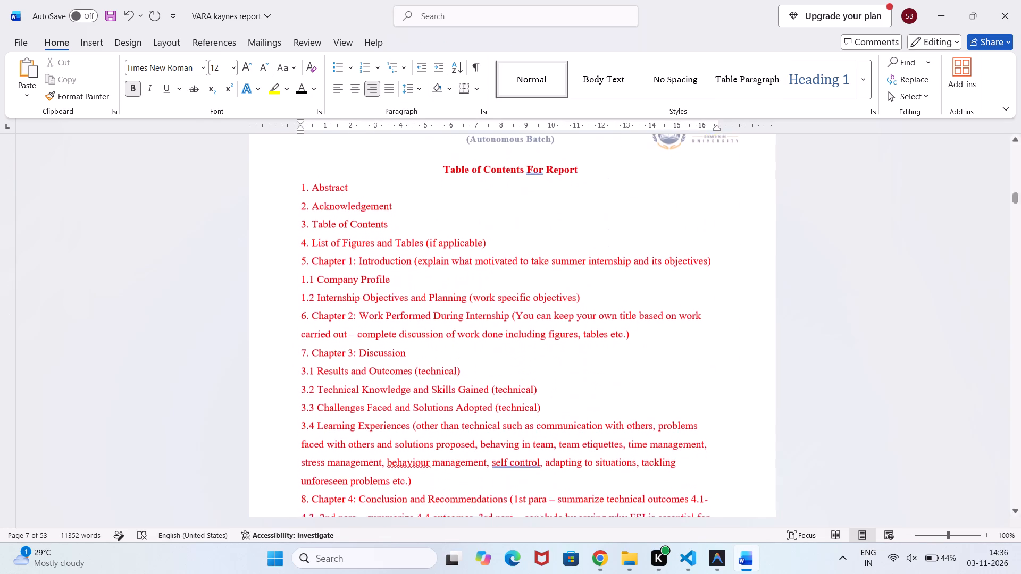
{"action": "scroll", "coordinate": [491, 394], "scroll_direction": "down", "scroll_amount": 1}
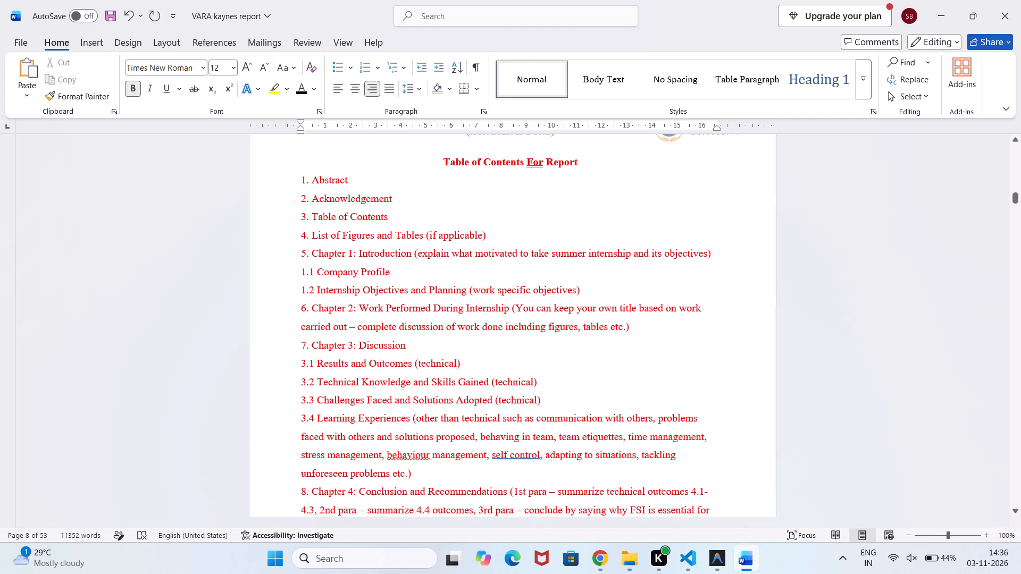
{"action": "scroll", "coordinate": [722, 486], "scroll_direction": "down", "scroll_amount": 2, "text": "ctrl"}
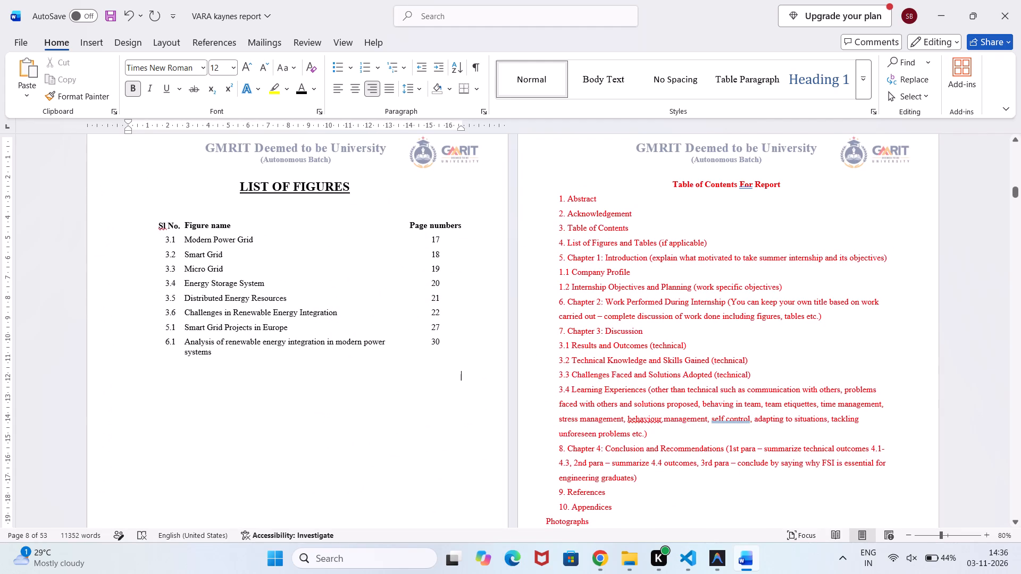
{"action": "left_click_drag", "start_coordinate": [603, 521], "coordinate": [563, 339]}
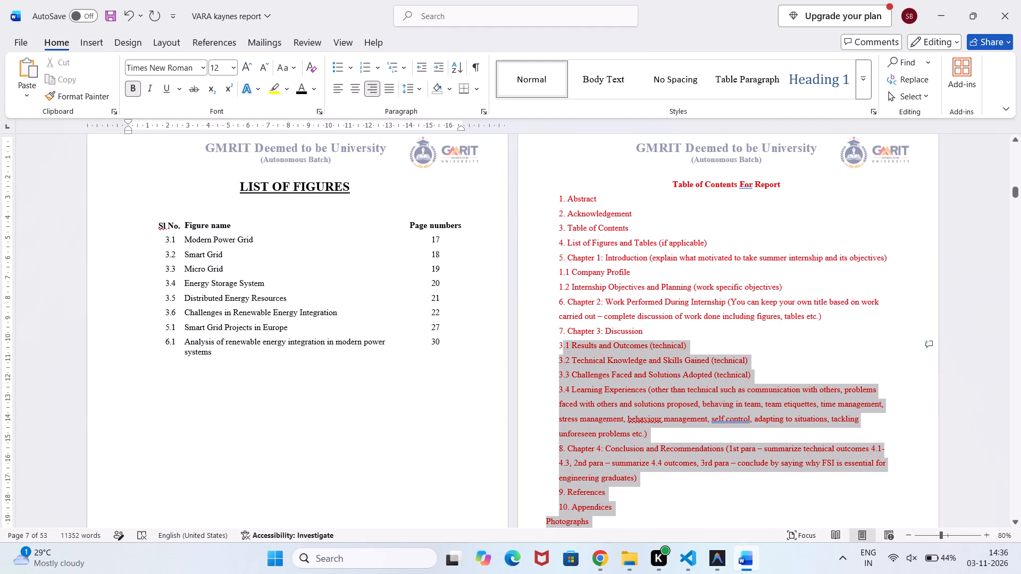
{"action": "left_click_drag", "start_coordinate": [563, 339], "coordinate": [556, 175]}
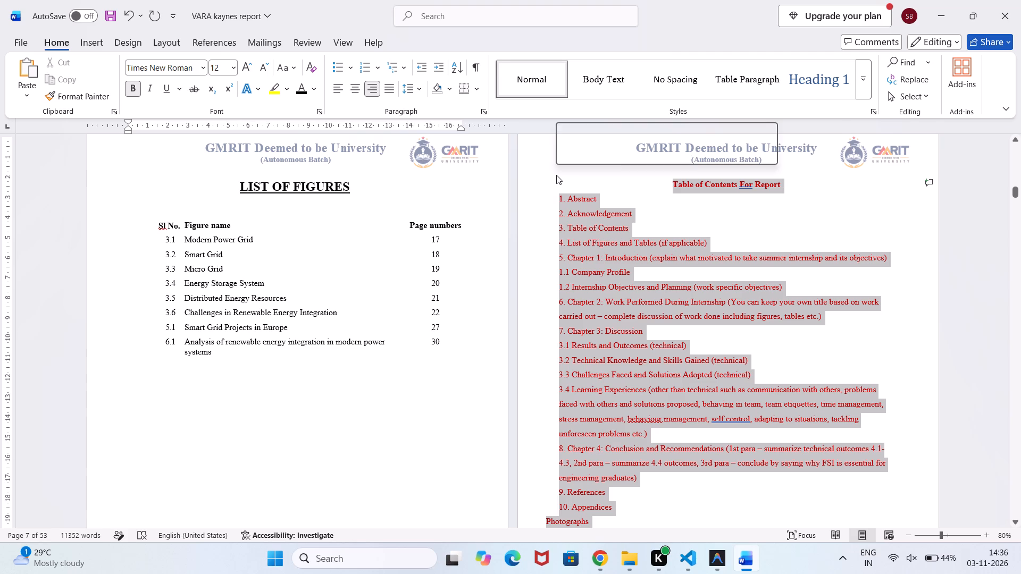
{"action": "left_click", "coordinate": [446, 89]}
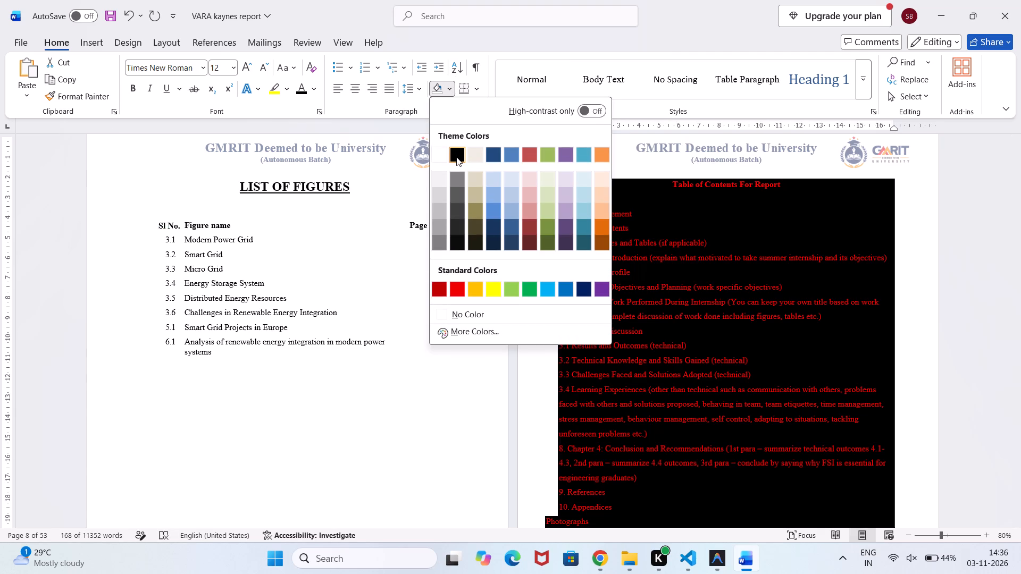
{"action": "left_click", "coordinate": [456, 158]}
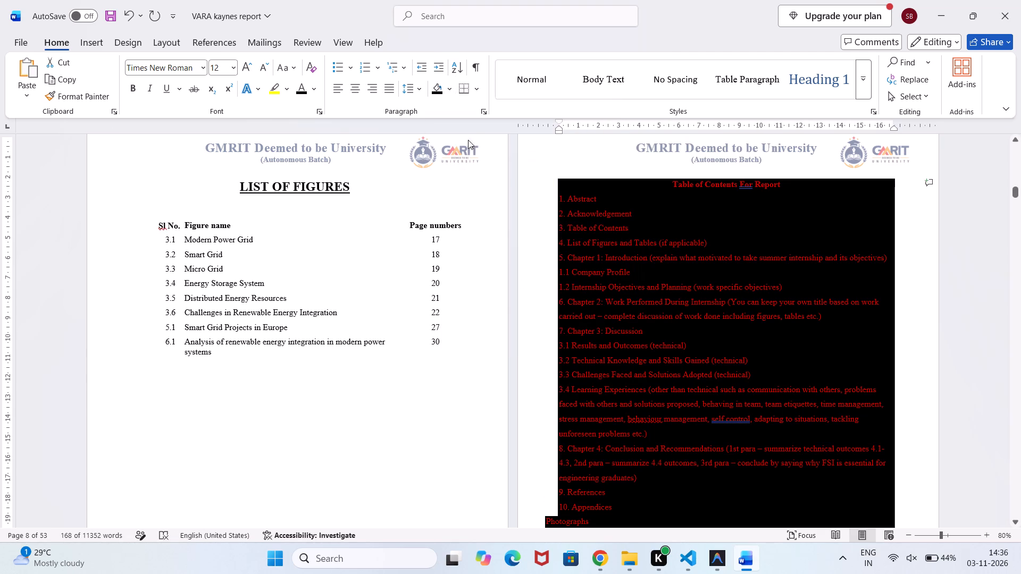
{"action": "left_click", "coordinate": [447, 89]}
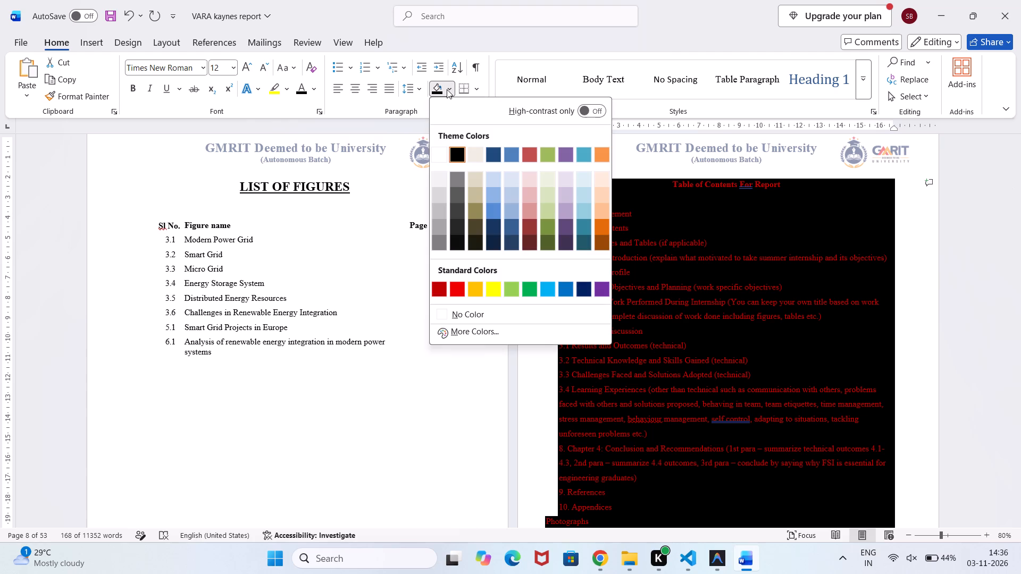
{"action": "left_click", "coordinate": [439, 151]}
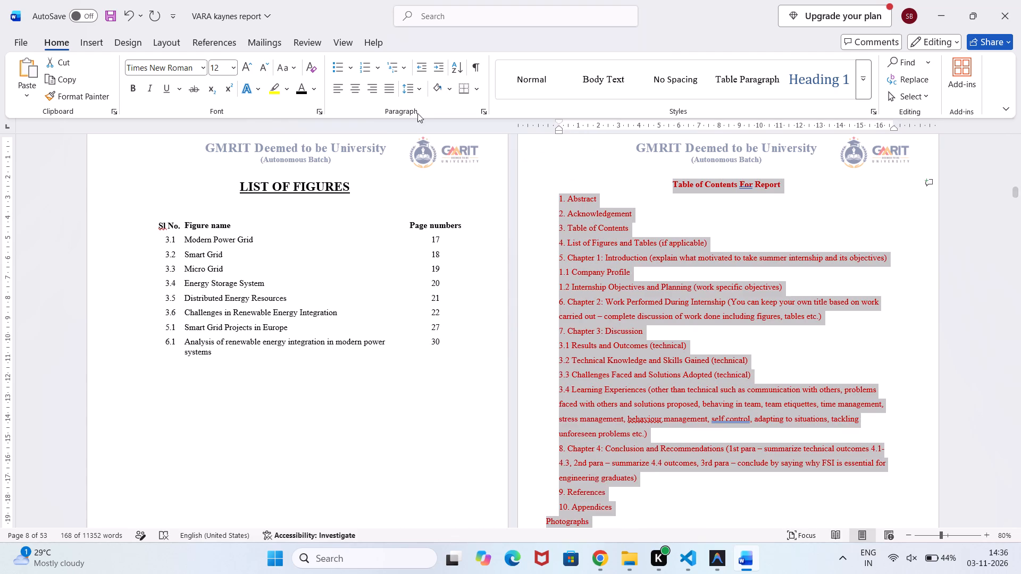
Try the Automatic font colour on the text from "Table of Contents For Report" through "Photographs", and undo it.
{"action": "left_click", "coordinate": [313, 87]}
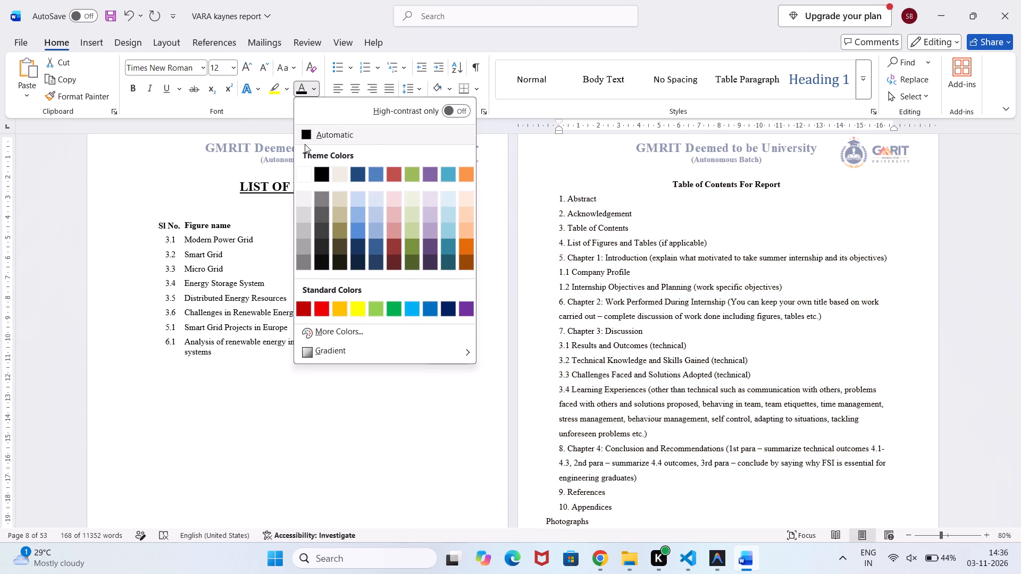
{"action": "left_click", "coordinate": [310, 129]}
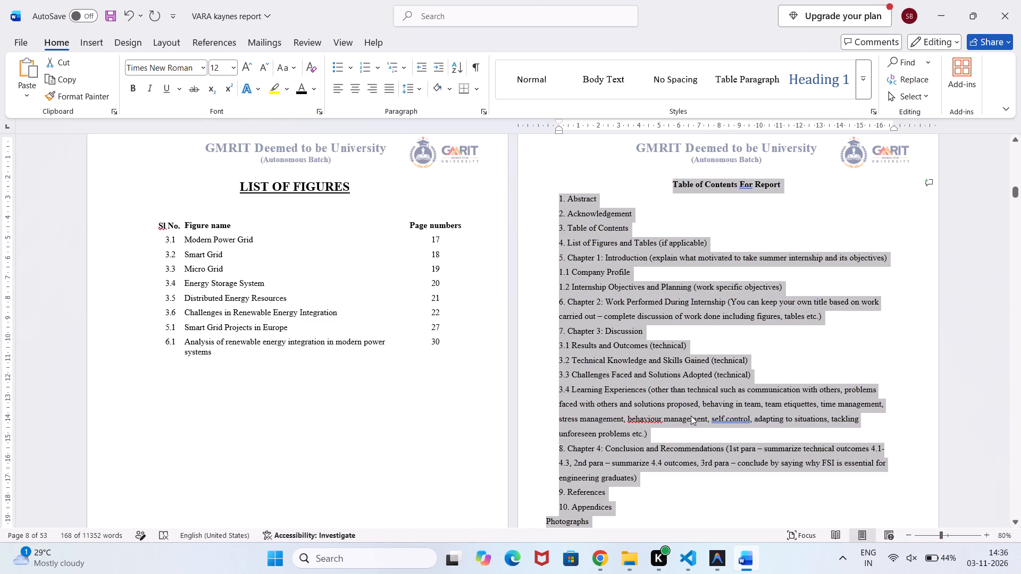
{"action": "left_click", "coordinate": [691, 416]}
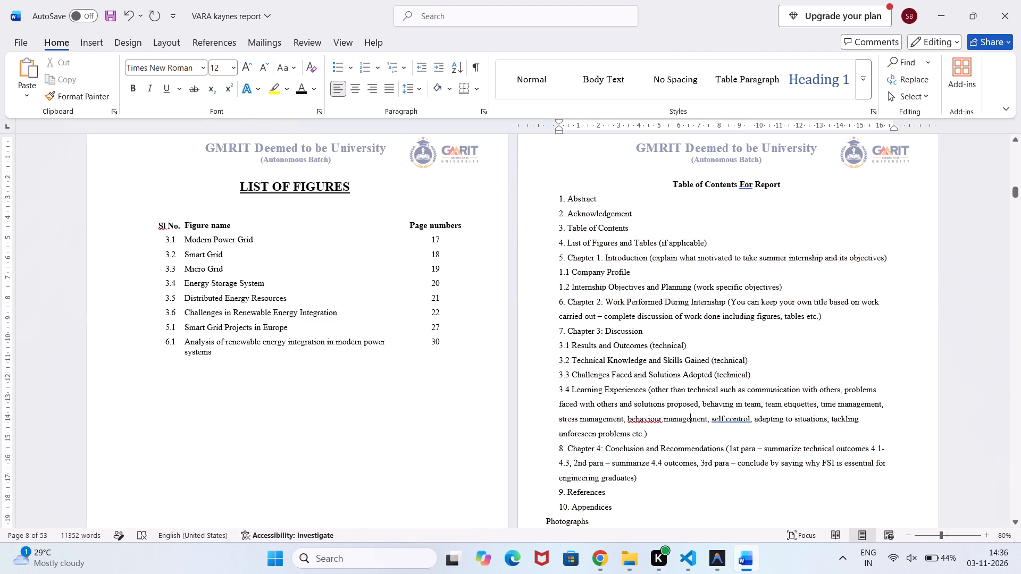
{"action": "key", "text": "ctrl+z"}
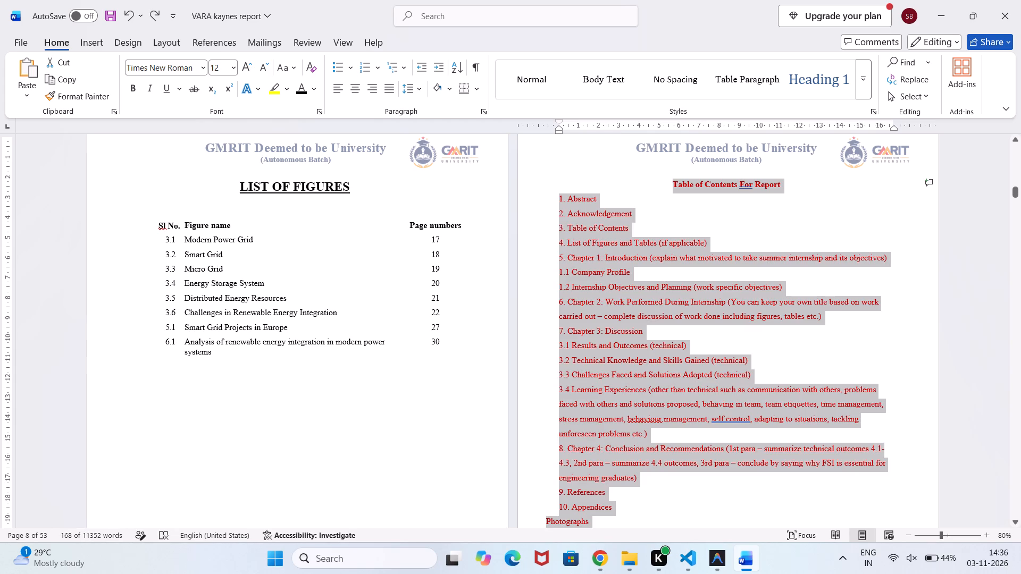
Set the font colour of the text from "Table of Contents For Report" through "Photographs" to Automatic.
{"action": "left_click", "coordinate": [316, 86]}
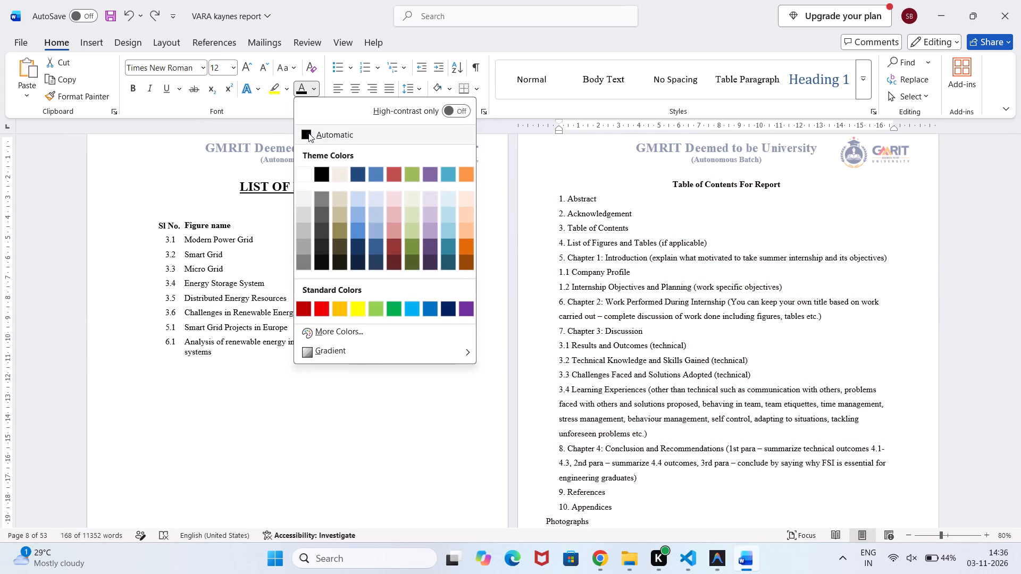
{"action": "left_click", "coordinate": [308, 133]}
{"action": "left_click", "coordinate": [602, 444]}
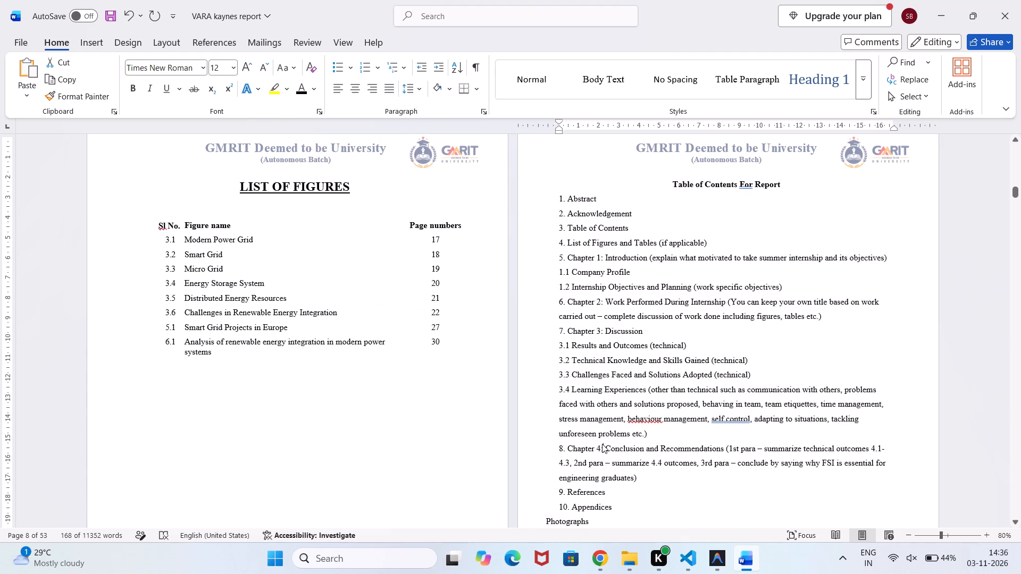
Set the font colour of the "Project screenshots", "Training materials" and "Code snippets (if permitted)" lines to Automatic.
{"action": "scroll", "coordinate": [602, 444], "scroll_direction": "down", "scroll_amount": 4}
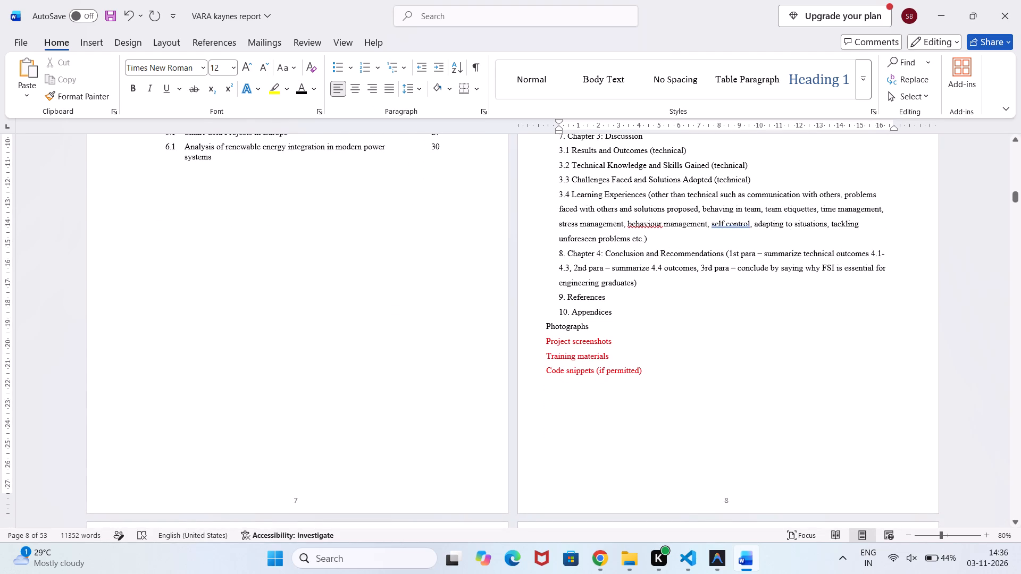
{"action": "left_click_drag", "start_coordinate": [648, 372], "coordinate": [543, 347]}
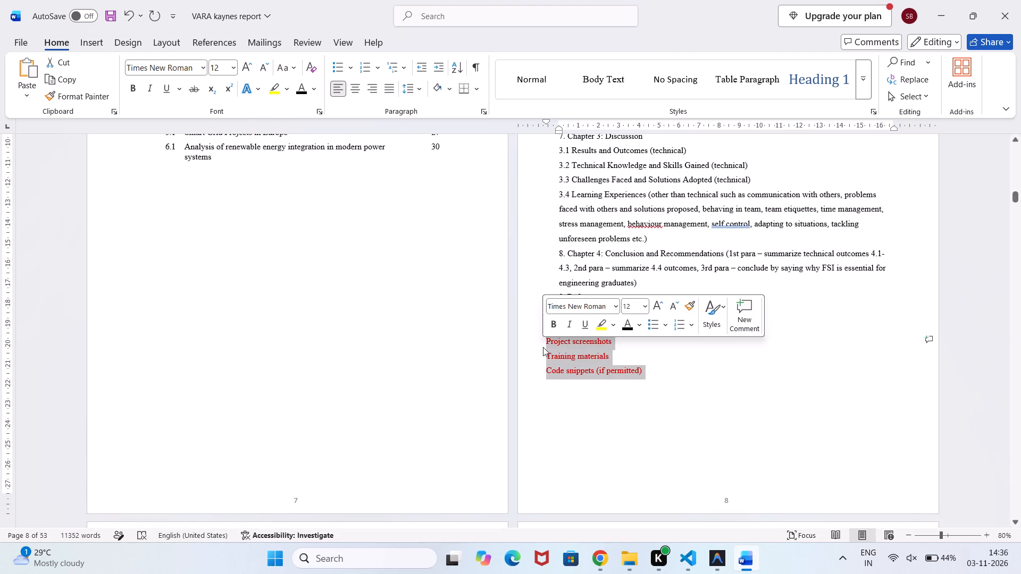
{"action": "left_click", "coordinate": [310, 95]}
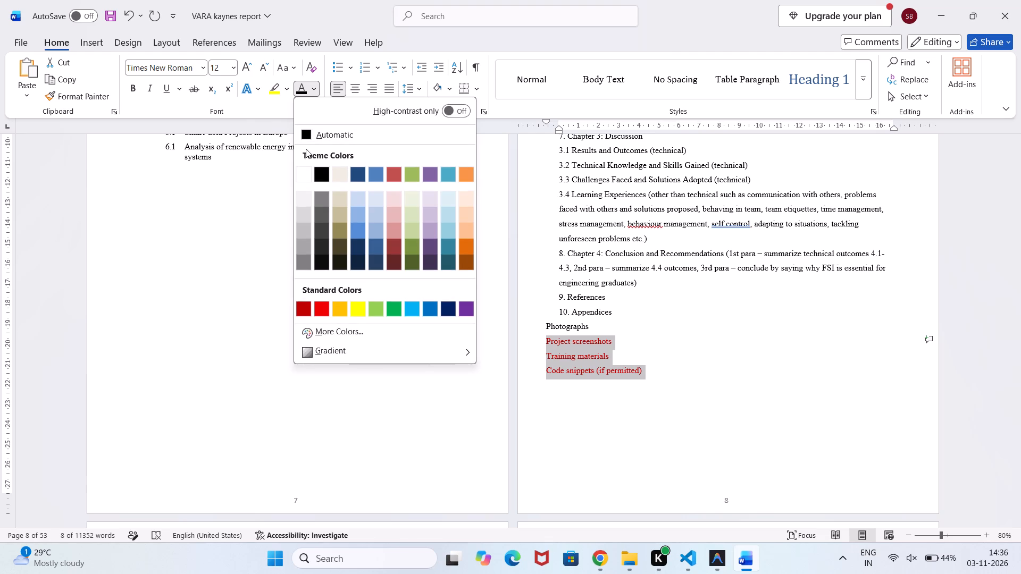
{"action": "left_click", "coordinate": [306, 136]}
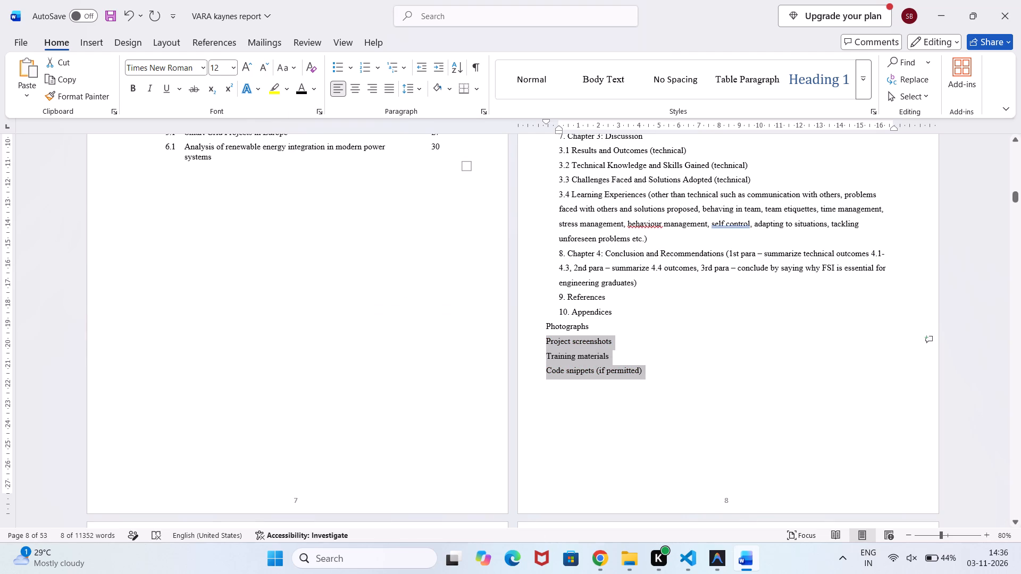
{"action": "left_click", "coordinate": [648, 463]}
Review the report pages from the index through Chapter 1 to the company profile in Chapter 2.
{"action": "scroll", "coordinate": [648, 463], "scroll_direction": "down", "scroll_amount": 4}
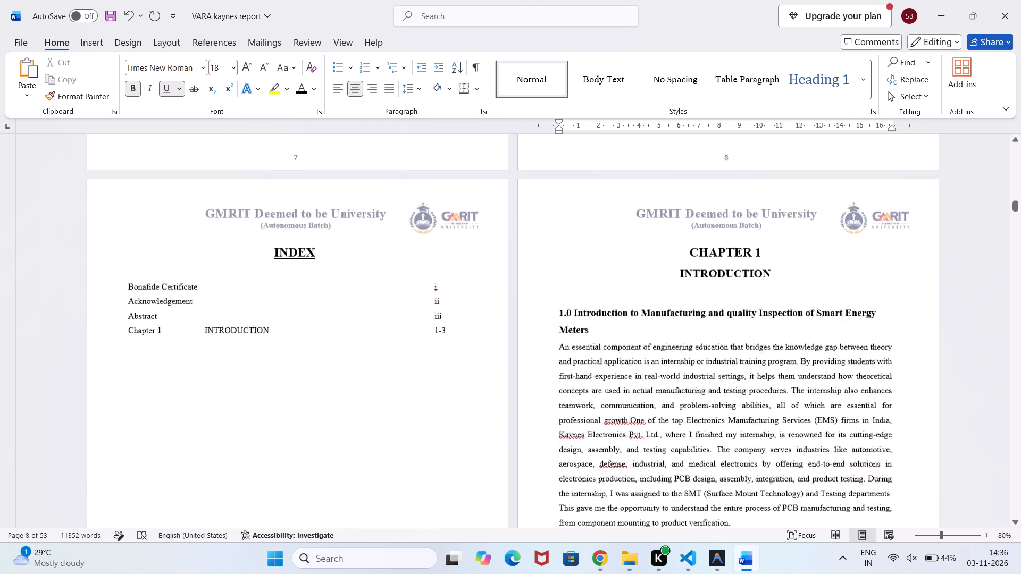
{"action": "scroll", "coordinate": [648, 463], "scroll_direction": "down", "scroll_amount": 4}
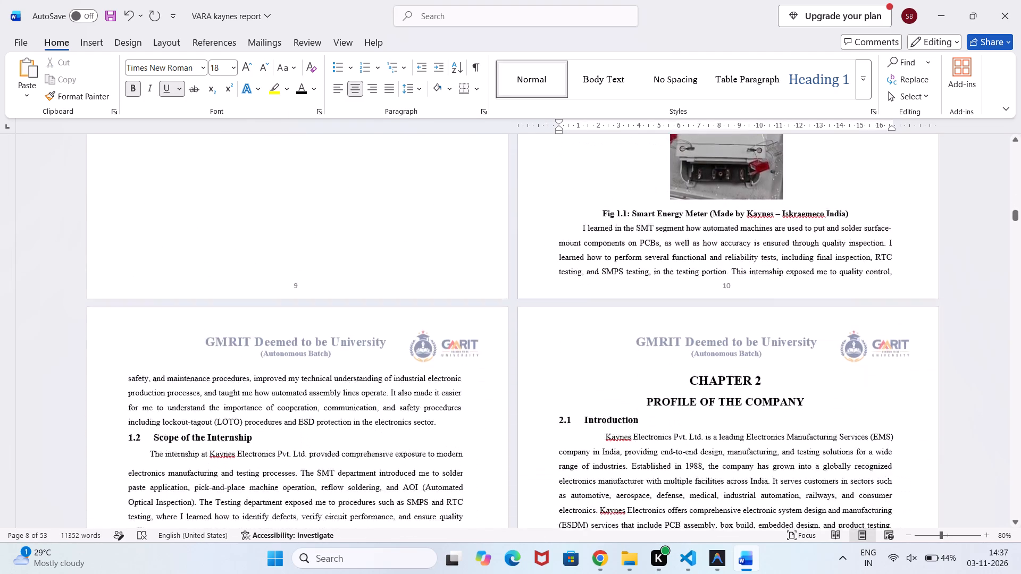
{"action": "scroll", "coordinate": [648, 463], "scroll_direction": "down", "scroll_amount": 1}
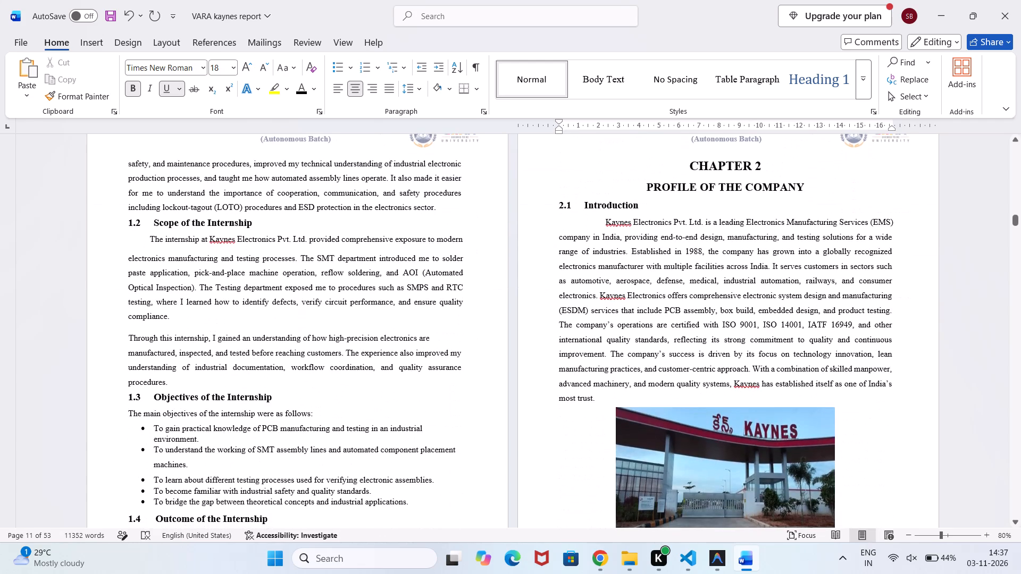
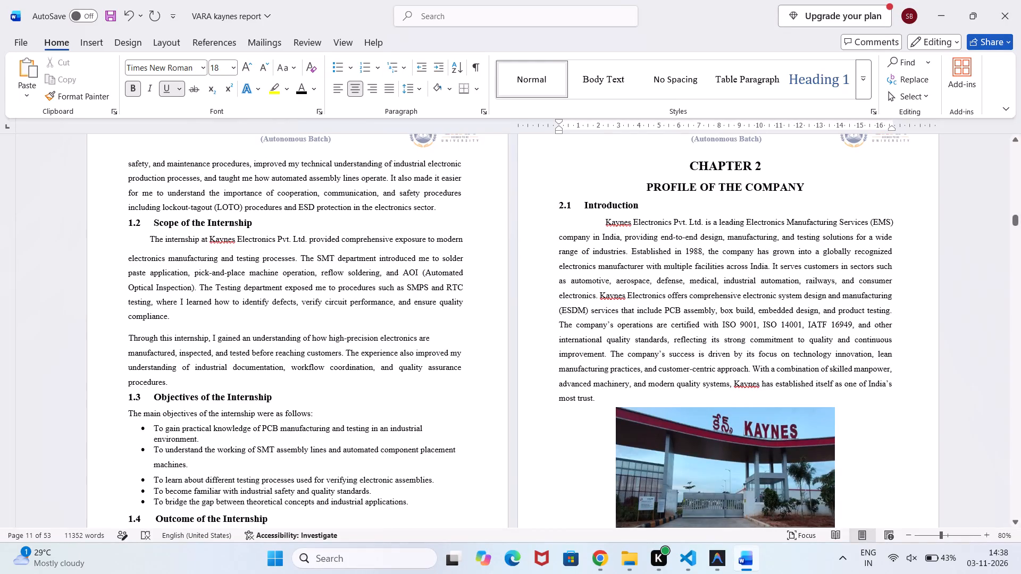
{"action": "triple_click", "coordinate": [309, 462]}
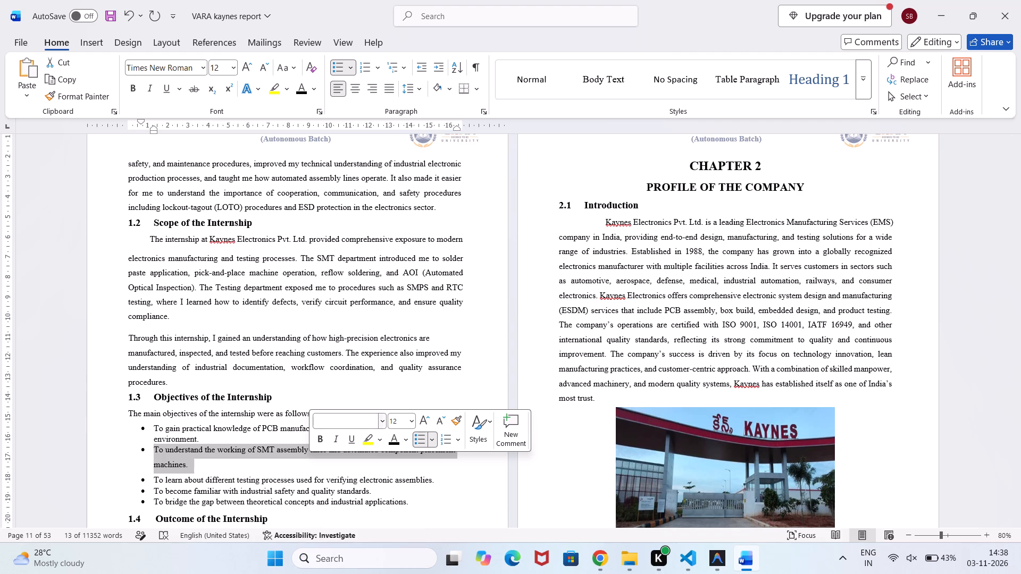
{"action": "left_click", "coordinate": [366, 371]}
Review the front matter pages, examining the layout of the certificates, the Abstract and the Acknowledgement.
{"action": "scroll", "coordinate": [352, 498], "scroll_direction": "up", "scroll_amount": 3}
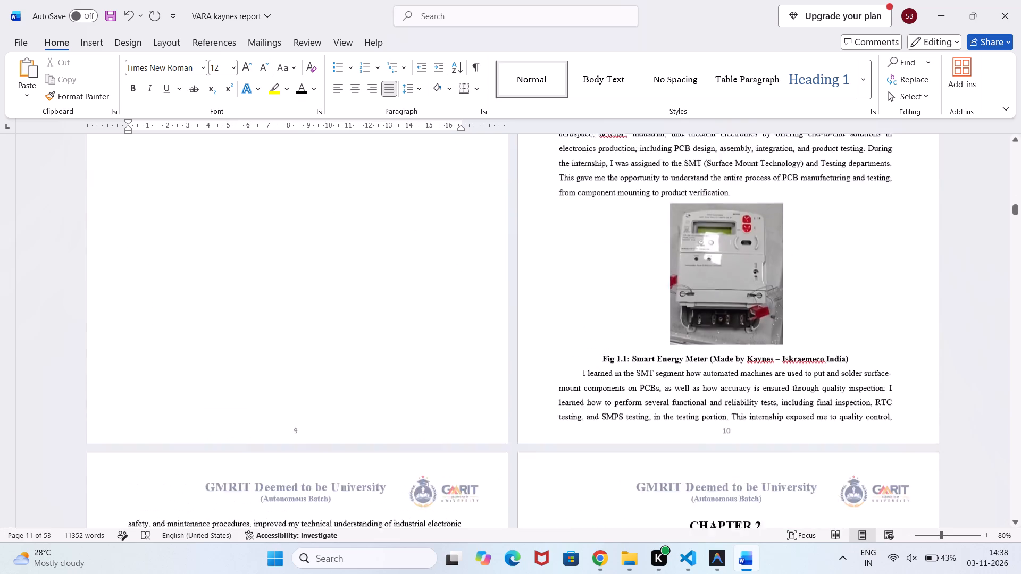
{"action": "scroll", "coordinate": [352, 498], "scroll_direction": "up", "scroll_amount": 7}
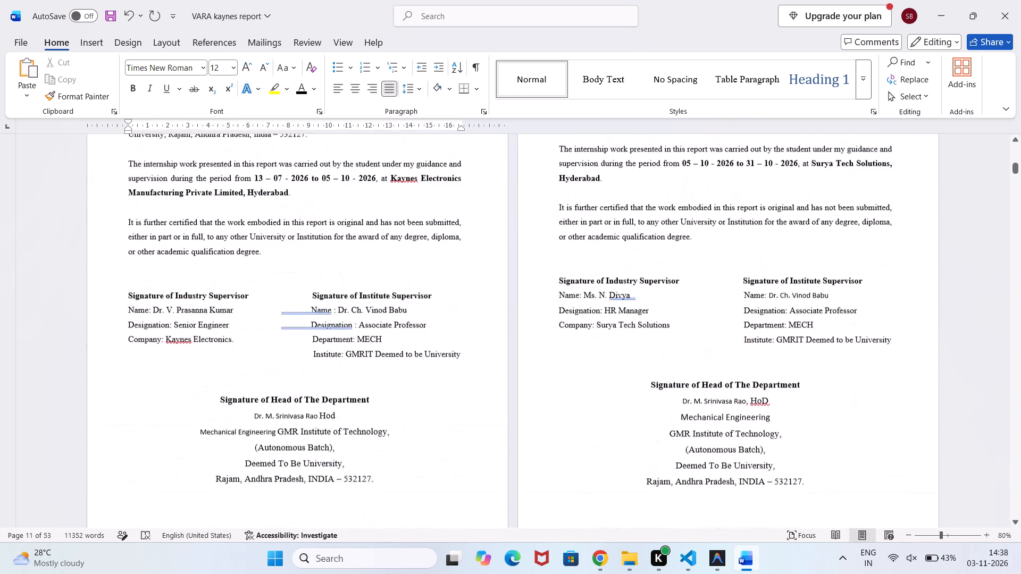
{"action": "scroll", "coordinate": [352, 498], "scroll_direction": "down", "scroll_amount": 2}
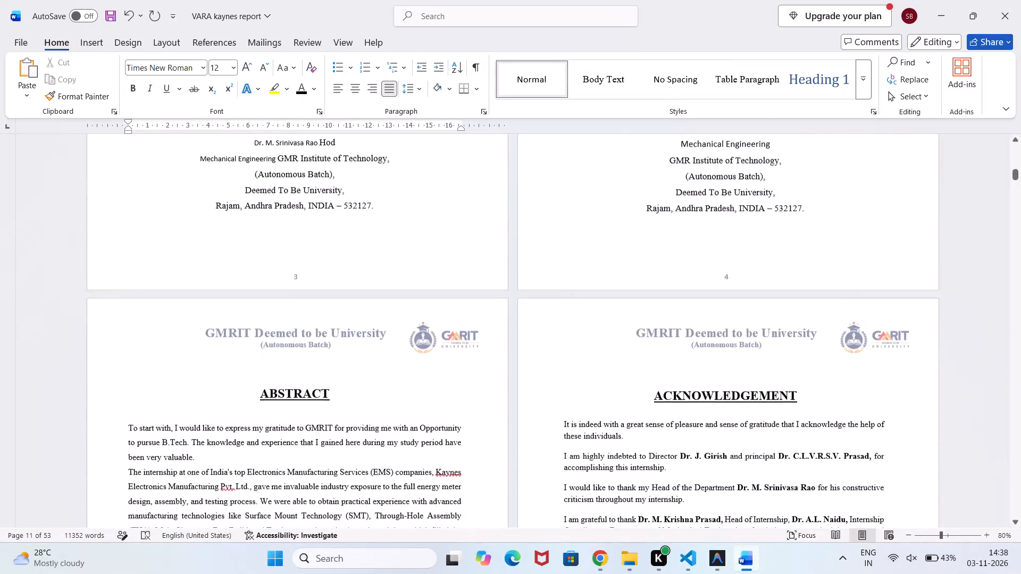
{"action": "scroll", "coordinate": [352, 498], "scroll_direction": "down", "scroll_amount": 1}
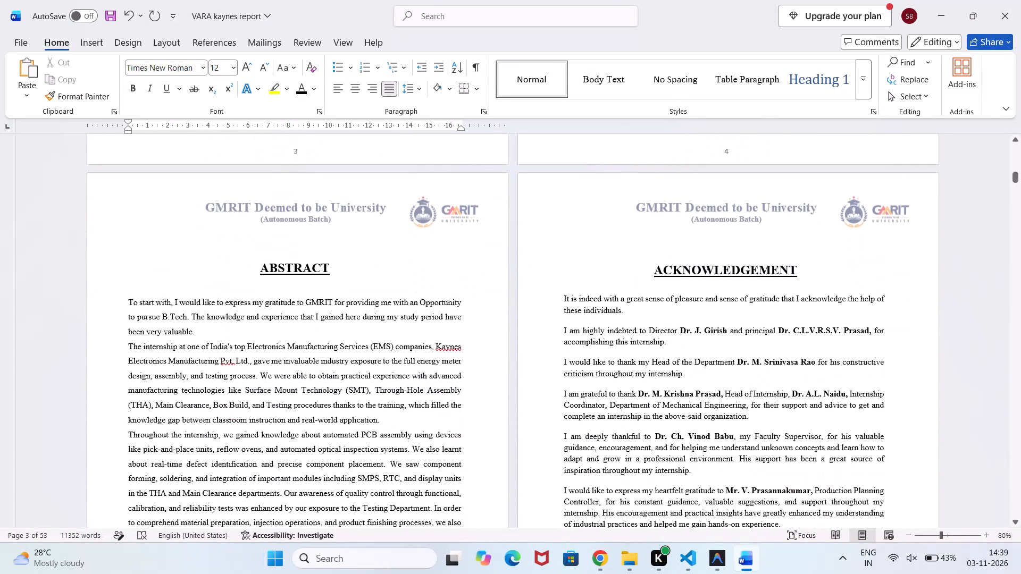
{"action": "scroll", "coordinate": [374, 573], "scroll_direction": "down", "scroll_amount": 2}
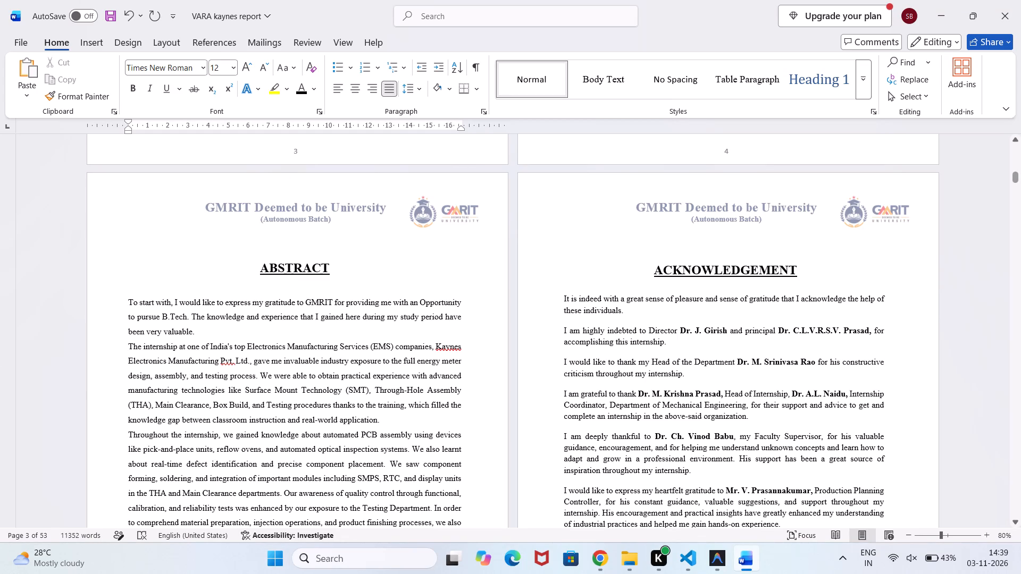
{"action": "scroll", "coordinate": [535, 352], "scroll_direction": "down", "scroll_amount": 2}
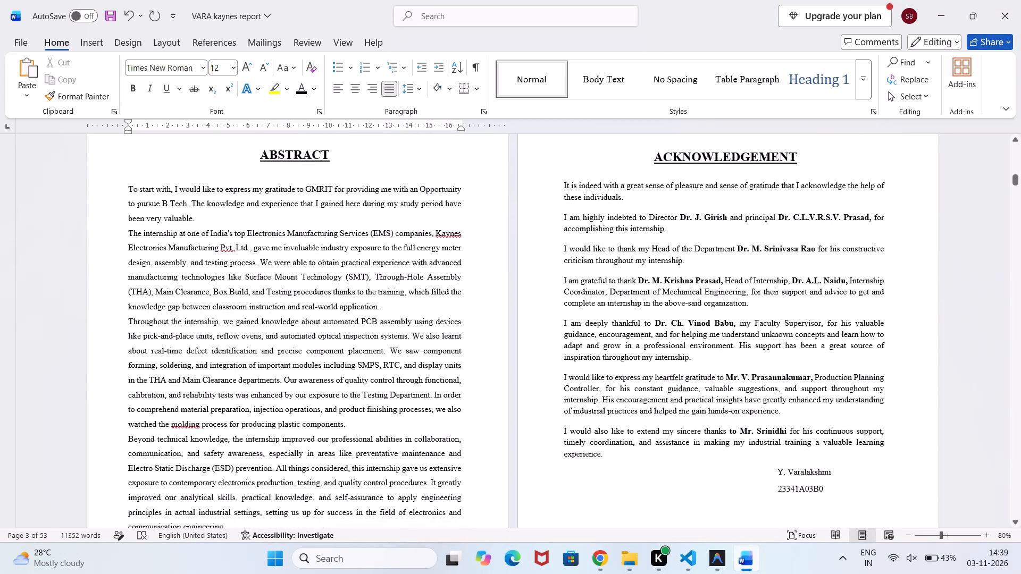
{"action": "scroll", "coordinate": [535, 352], "scroll_direction": "down", "scroll_amount": 1}
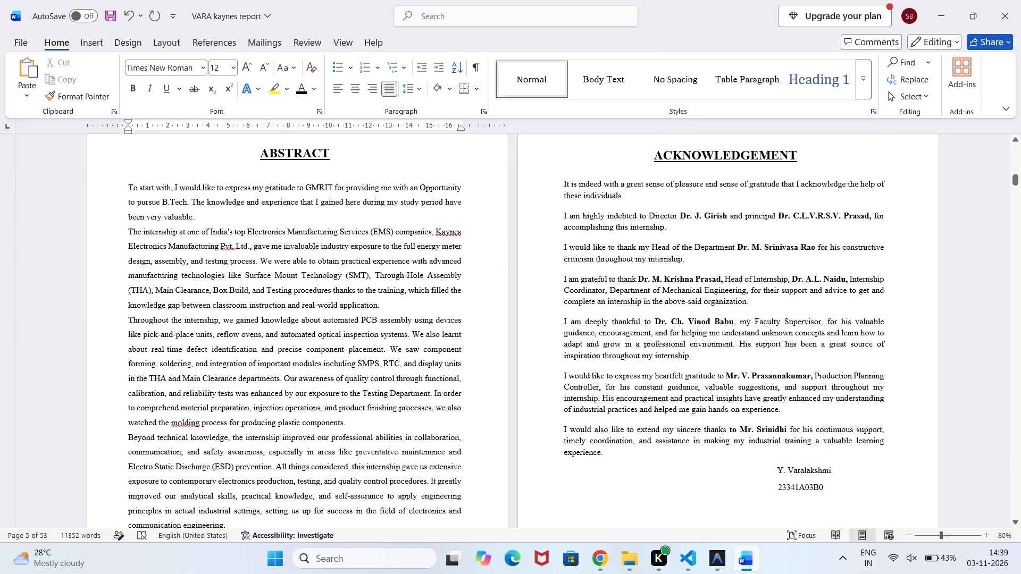
{"action": "scroll", "coordinate": [631, 342], "scroll_direction": "up", "scroll_amount": 4, "text": "ctrl"}
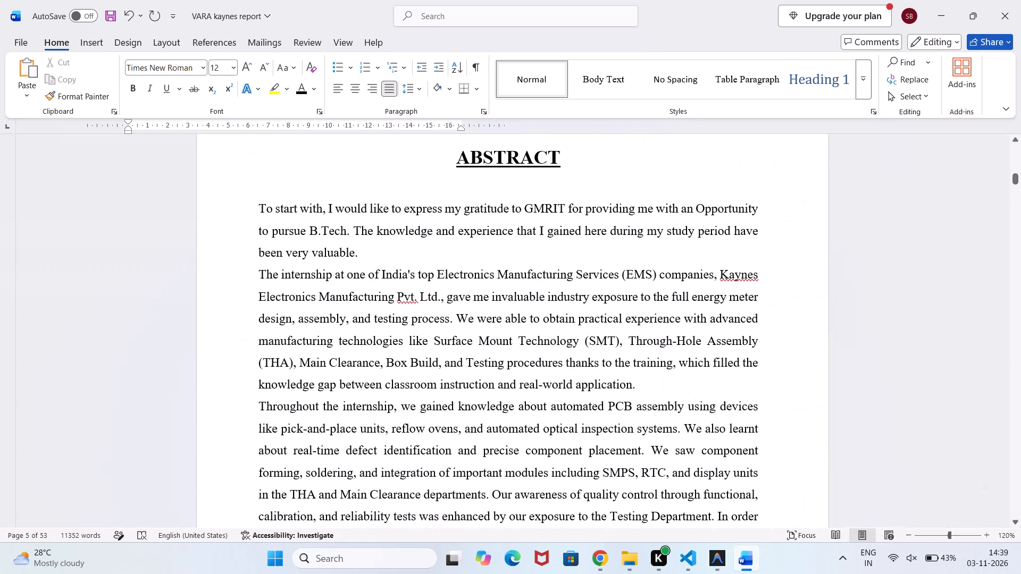
{"action": "scroll", "coordinate": [545, 347], "scroll_direction": "down", "scroll_amount": 6}
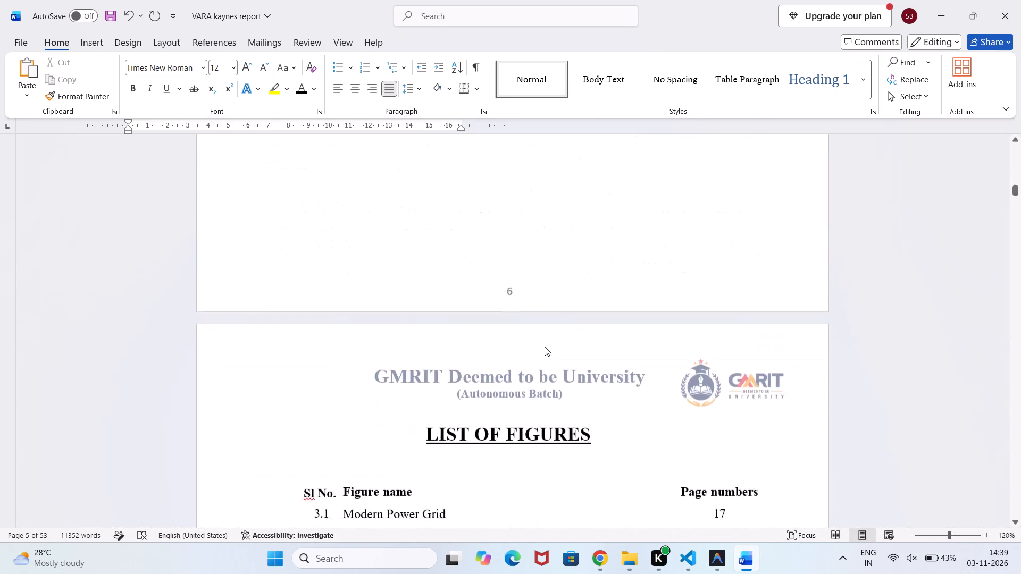
{"action": "scroll", "coordinate": [545, 347], "scroll_direction": "down", "scroll_amount": 2}
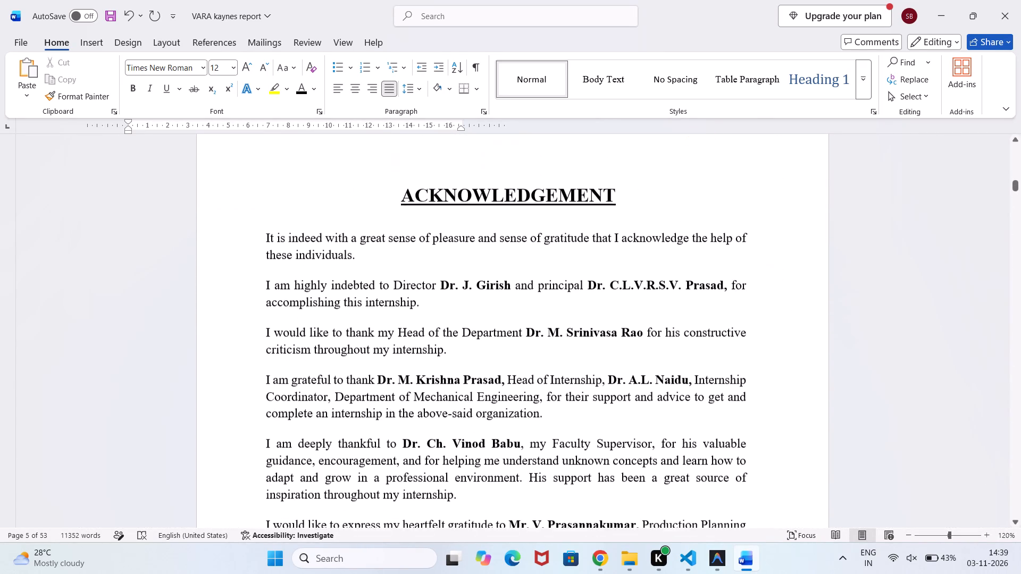
{"action": "scroll", "coordinate": [545, 347], "scroll_direction": "down", "scroll_amount": 2}
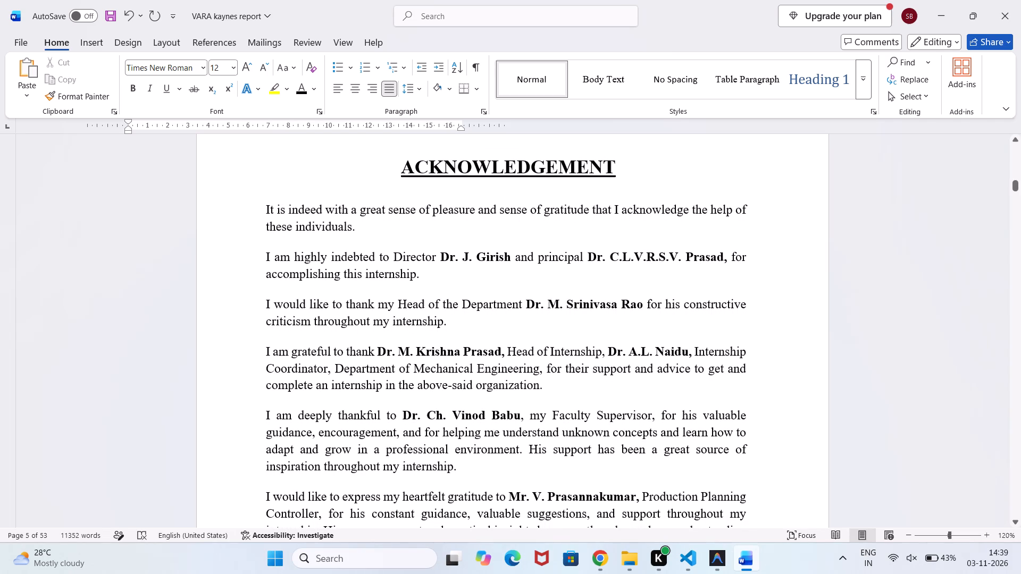
{"action": "scroll", "coordinate": [533, 343], "scroll_direction": "down", "scroll_amount": 1, "text": "ctrl"}
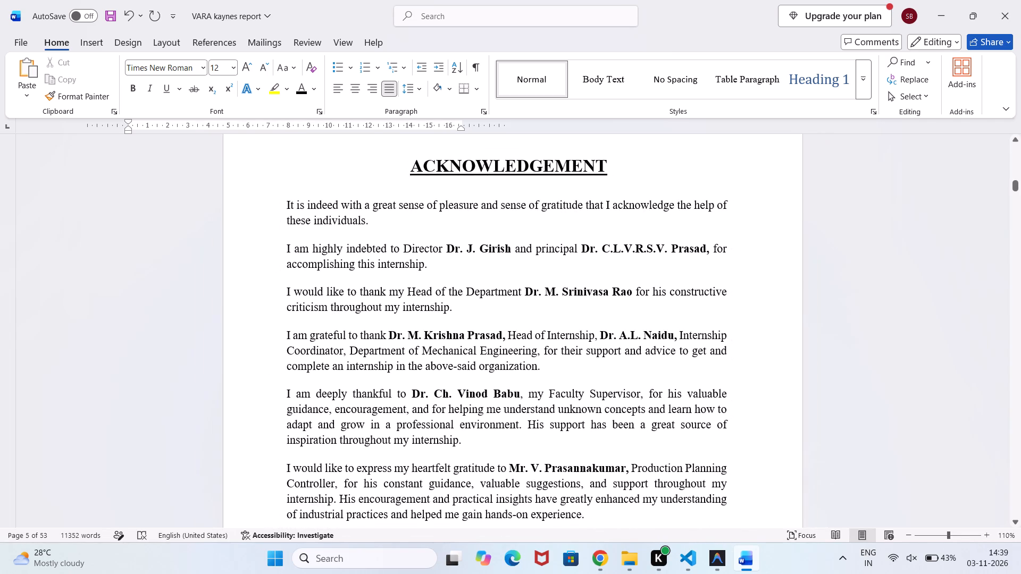
{"action": "scroll", "coordinate": [533, 343], "scroll_direction": "down", "scroll_amount": 3, "text": "ctrl"}
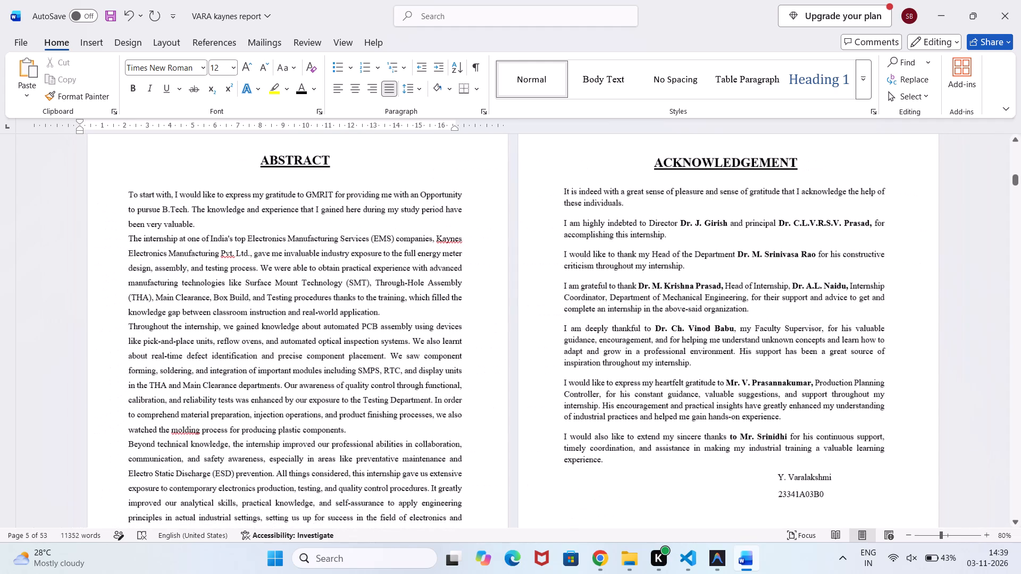
{"action": "scroll", "coordinate": [533, 343], "scroll_direction": "down", "scroll_amount": 1}
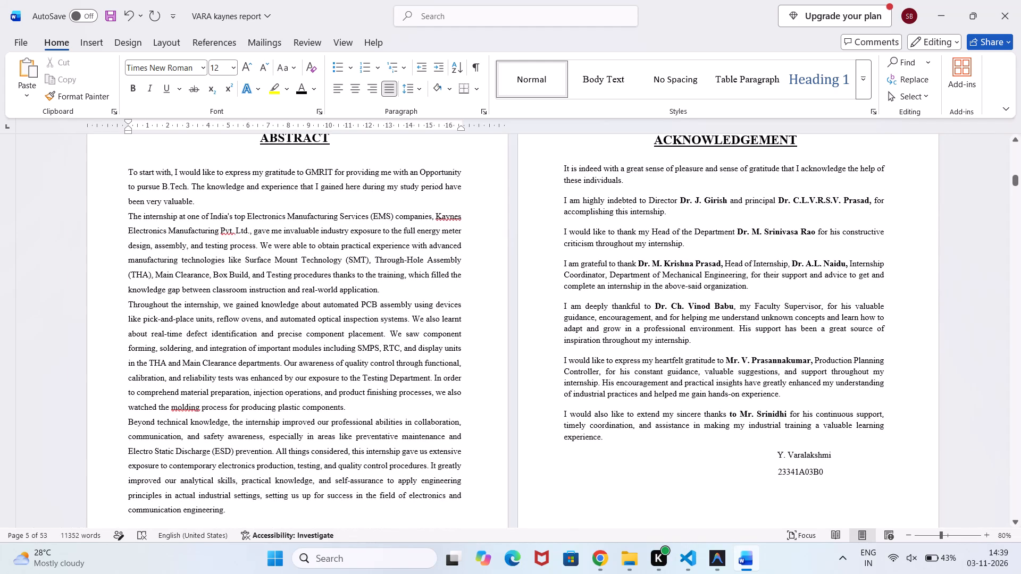
Start a Snipping Tool screen capture of the Abstract and Acknowledgement pages.
{"action": "key", "text": "Print"}
{"action": "left_click", "coordinate": [668, 329]}
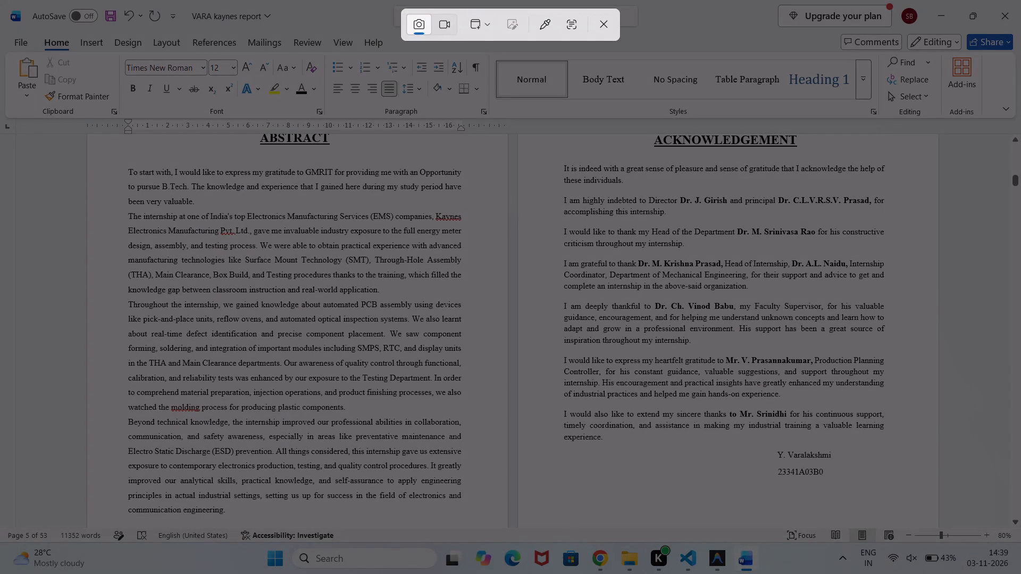
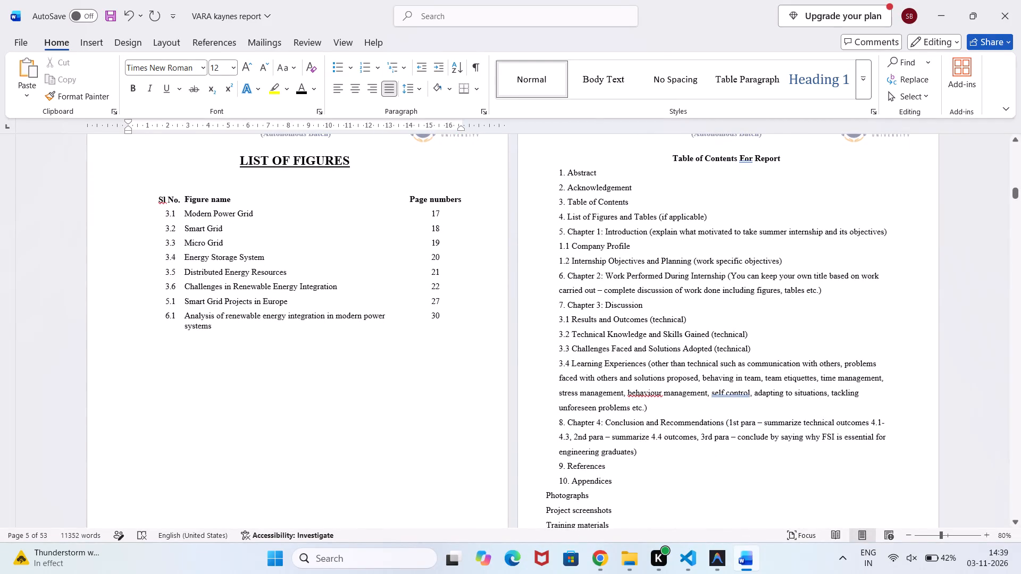
Capture a full-screen Snipping Tool screenshot of the List of Figures and Table of Contents For Report pages.
{"action": "scroll", "coordinate": [583, 327], "scroll_direction": "down", "scroll_amount": 1}
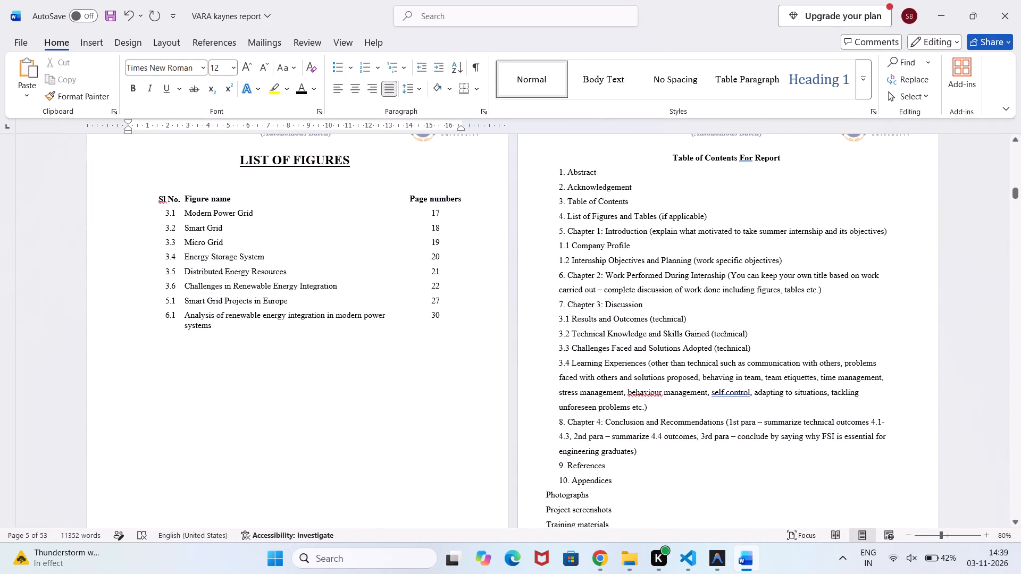
{"action": "key", "text": "Print"}
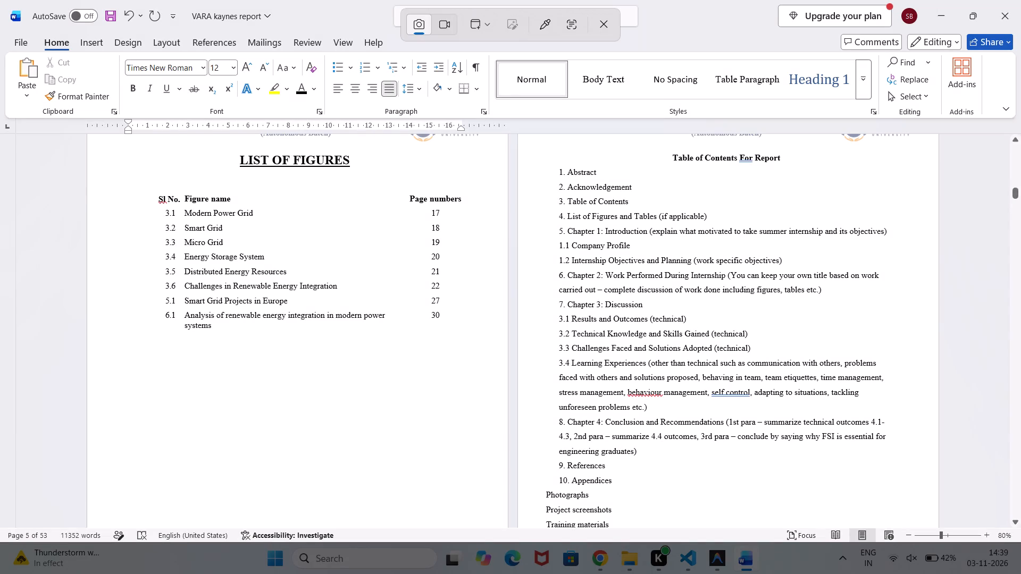
{"action": "left_click", "coordinate": [601, 332]}
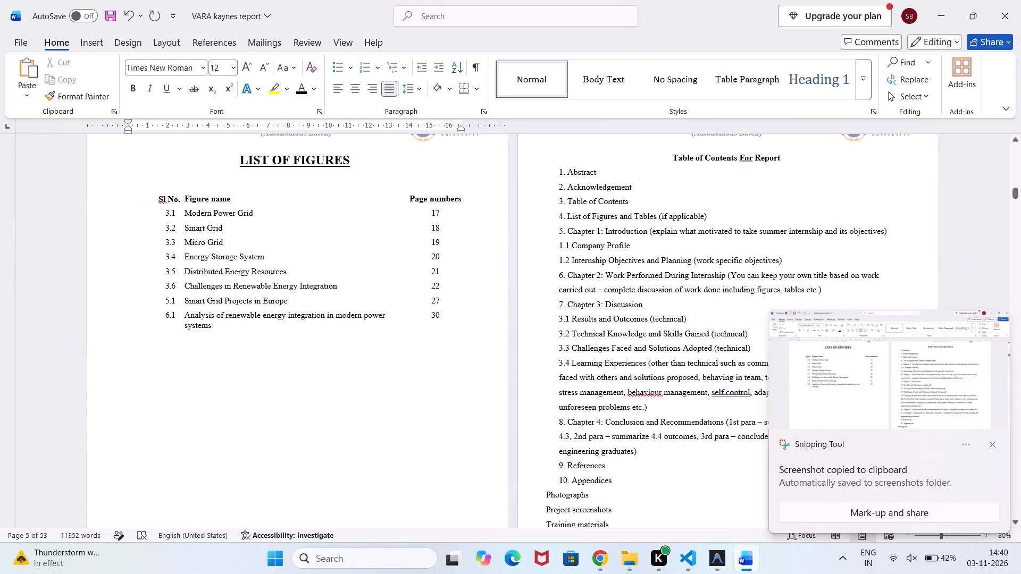
Examine the Index page and the Chapter 1 Introduction page that follow the table of contents.
{"action": "scroll", "coordinate": [622, 357], "scroll_direction": "down", "scroll_amount": 1}
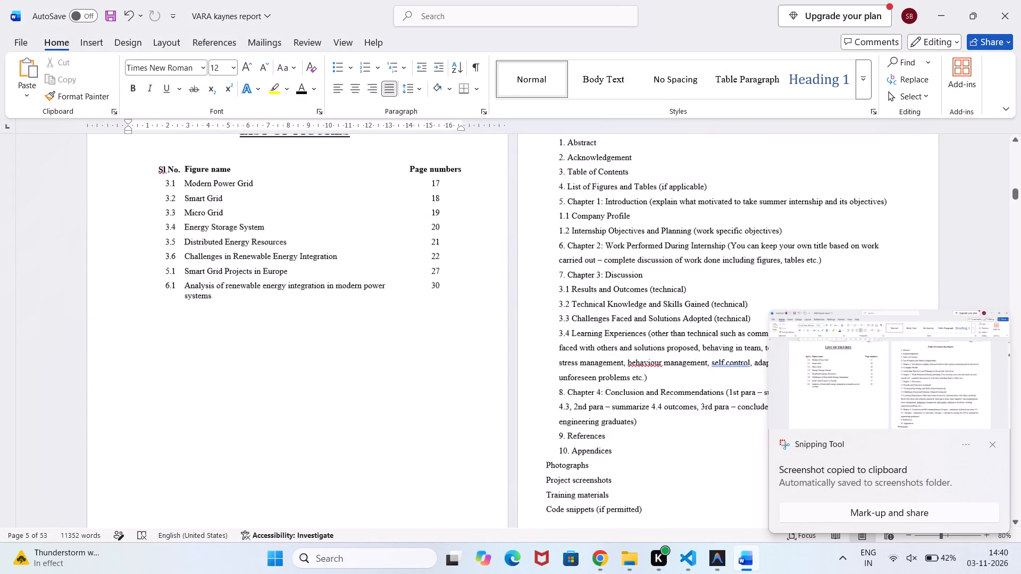
{"action": "scroll", "coordinate": [622, 357], "scroll_direction": "down", "scroll_amount": 4}
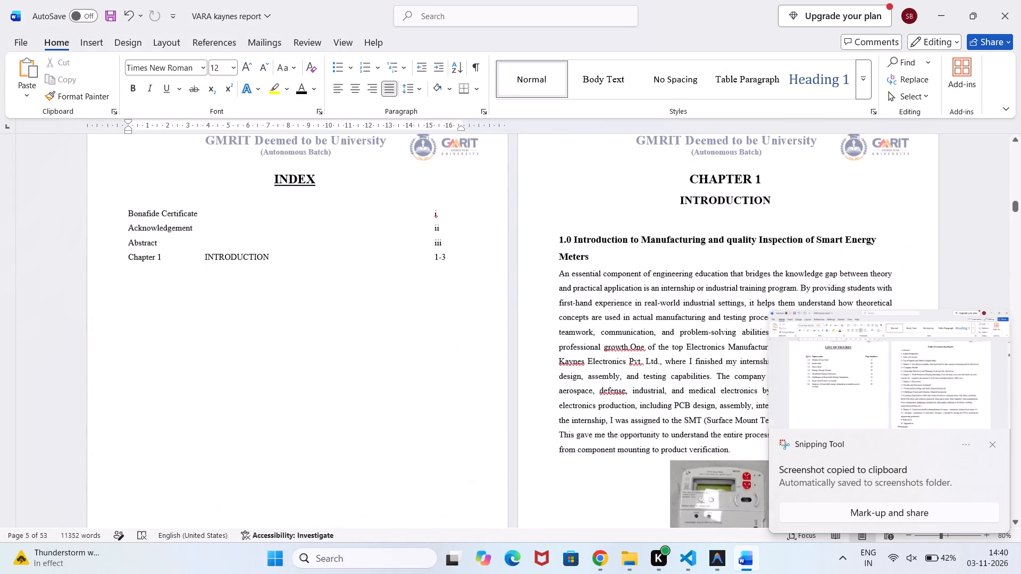
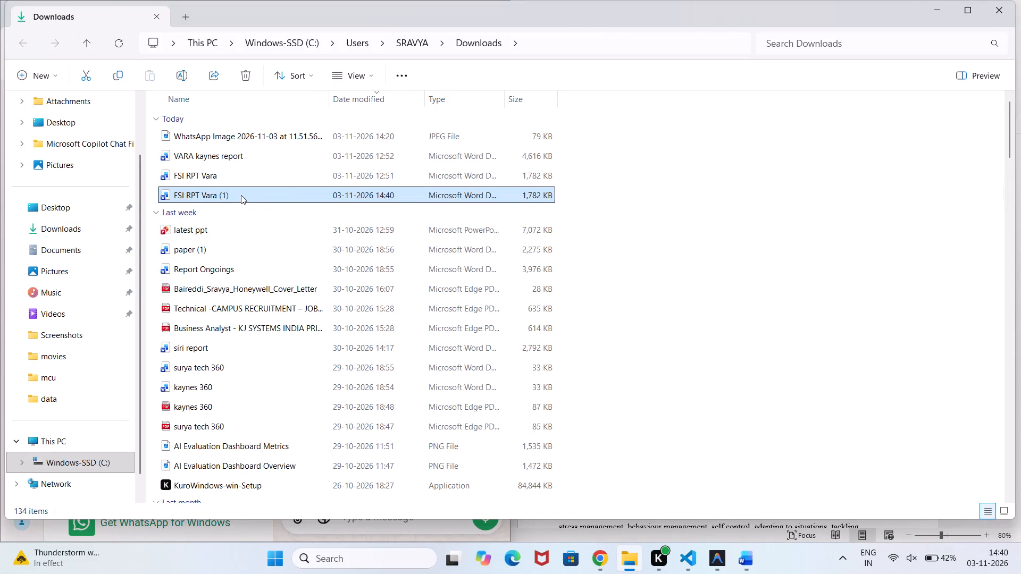
Open the FSI RPT Vara document from the Downloads folder and enable editing.
{"action": "left_click_drag", "start_coordinate": [262, 166], "coordinate": [258, 182]}
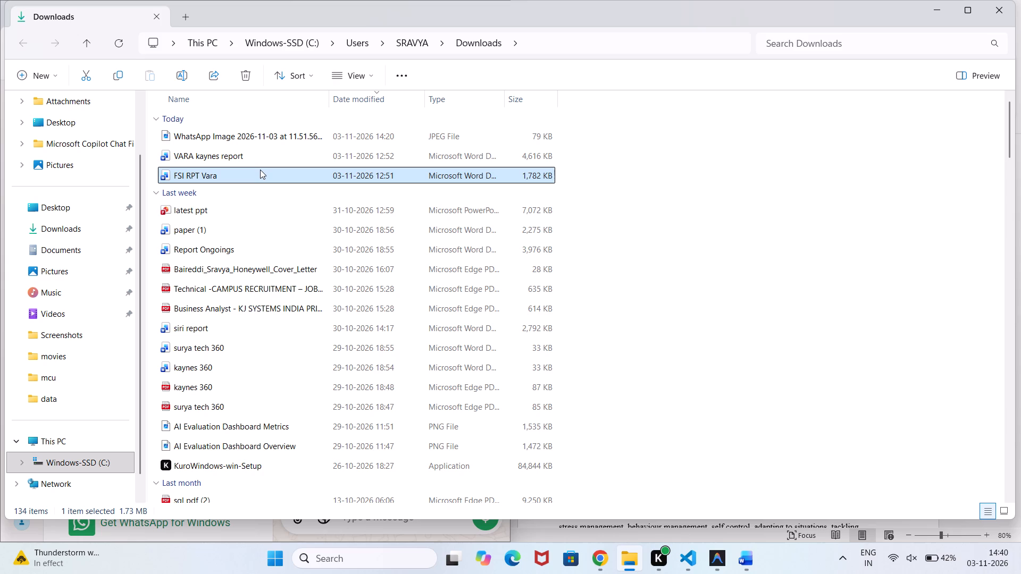
{"action": "double_click", "coordinate": [260, 170]}
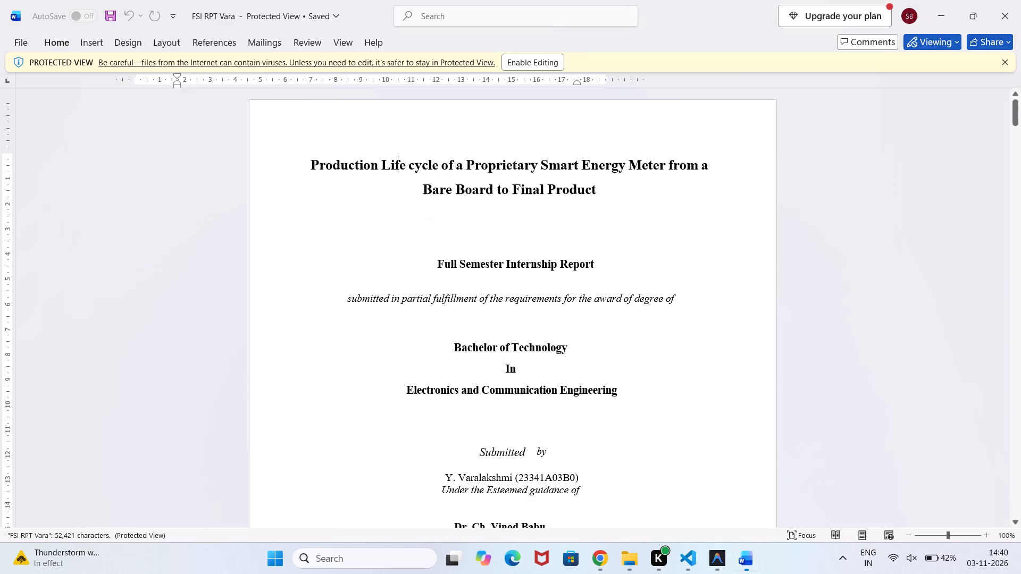
{"action": "scroll", "coordinate": [474, 317], "scroll_direction": "down", "scroll_amount": 3}
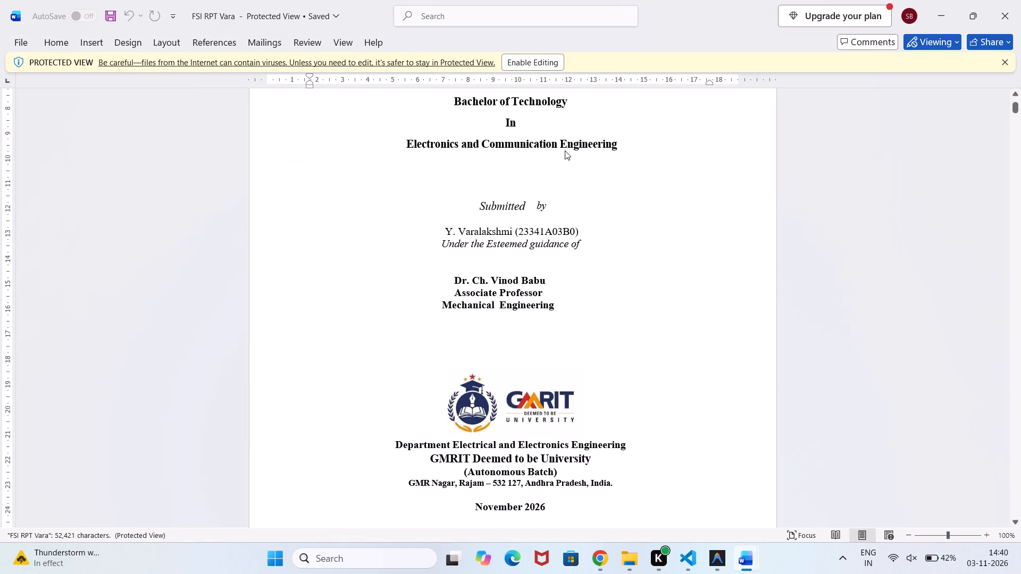
{"action": "left_click", "coordinate": [520, 62]}
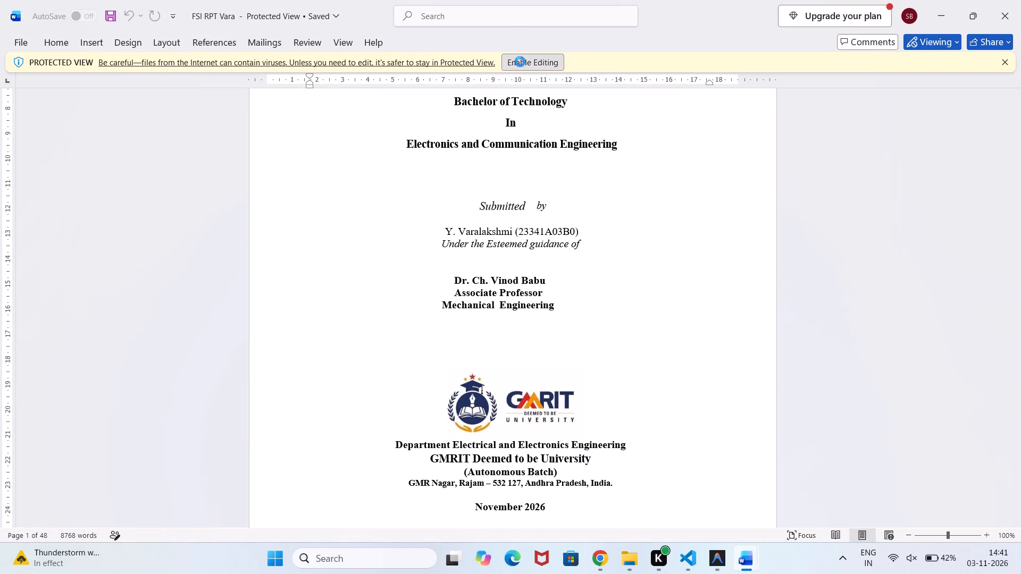
Examine the cover page and the Certificate page's text and signature blocks in FSI RPT Vara.
{"action": "scroll", "coordinate": [494, 244], "scroll_direction": "down", "scroll_amount": 2}
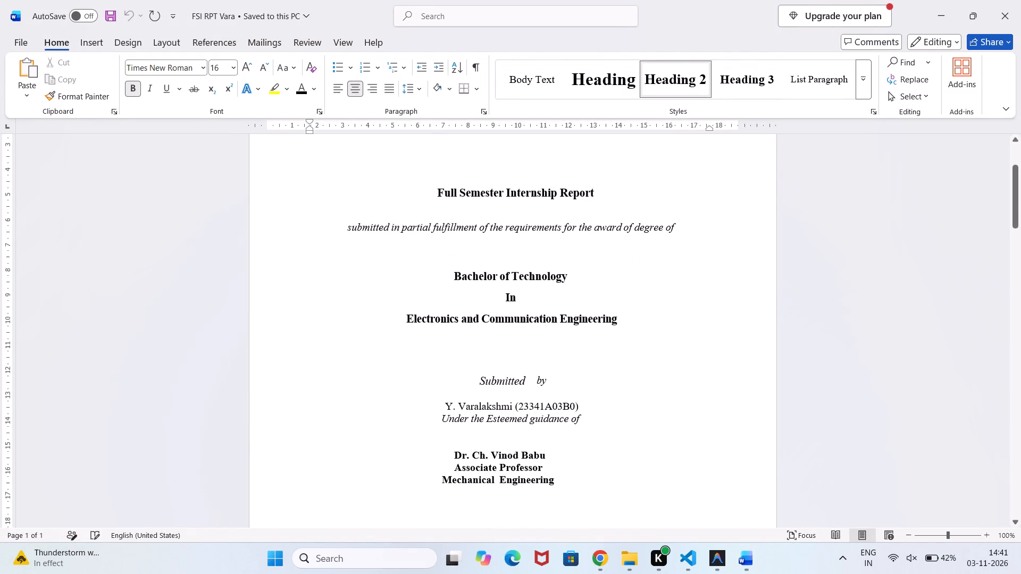
{"action": "scroll", "coordinate": [494, 244], "scroll_direction": "down", "scroll_amount": 4}
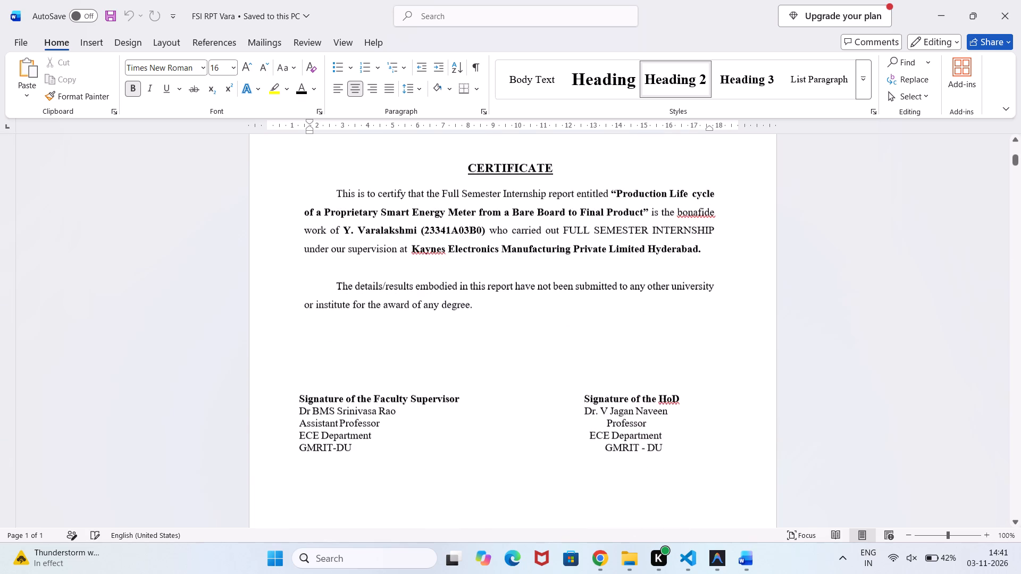
{"action": "scroll", "coordinate": [494, 244], "scroll_direction": "down", "scroll_amount": 5}
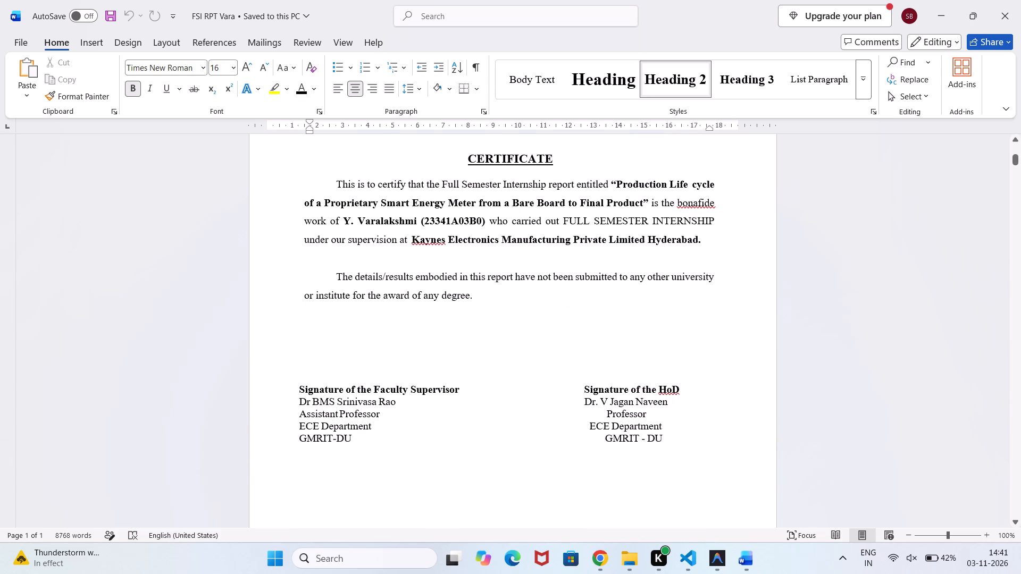
{"action": "scroll", "coordinate": [494, 244], "scroll_direction": "down", "scroll_amount": 1}
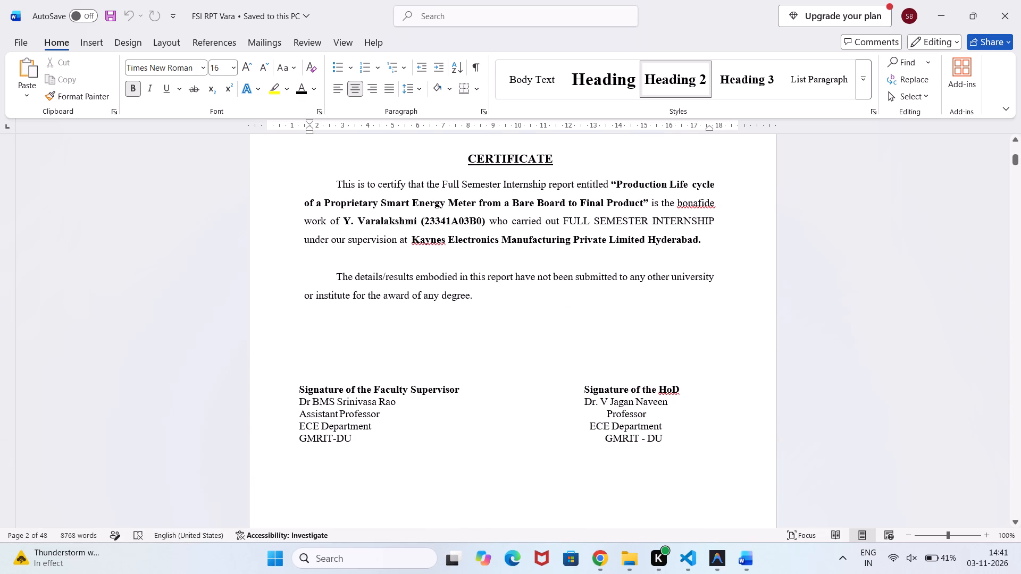
{"action": "scroll", "coordinate": [494, 244], "scroll_direction": "down", "scroll_amount": 2}
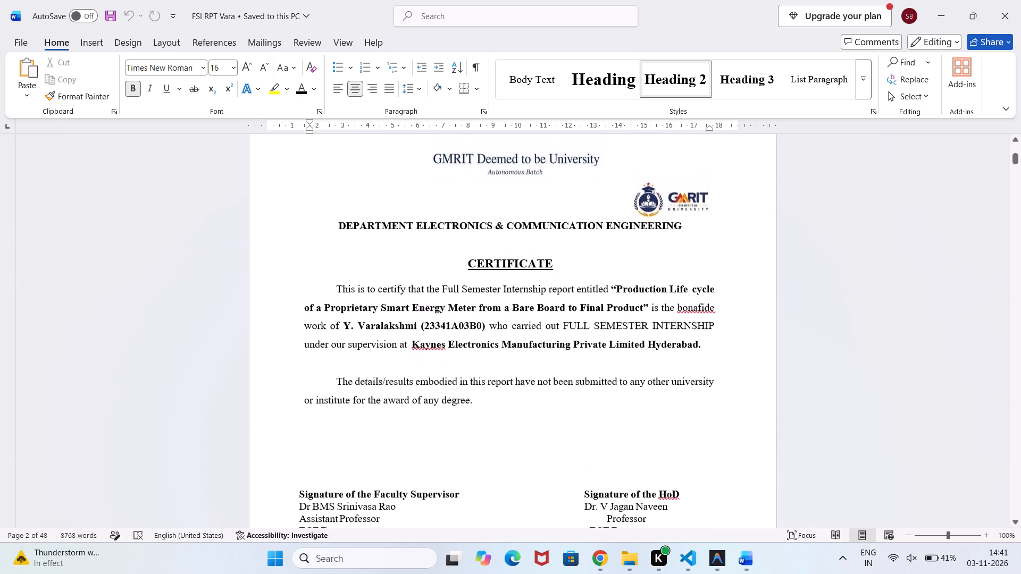
{"action": "scroll", "coordinate": [494, 244], "scroll_direction": "down", "scroll_amount": 1}
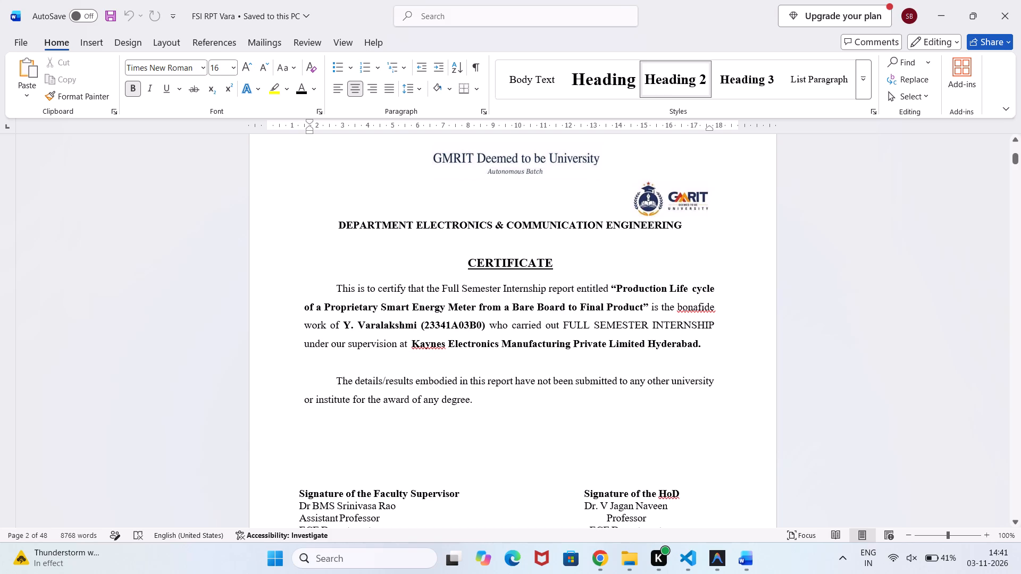
{"action": "scroll", "coordinate": [494, 244], "scroll_direction": "down", "scroll_amount": 3}
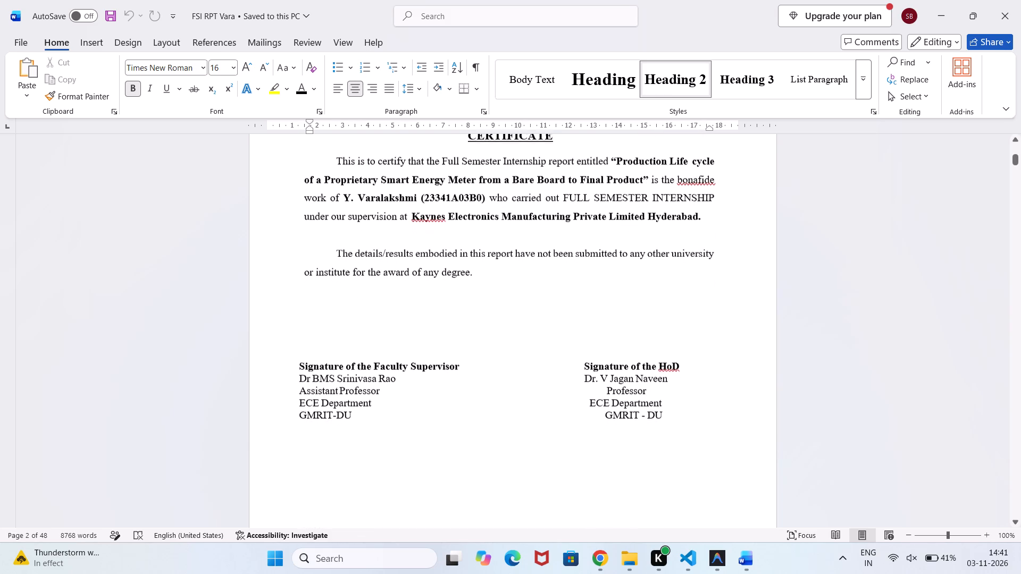
{"action": "scroll", "coordinate": [494, 244], "scroll_direction": "down", "scroll_amount": 1}
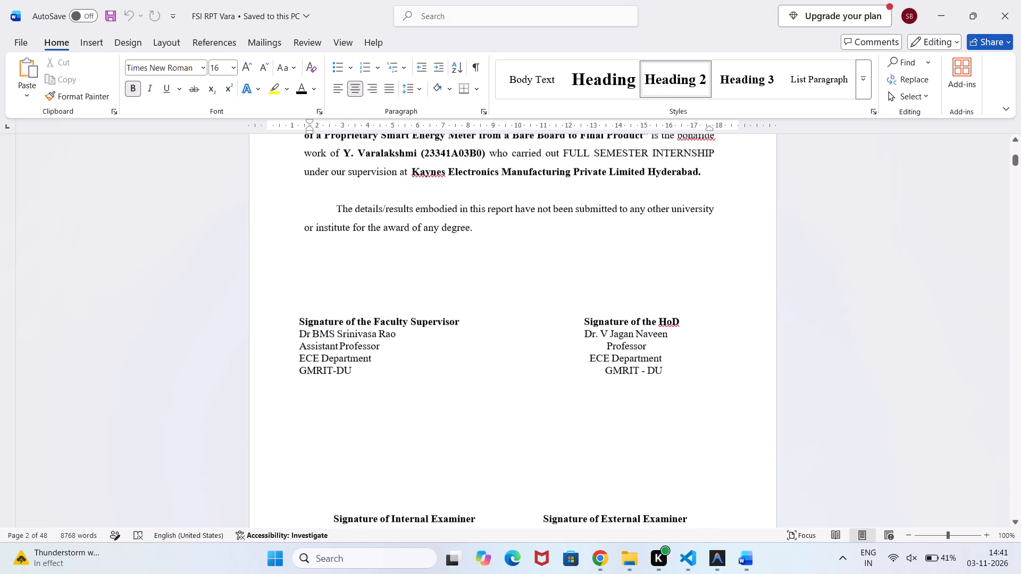
{"action": "scroll", "coordinate": [494, 244], "scroll_direction": "down", "scroll_amount": 1}
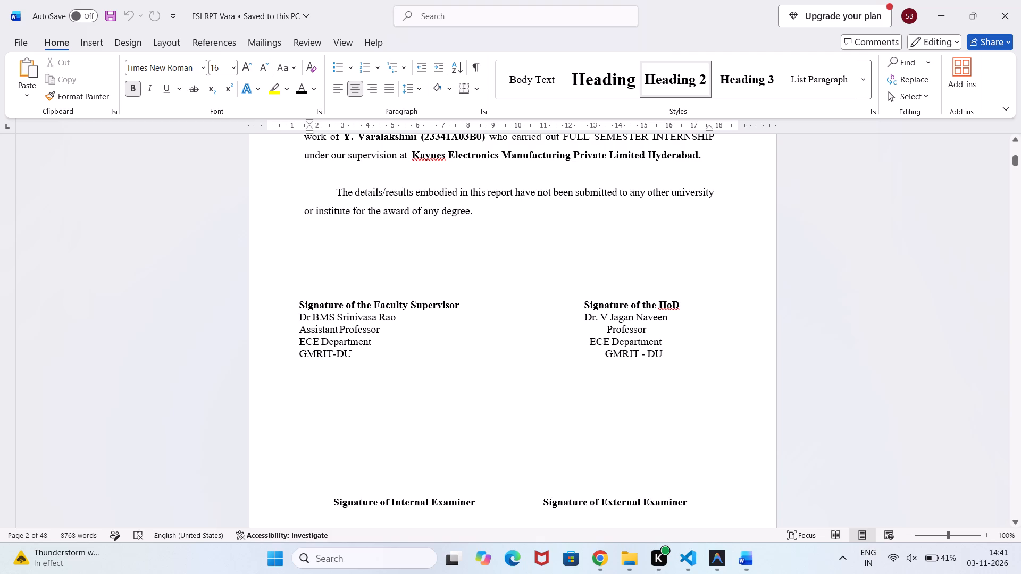
{"action": "scroll", "coordinate": [600, 380], "scroll_direction": "down", "scroll_amount": 1}
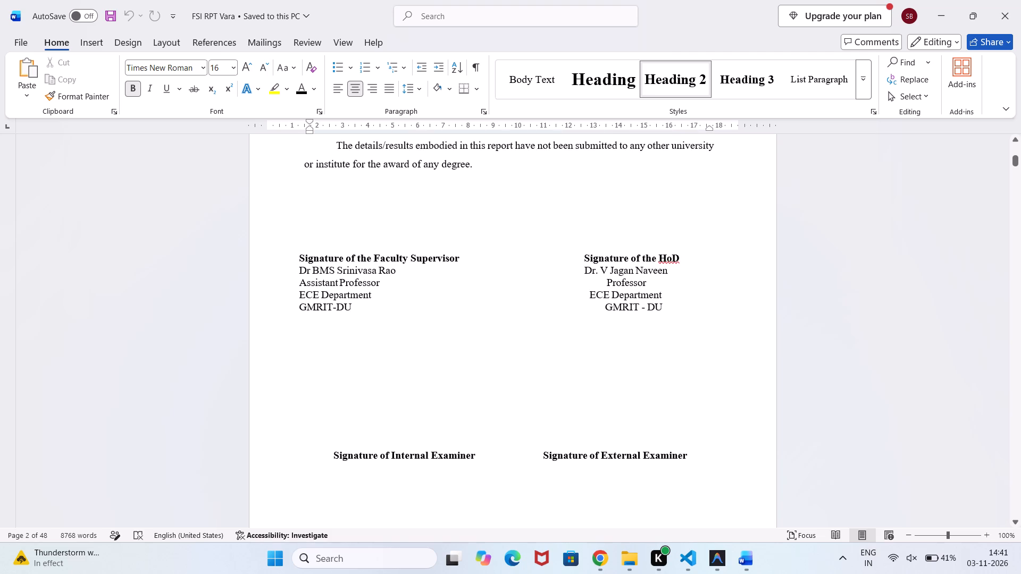
{"action": "scroll", "coordinate": [653, 288], "scroll_direction": "up", "scroll_amount": 1}
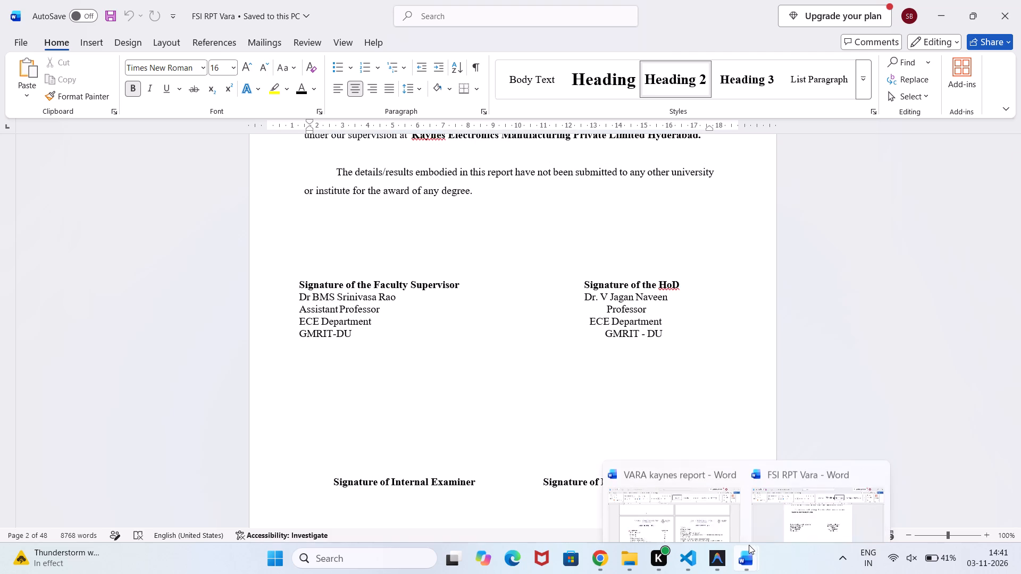
Arrange the VARA kaynes report and FSI RPT Vara documents side by side.
{"action": "left_click", "coordinate": [658, 507]}
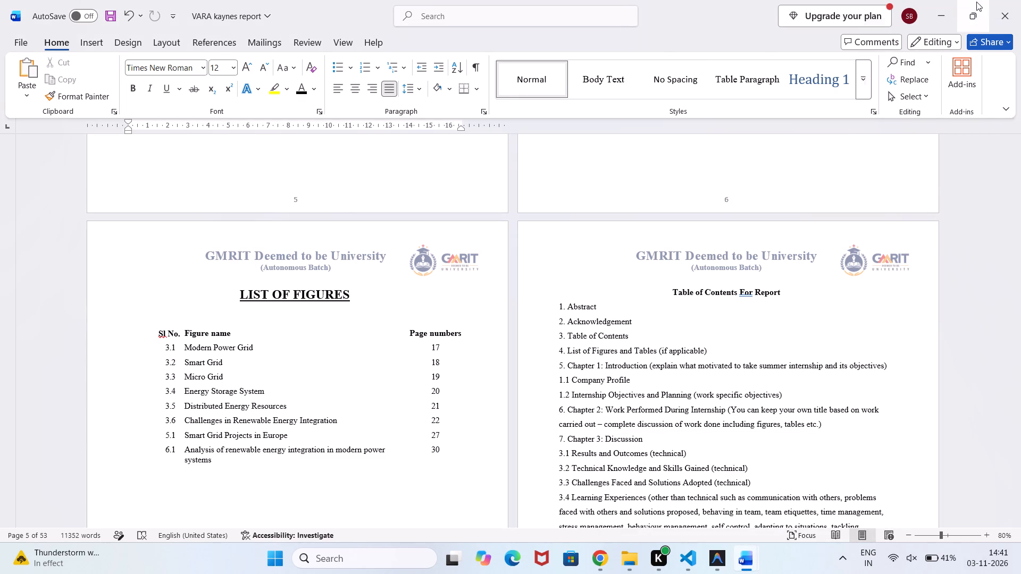
{"action": "left_click", "coordinate": [923, 54]}
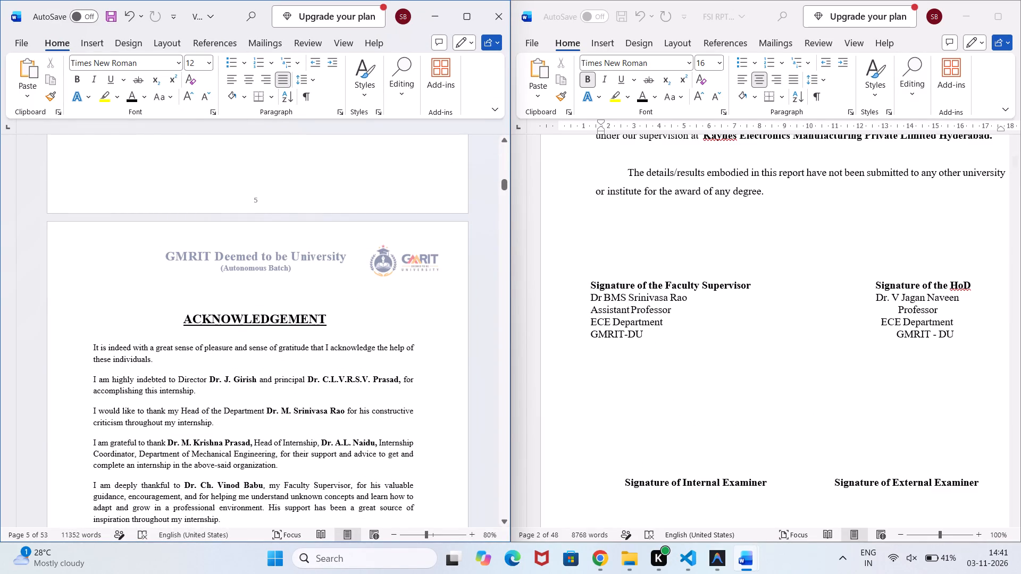
Replace the HoD's name on the FSI RPT Vara certificate with the department head's name copied from the VARA kaynes report's Bonafide Certificate.
{"action": "scroll", "coordinate": [307, 317], "scroll_direction": "up", "scroll_amount": 9}
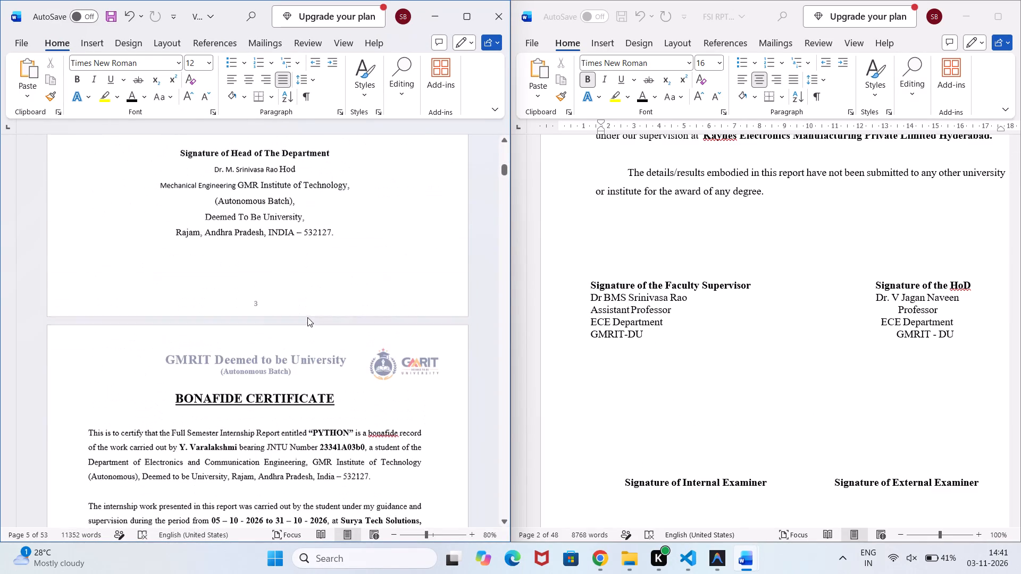
{"action": "scroll", "coordinate": [307, 317], "scroll_direction": "down", "scroll_amount": 3}
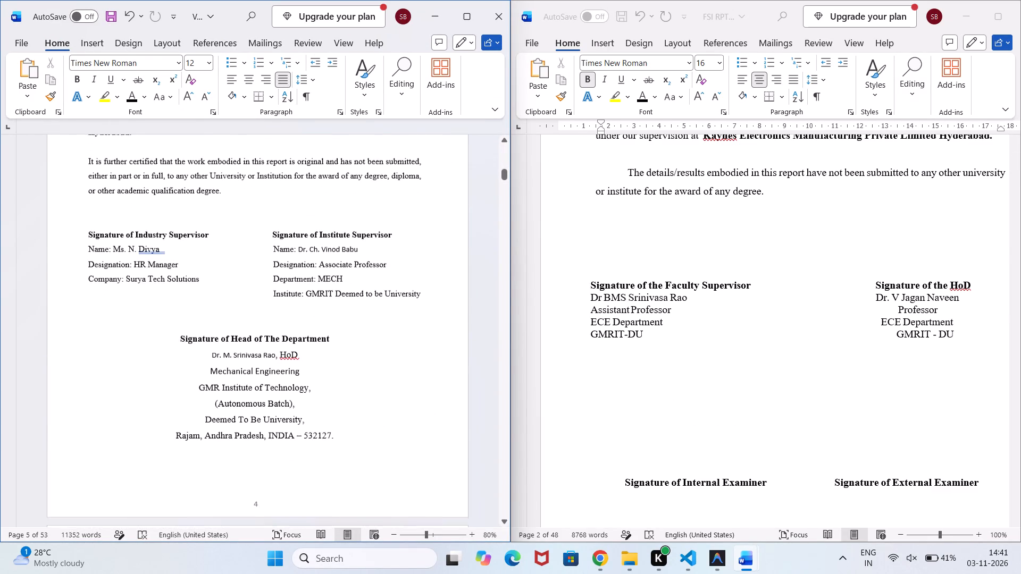
{"action": "scroll", "coordinate": [307, 317], "scroll_direction": "down", "scroll_amount": 1}
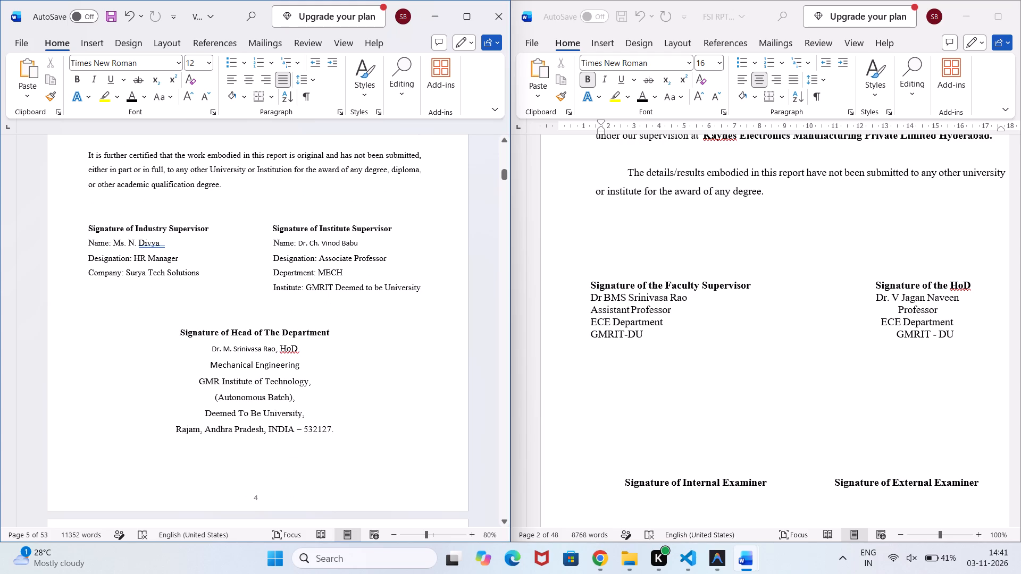
{"action": "left_click_drag", "start_coordinate": [276, 347], "coordinate": [223, 347]}
{"action": "left_click_drag", "start_coordinate": [223, 347], "coordinate": [212, 347]}
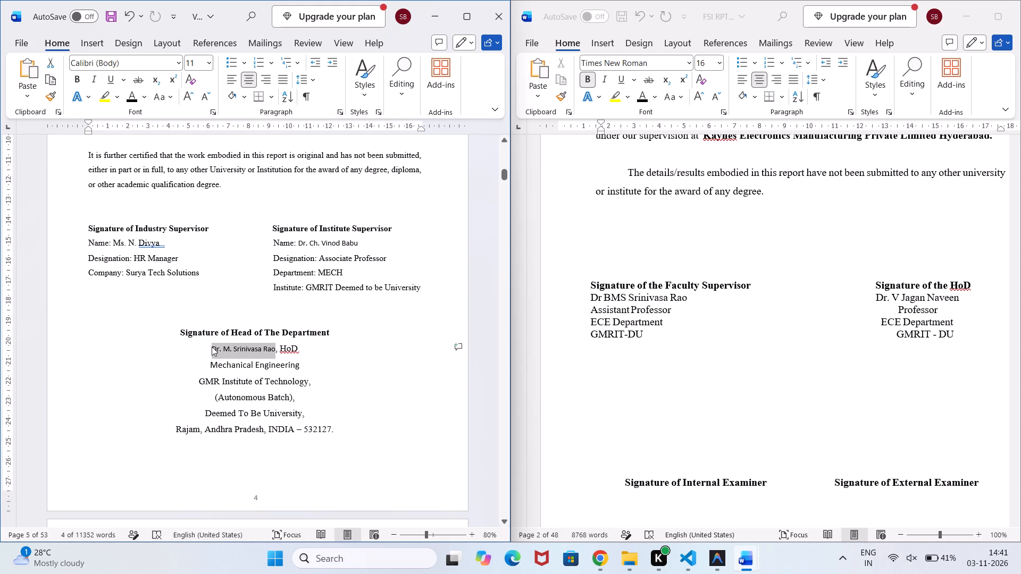
{"action": "key", "text": "ctrl+c"}
{"action": "left_click", "coordinate": [956, 294]}
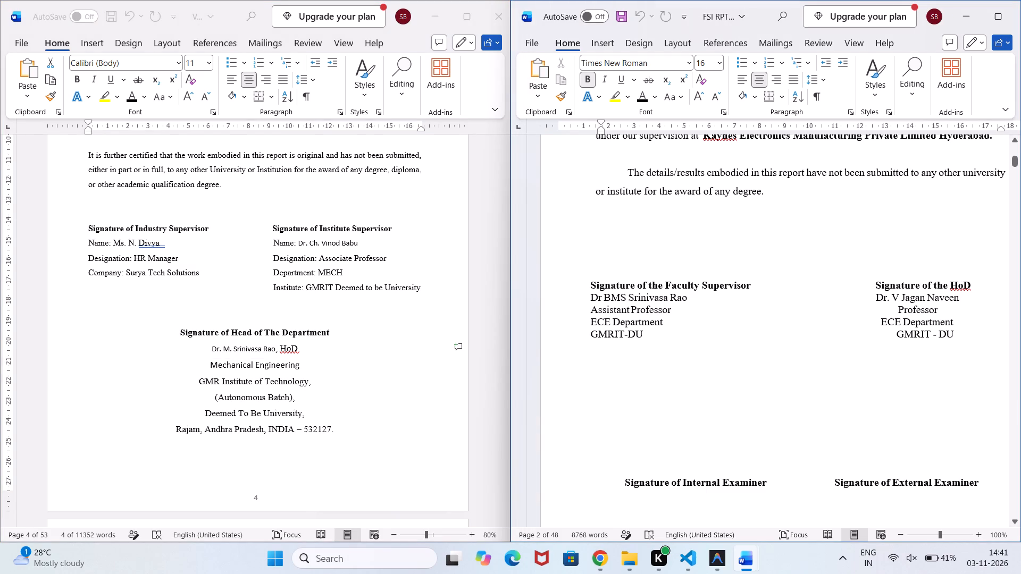
{"action": "left_click_drag", "start_coordinate": [963, 293], "coordinate": [899, 303]}
{"action": "left_click_drag", "start_coordinate": [899, 303], "coordinate": [875, 298]}
{"action": "key", "text": "ctrl+v"}
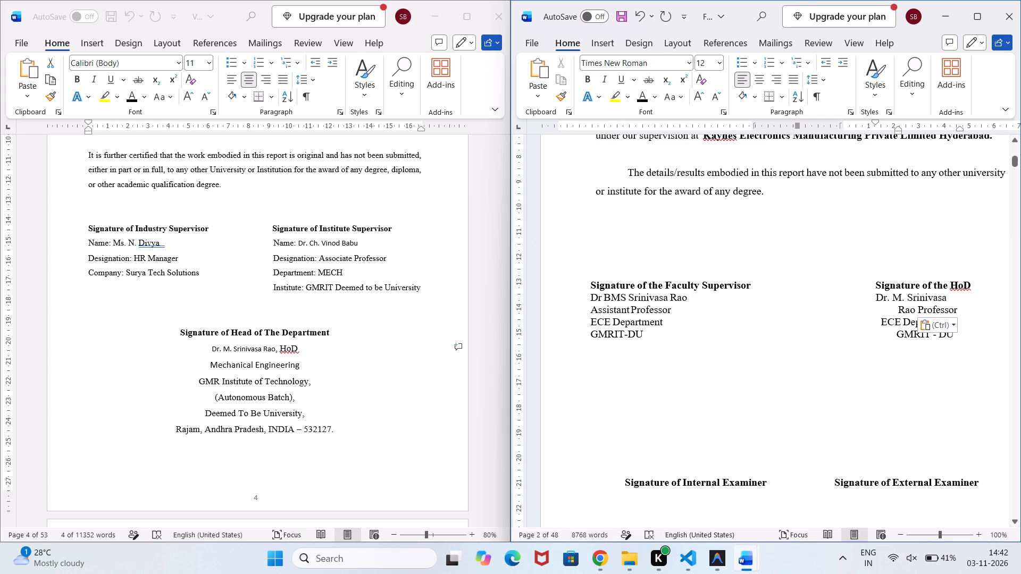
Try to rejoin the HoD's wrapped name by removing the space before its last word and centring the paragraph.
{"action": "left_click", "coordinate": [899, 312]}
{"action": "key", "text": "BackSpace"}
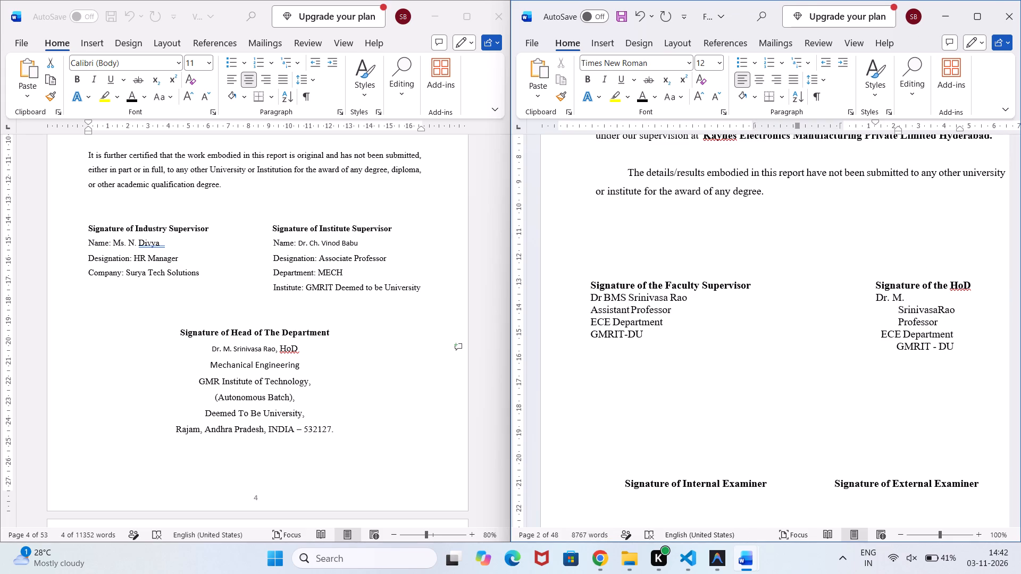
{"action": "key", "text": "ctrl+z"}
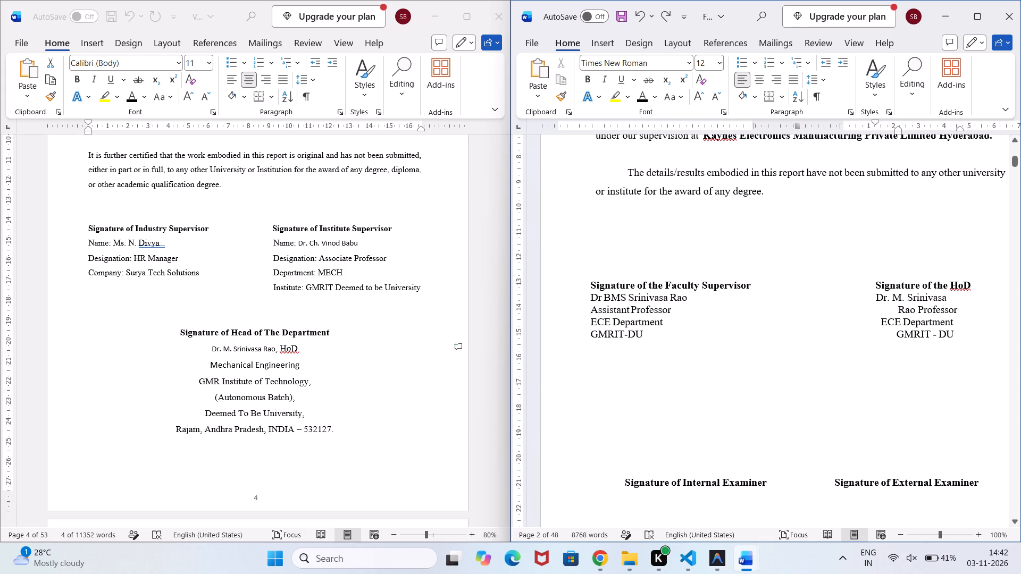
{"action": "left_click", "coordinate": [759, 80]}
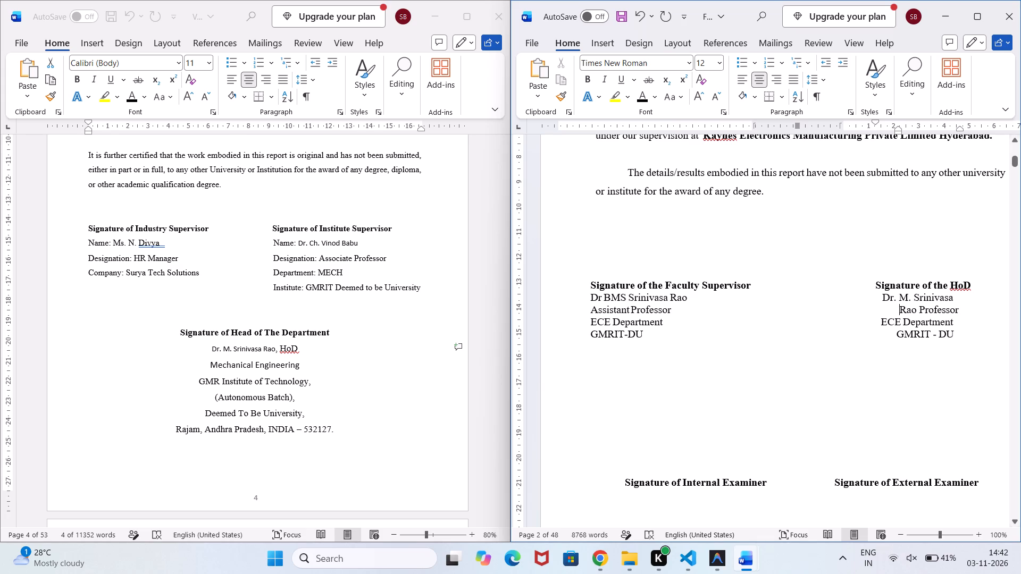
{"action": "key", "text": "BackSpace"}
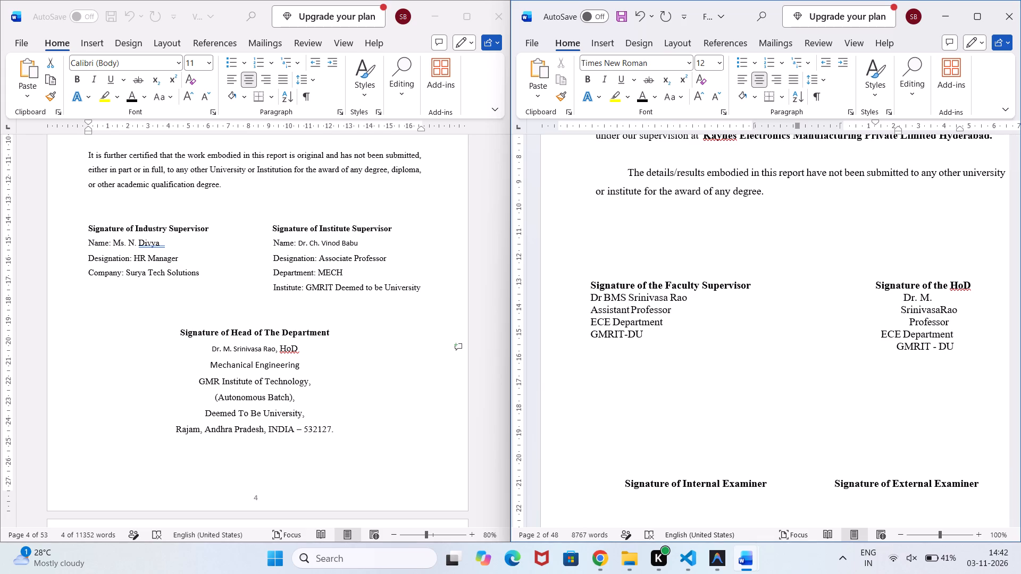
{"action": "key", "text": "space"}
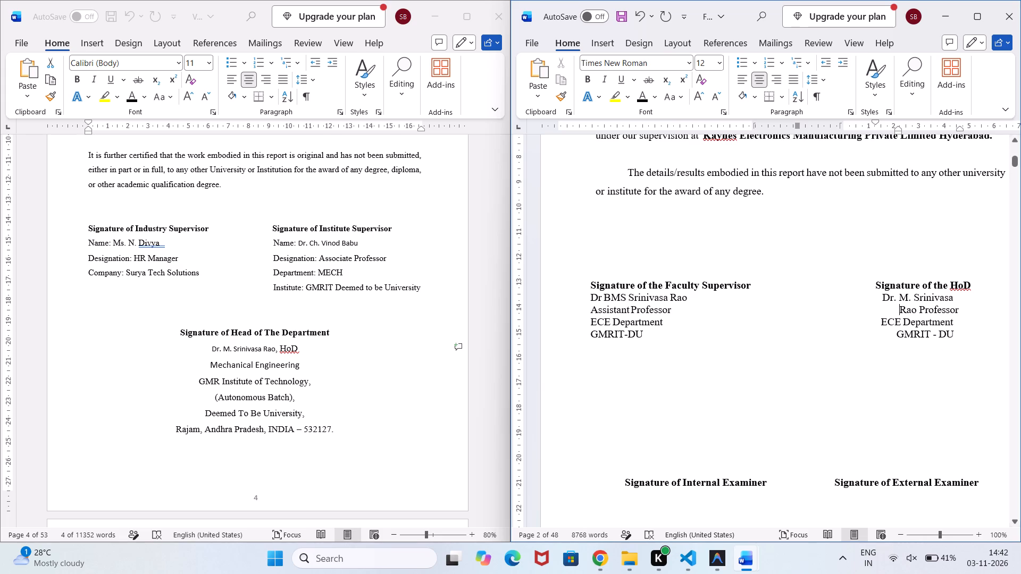
Remove the centring and left indent from the HoD's name paragraph so the full name fits on one line.
{"action": "left_click", "coordinate": [880, 296]}
{"action": "key", "text": "BackSpace"}
{"action": "key", "text": "BackSpace"}
{"action": "key", "text": "BackSpace"}
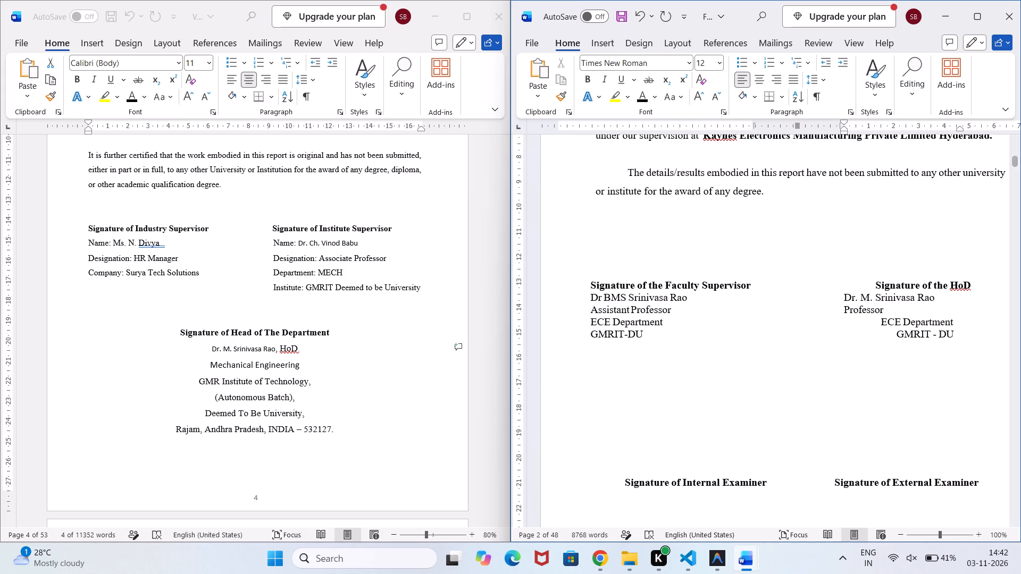
Delete the Professor line beneath the HoD's name on the FSI RPT Vara certificate.
{"action": "left_click_drag", "start_coordinate": [881, 310], "coordinate": [887, 306]}
{"action": "key", "text": "BackSpace"}
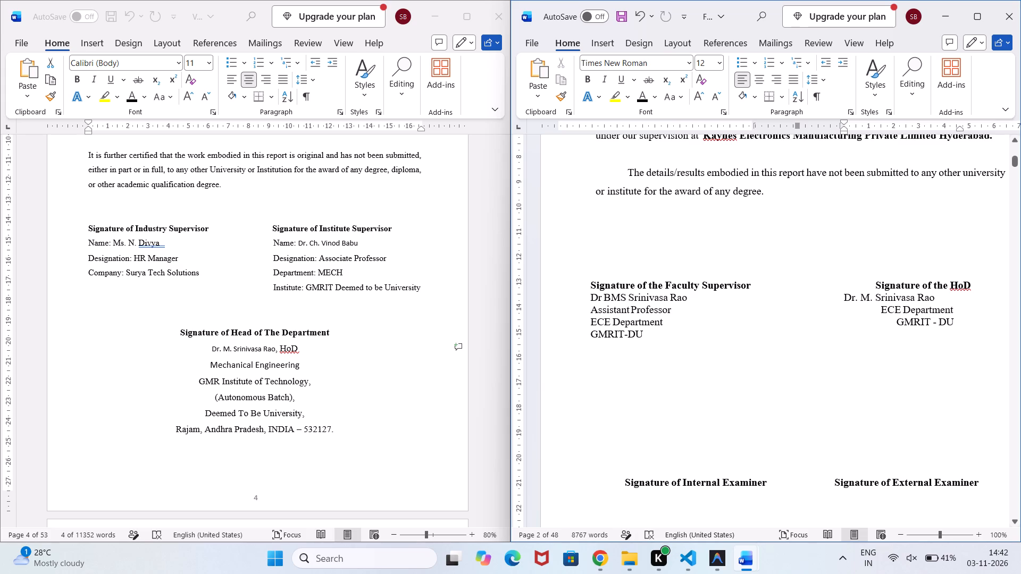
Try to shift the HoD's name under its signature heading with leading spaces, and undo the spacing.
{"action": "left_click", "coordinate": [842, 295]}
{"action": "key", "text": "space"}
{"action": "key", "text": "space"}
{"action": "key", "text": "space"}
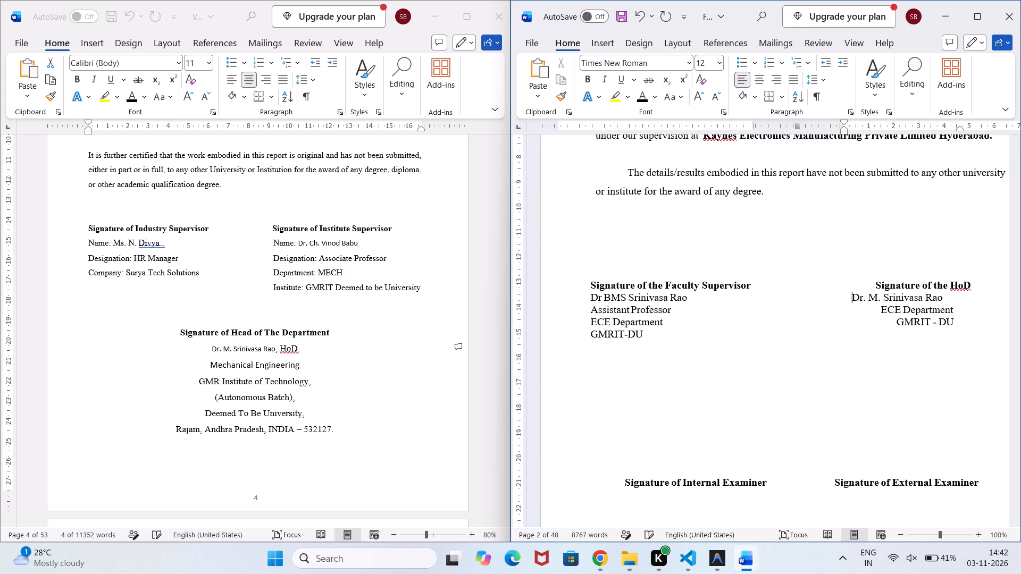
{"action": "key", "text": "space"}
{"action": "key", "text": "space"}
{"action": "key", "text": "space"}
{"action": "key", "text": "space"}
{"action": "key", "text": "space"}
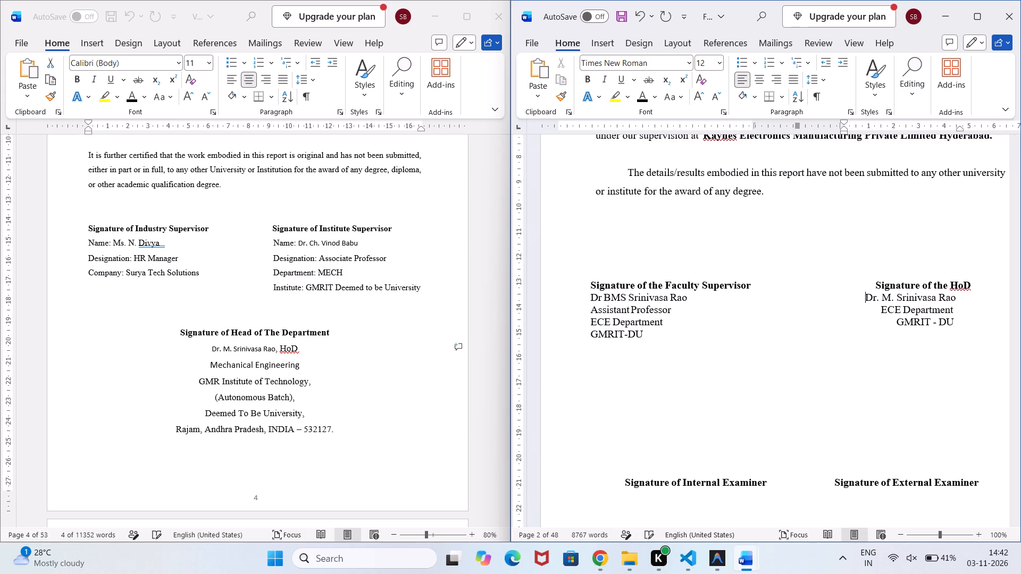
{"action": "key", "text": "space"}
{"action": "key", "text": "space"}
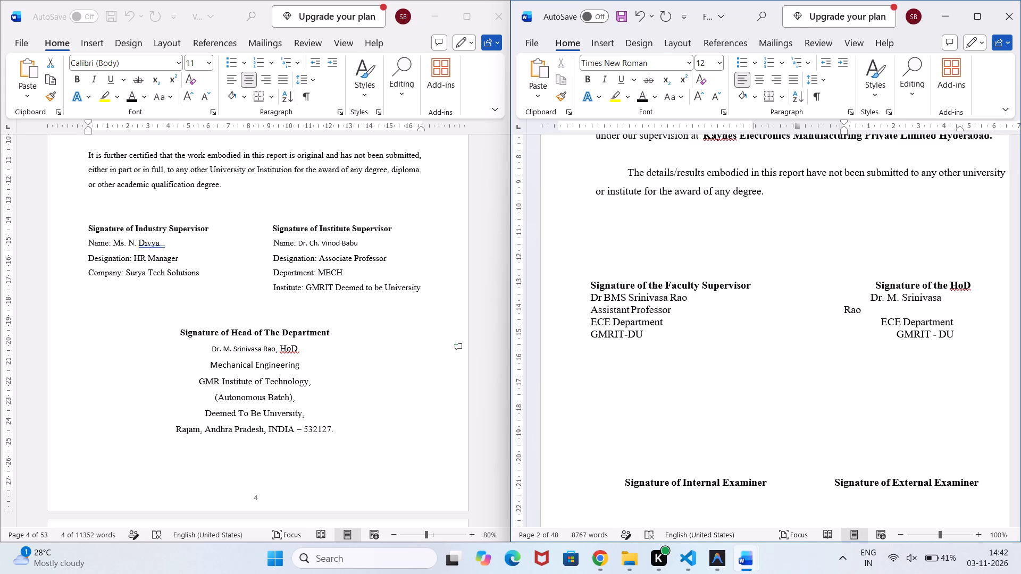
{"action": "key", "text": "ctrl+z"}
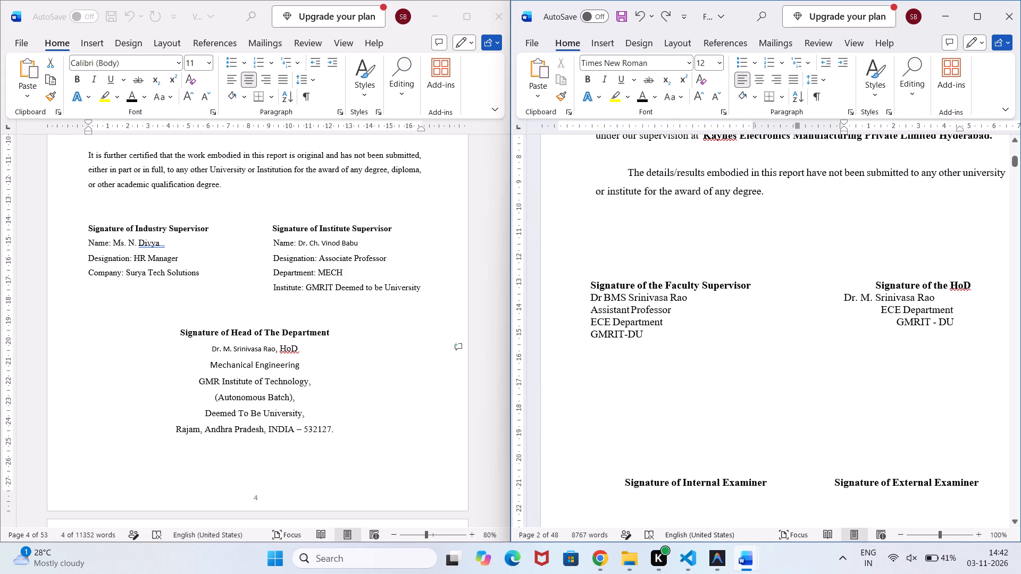
Replace ECE with MECH in the HoD's department line and reduce that line's left indent.
{"action": "left_click", "coordinate": [900, 303]}
{"action": "key", "text": "BackSpace"}
{"action": "key", "text": "BackSpace"}
{"action": "key", "text": "BackSpace"}
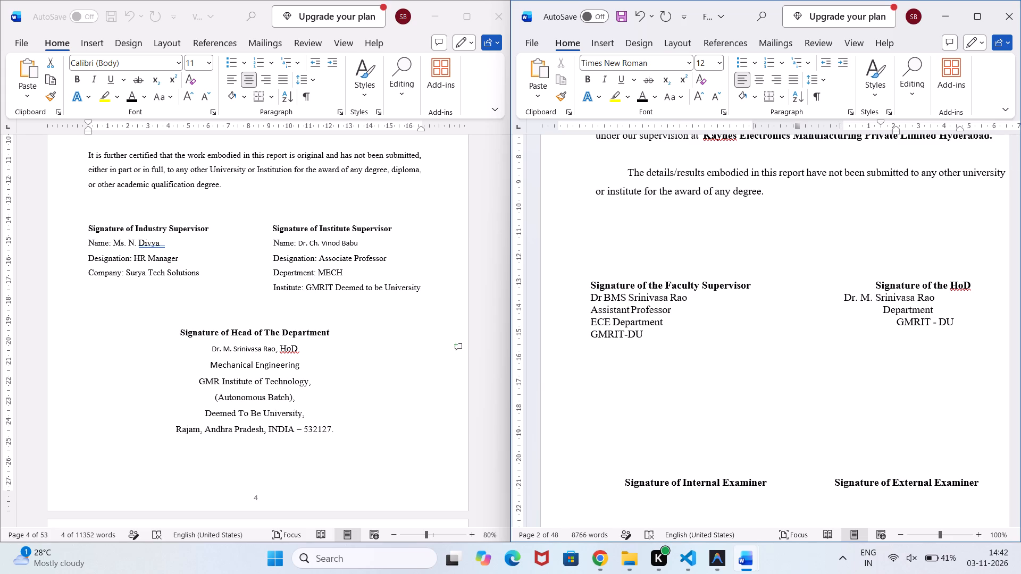
{"action": "type", "text": "MECH"}
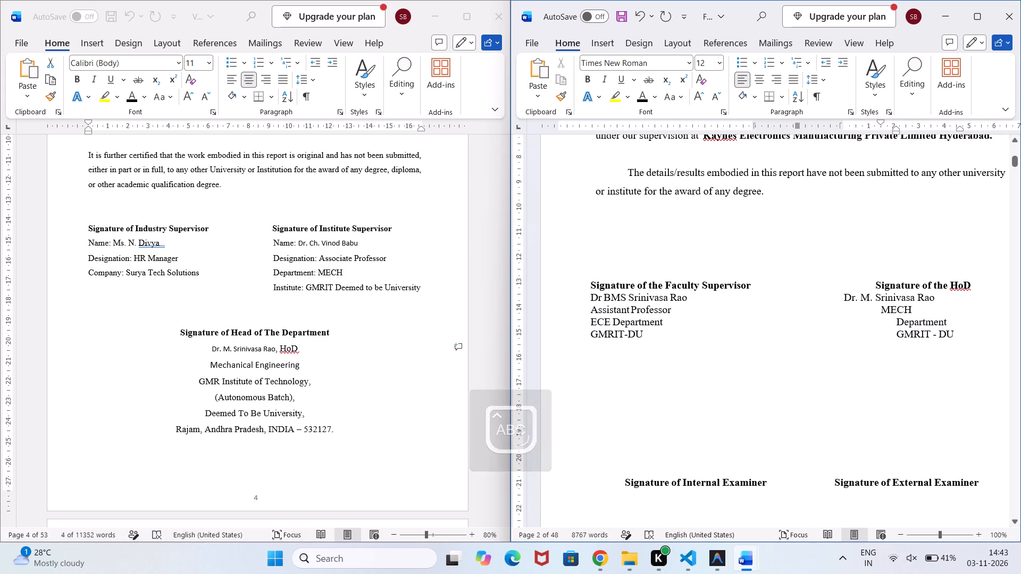
{"action": "left_click", "coordinate": [882, 309]}
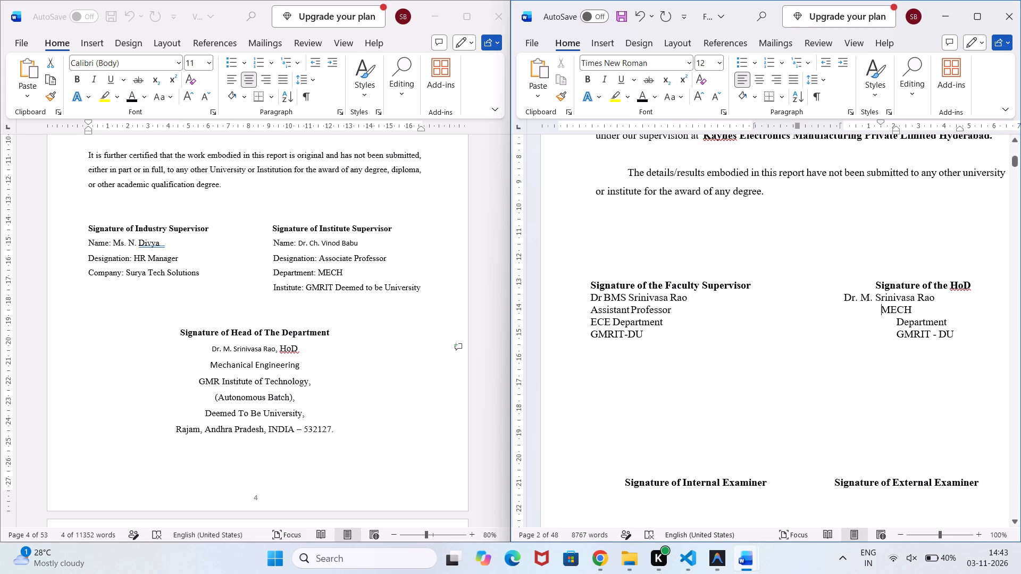
{"action": "key", "text": "BackSpace"}
Insert leading spaces before the HoD's name until it starts level with the "Signature of the HoD" heading.
{"action": "left_click", "coordinate": [843, 299]}
{"action": "key", "text": "space"}
{"action": "key", "text": "space"}
{"action": "key", "text": "space"}
{"action": "key", "text": "space"}
{"action": "key", "text": "space"}
{"action": "key", "text": "space"}
{"action": "key", "text": "space"}
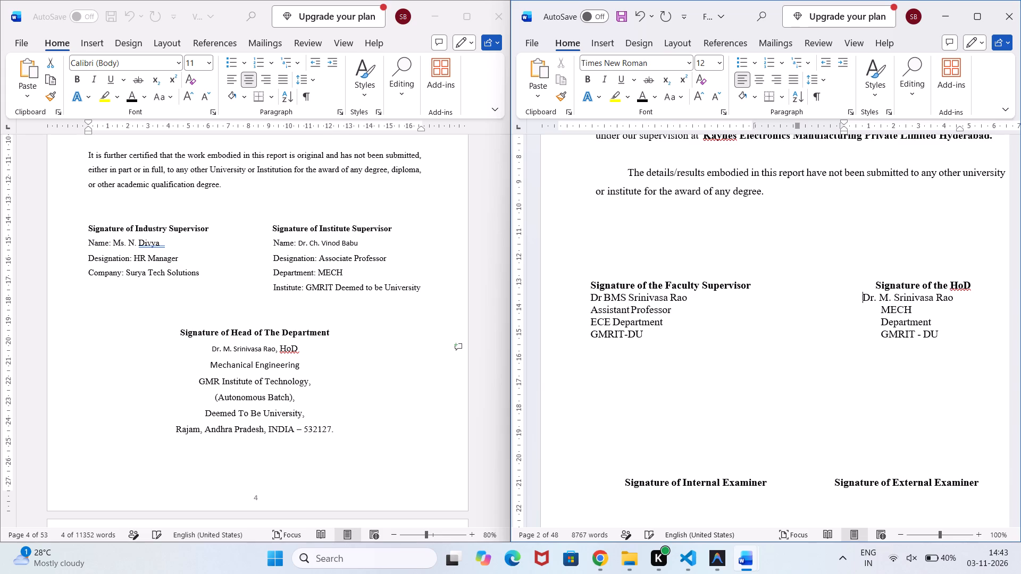
{"action": "key", "text": "space"}
{"action": "key", "text": "space"}
{"action": "key", "text": "space"}
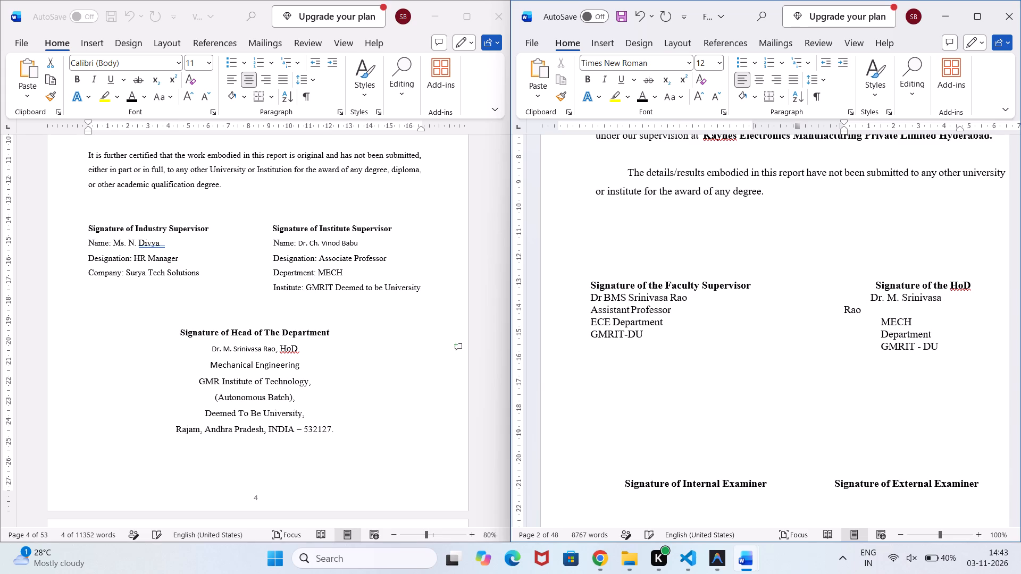
{"action": "key", "text": "space"}
{"action": "key", "text": "space"}
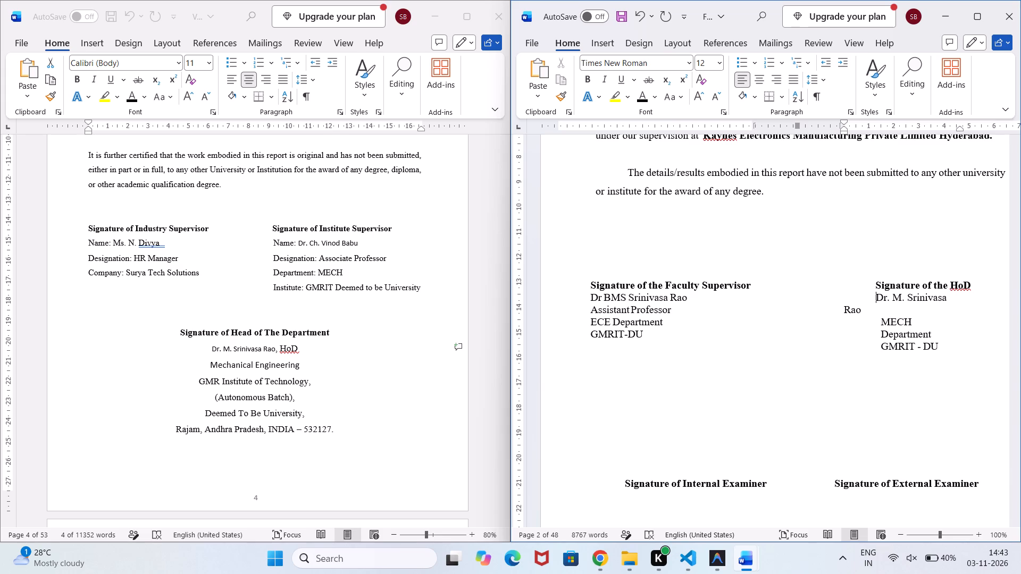
Remove the left indent from the "Signature of the HoD" heading.
{"action": "left_click", "coordinate": [875, 285]}
{"action": "key", "text": "BackSpace"}
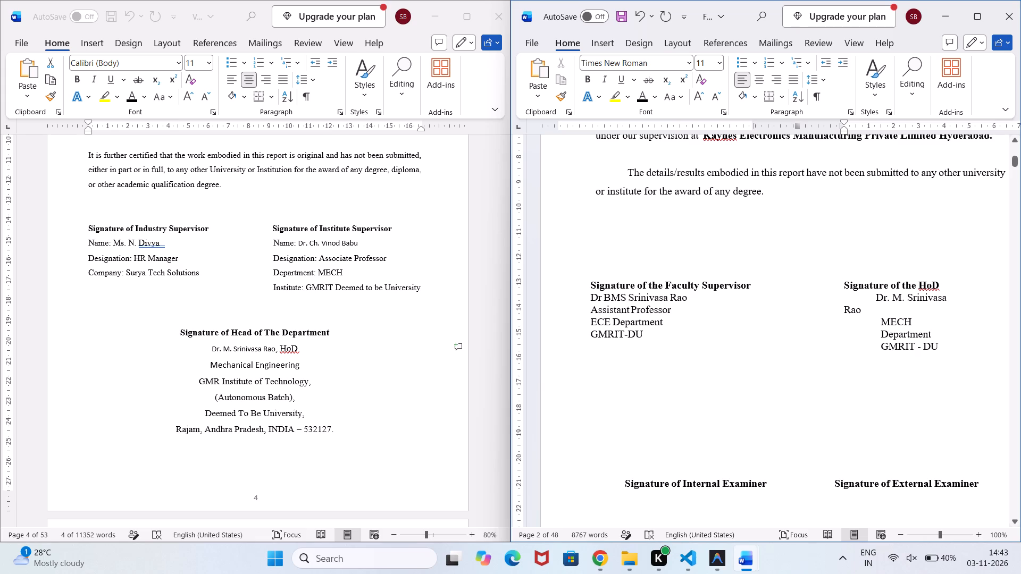
Trim four of the leading spaces before the HoD's name so the full name fits on one line.
{"action": "left_click", "coordinate": [873, 297]}
{"action": "key", "text": "BackSpace"}
{"action": "key", "text": "BackSpace"}
{"action": "key", "text": "BackSpace"}
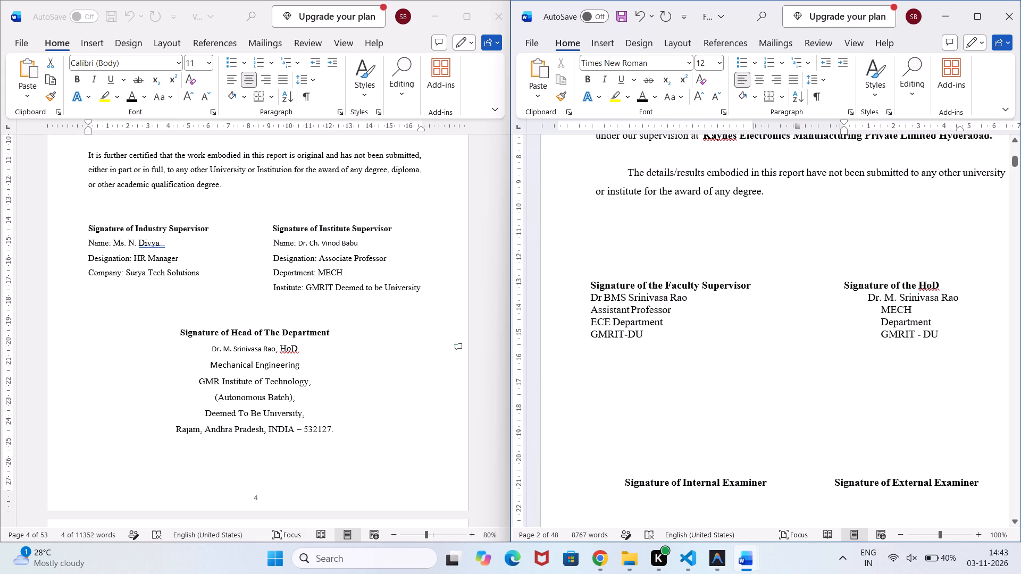
{"action": "left_click", "coordinate": [868, 298]}
{"action": "key", "text": "BackSpace"}
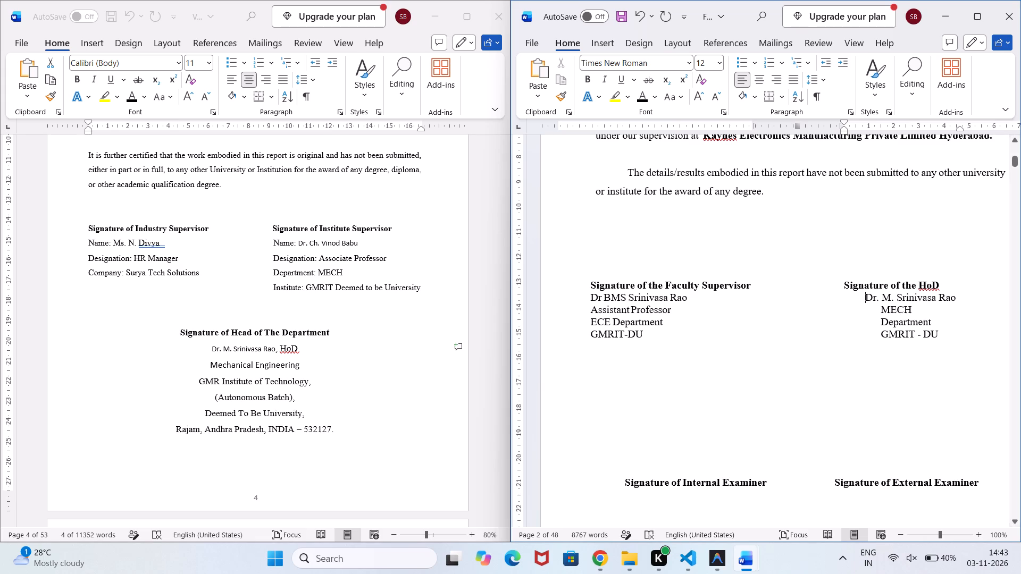
Remove the MECH Department line's left indent and align it under the HoD's name with eight leading spaces.
{"action": "left_click", "coordinate": [882, 310]}
{"action": "key", "text": "BackSpace"}
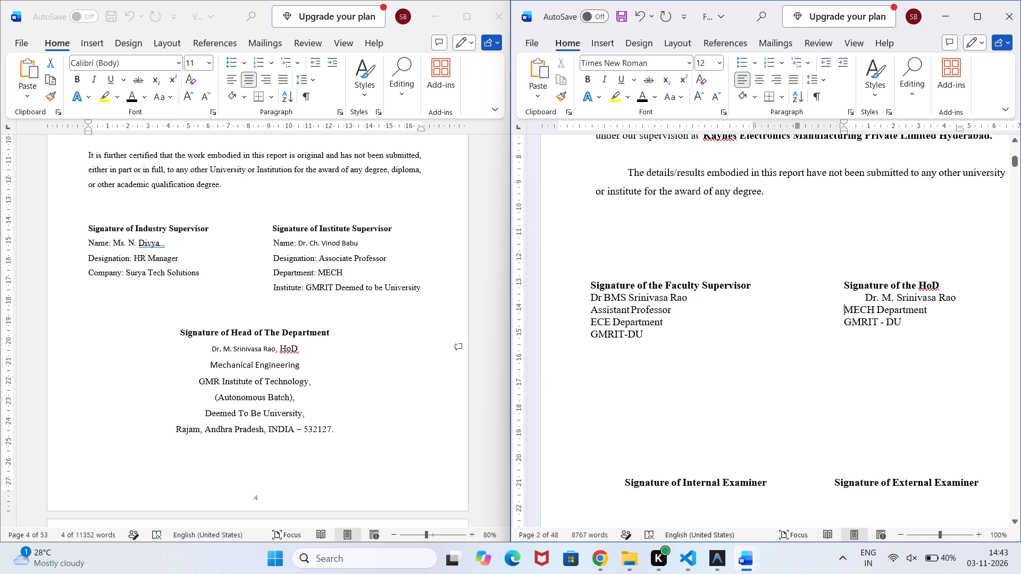
{"action": "key", "text": "space"}
{"action": "key", "text": "space"}
{"action": "key", "text": "space"}
{"action": "key", "text": "space"}
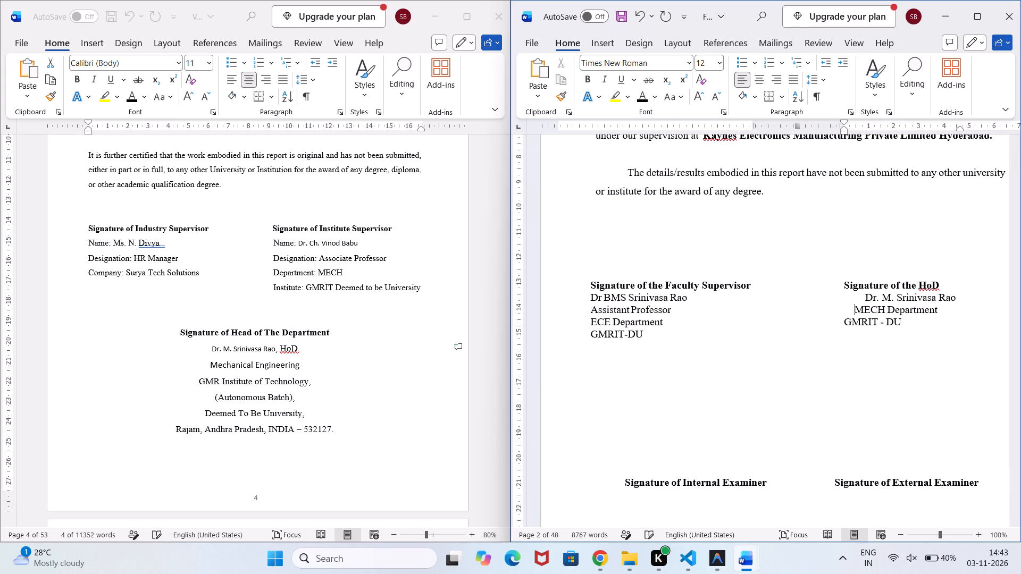
{"action": "key", "text": "space"}
{"action": "key", "text": "space"}
{"action": "key", "text": "space"}
{"action": "key", "text": "space"}
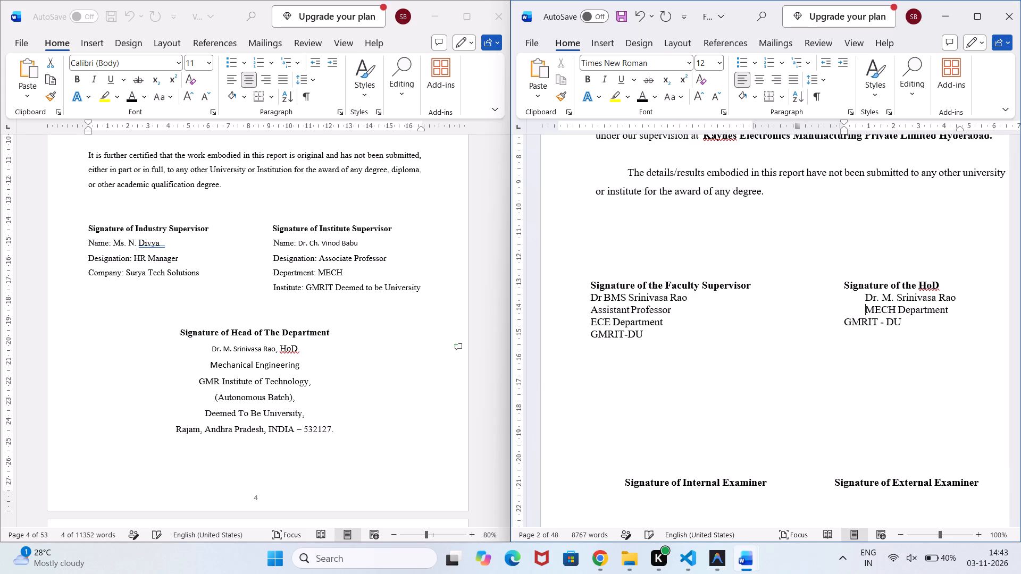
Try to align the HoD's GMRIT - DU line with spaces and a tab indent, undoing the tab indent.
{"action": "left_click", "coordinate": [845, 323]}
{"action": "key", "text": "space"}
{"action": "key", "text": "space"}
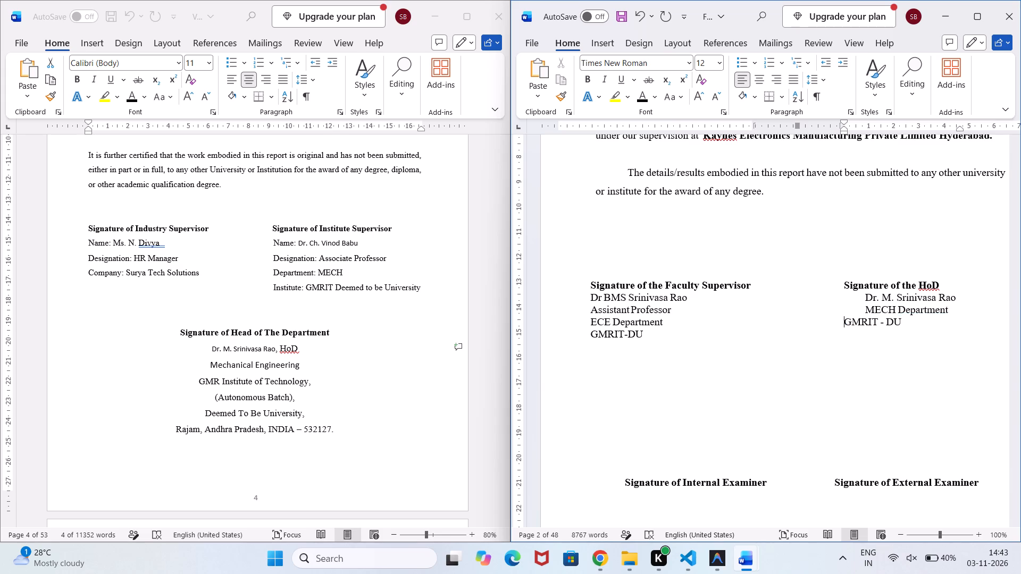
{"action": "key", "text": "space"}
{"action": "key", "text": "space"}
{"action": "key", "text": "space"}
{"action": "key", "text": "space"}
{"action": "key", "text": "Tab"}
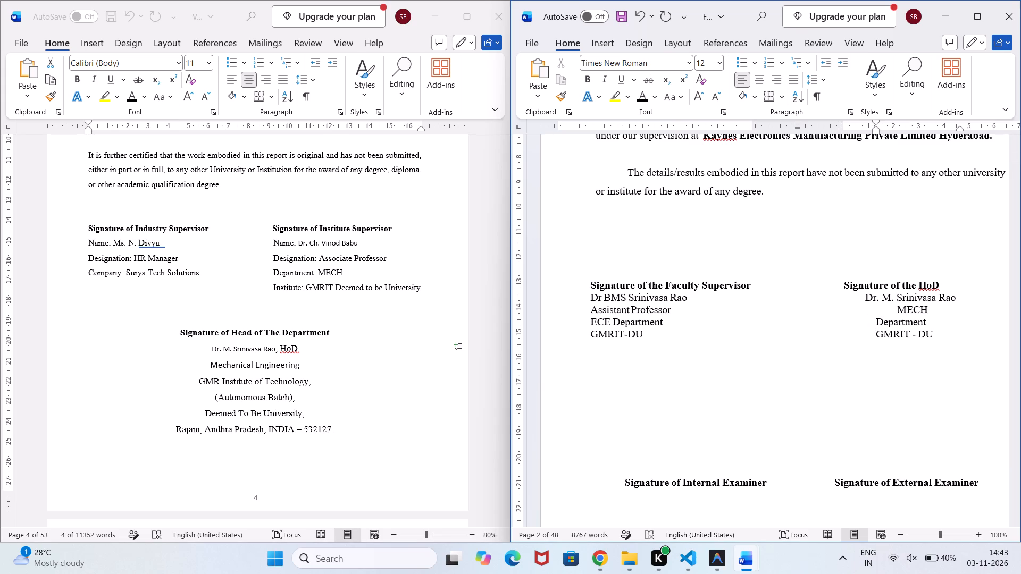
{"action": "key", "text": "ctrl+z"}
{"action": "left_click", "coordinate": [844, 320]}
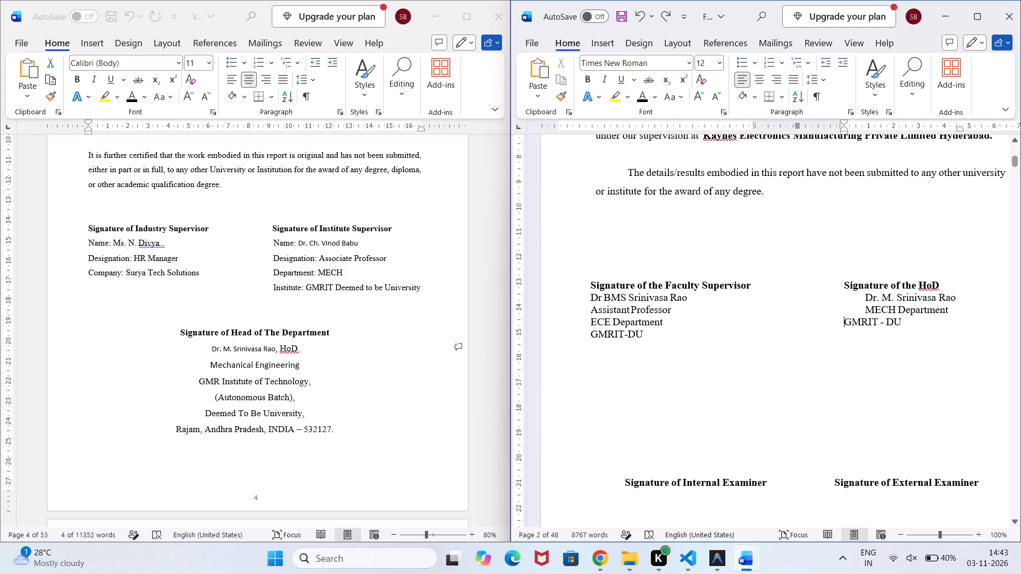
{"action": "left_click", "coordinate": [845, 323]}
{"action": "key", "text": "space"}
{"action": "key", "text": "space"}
Move the HoD's GMRIT - DU text onto a new line with eight leading spaces, aligned under MECH Department.
{"action": "left_click_drag", "start_coordinate": [903, 323], "coordinate": [863, 322]}
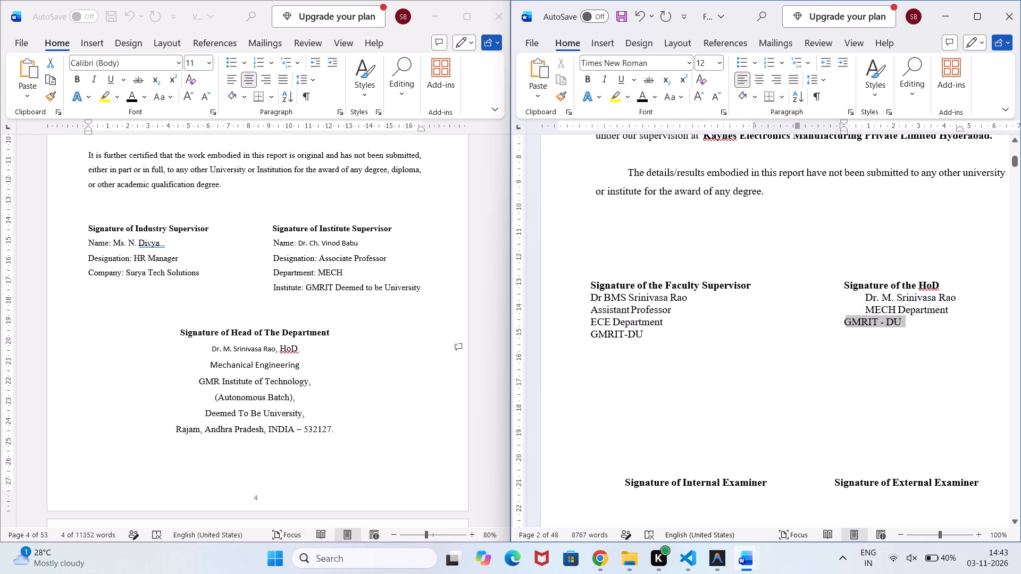
{"action": "left_click_drag", "start_coordinate": [863, 322], "coordinate": [863, 324]}
{"action": "key", "text": "ctrl+c"}
{"action": "key", "text": "BackSpace"}
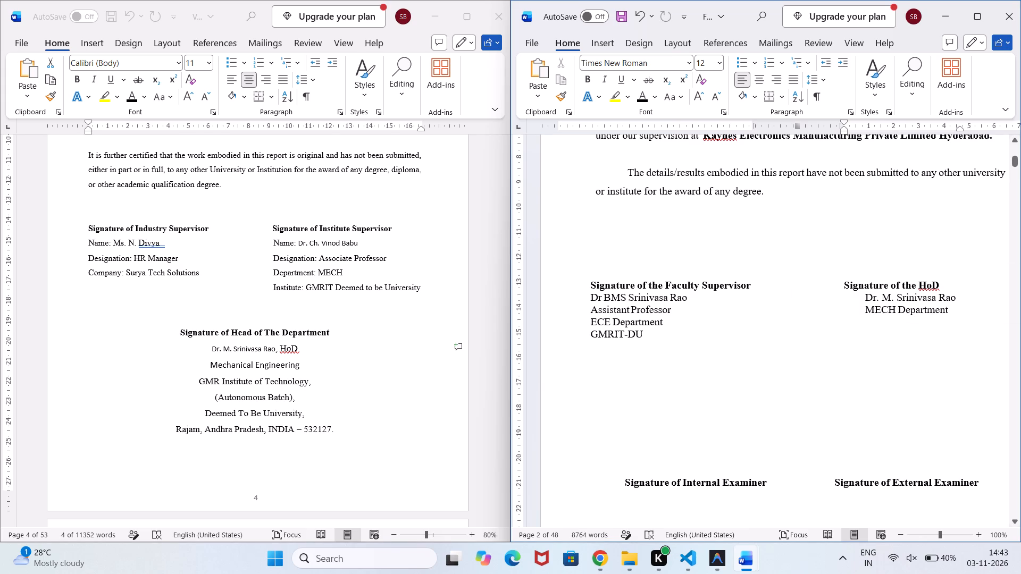
{"action": "key", "text": "Return"}
{"action": "key", "text": "space"}
{"action": "key", "text": "space"}
{"action": "key", "text": "space"}
{"action": "key", "text": "space"}
{"action": "key", "text": "space"}
{"action": "key", "text": "space"}
{"action": "key", "text": "space"}
{"action": "key", "text": "space"}
{"action": "key", "text": "ctrl+v"}
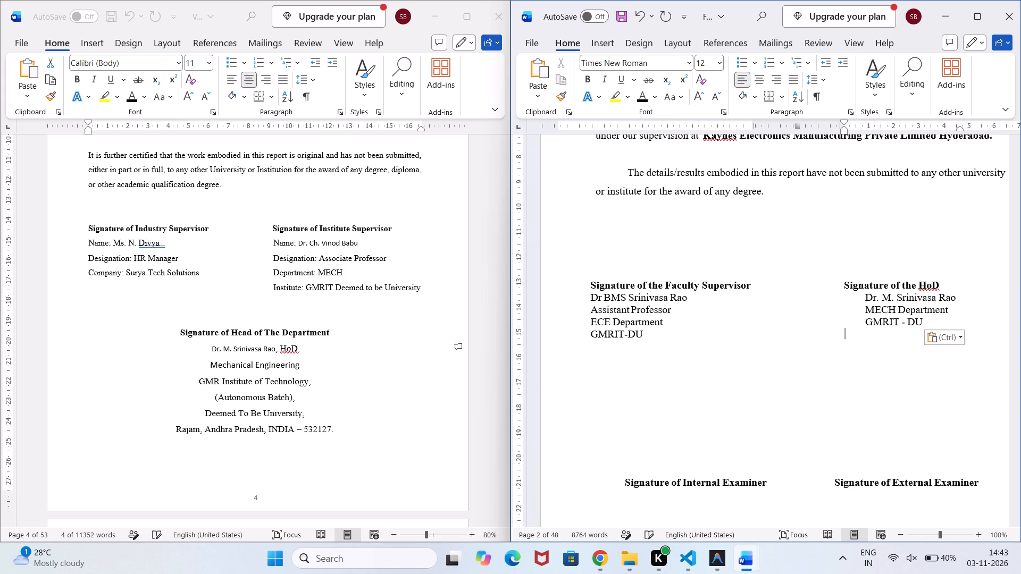
Add leading spaces before the "Signature of the HoD" heading to align it with the name below.
{"action": "left_click", "coordinate": [846, 285]}
{"action": "key", "text": "space"}
{"action": "key", "text": "space"}
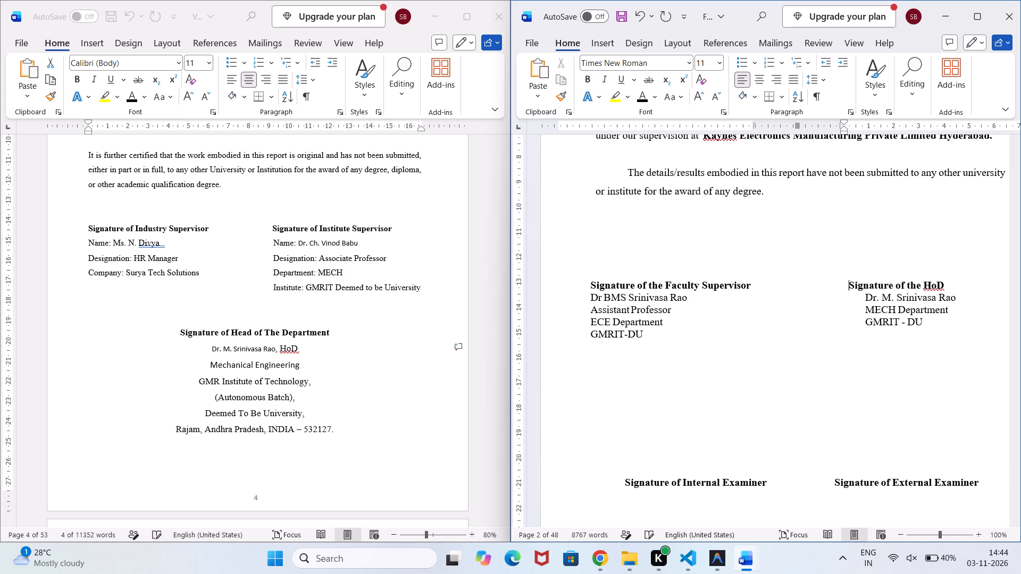
{"action": "key", "text": "space"}
{"action": "key", "text": "space"}
{"action": "key", "text": "space"}
{"action": "key", "text": "space"}
{"action": "key", "text": "space"}
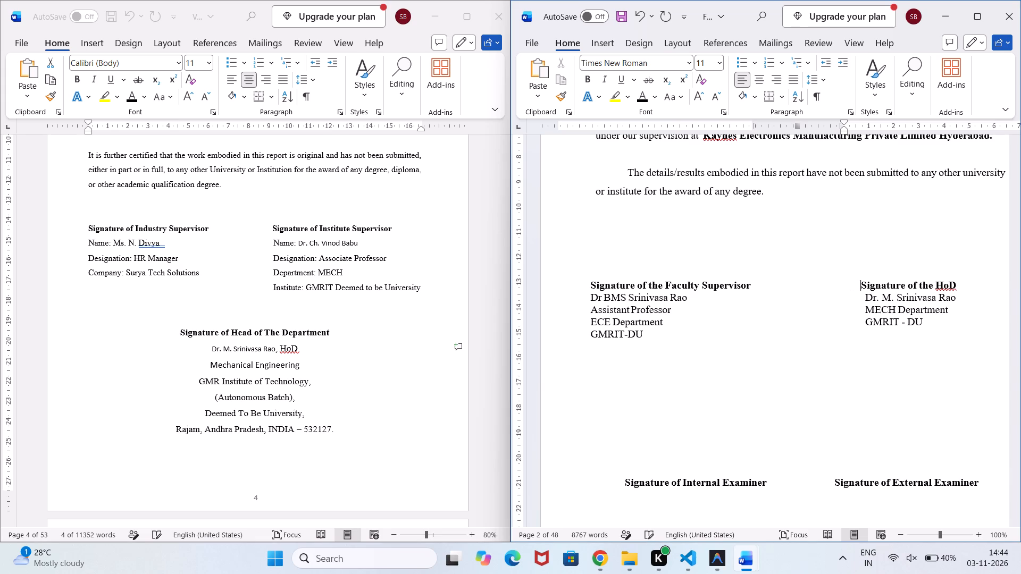
{"action": "key", "text": "space"}
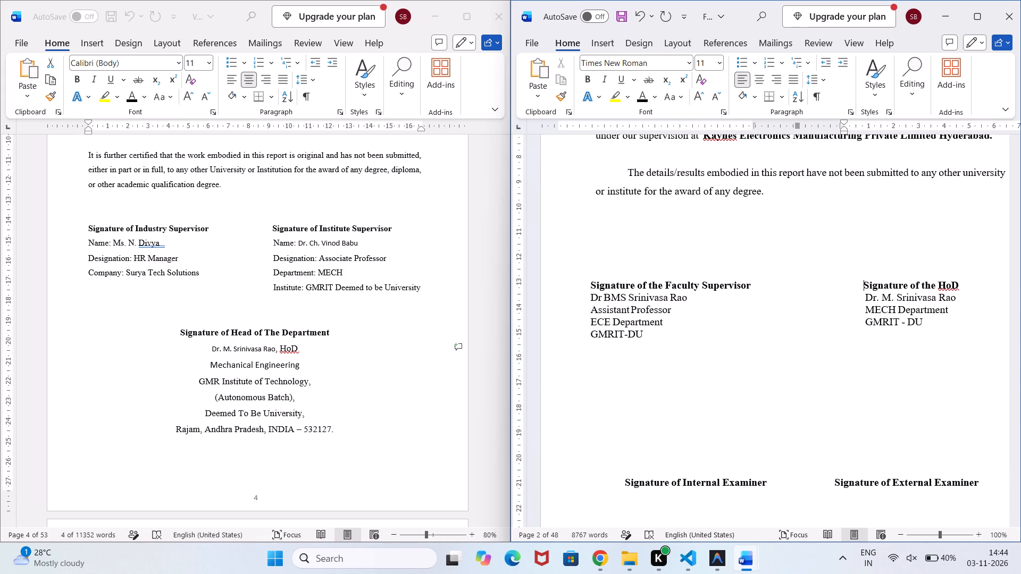
{"action": "key", "text": "space"}
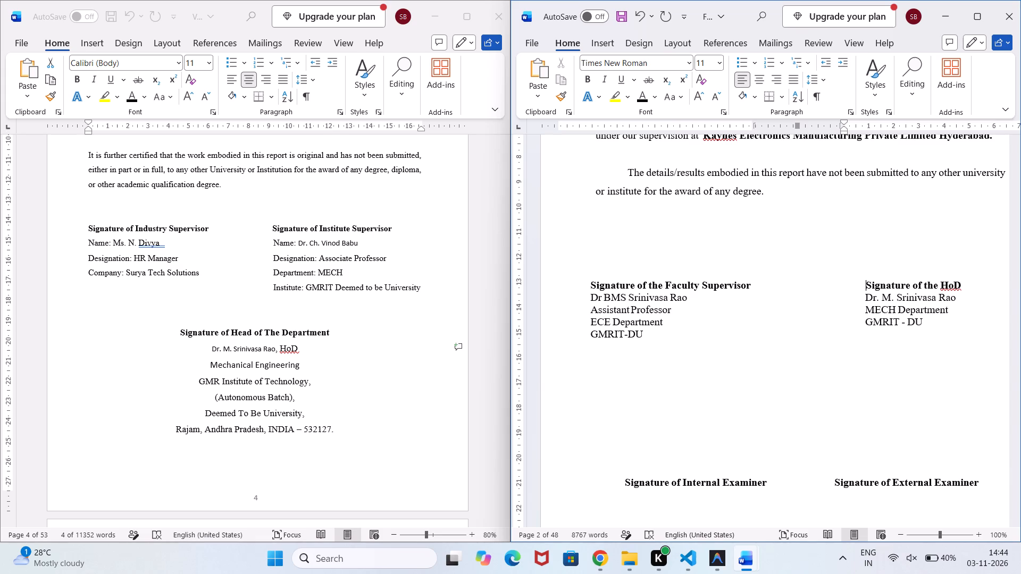
Copy the acknowledgement text below the heading in the VARA kaynes report, from the opening paragraph through the student's name and roll number.
{"action": "scroll", "coordinate": [818, 386], "scroll_direction": "down", "scroll_amount": 1}
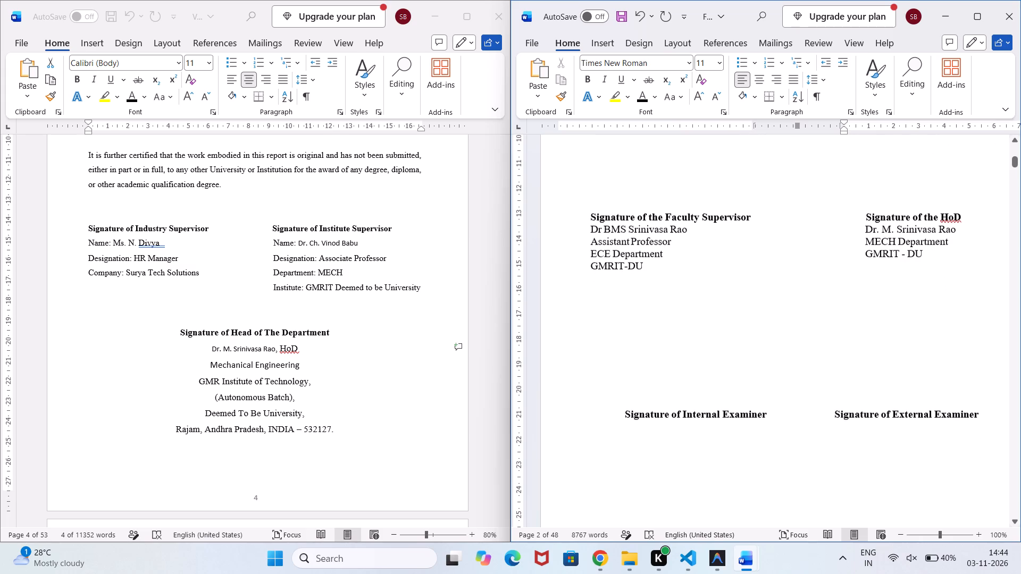
{"action": "scroll", "coordinate": [818, 386], "scroll_direction": "down", "scroll_amount": 3}
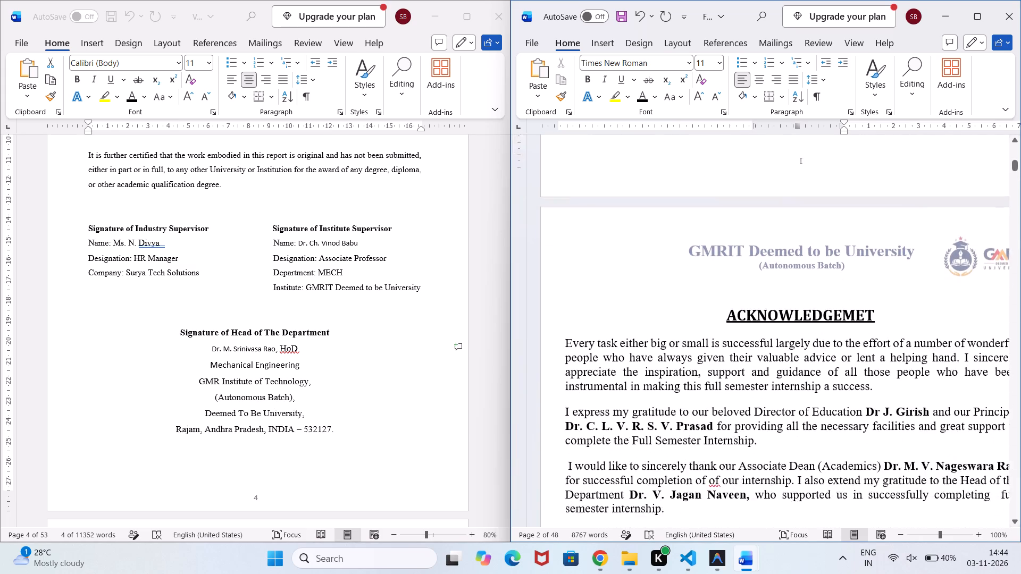
{"action": "scroll", "coordinate": [818, 386], "scroll_direction": "down", "scroll_amount": 3}
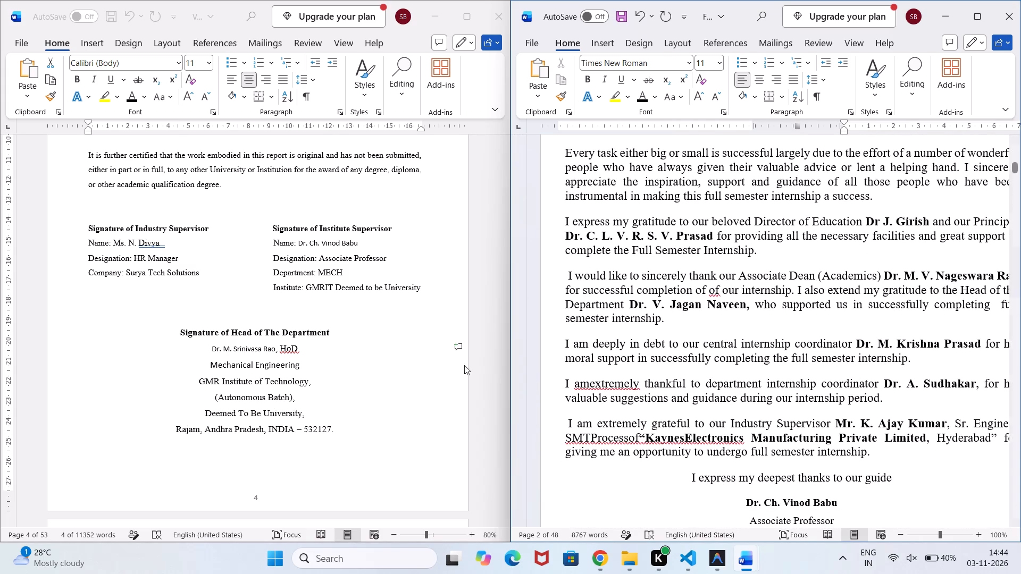
{"action": "scroll", "coordinate": [381, 369], "scroll_direction": "down", "scroll_amount": 6}
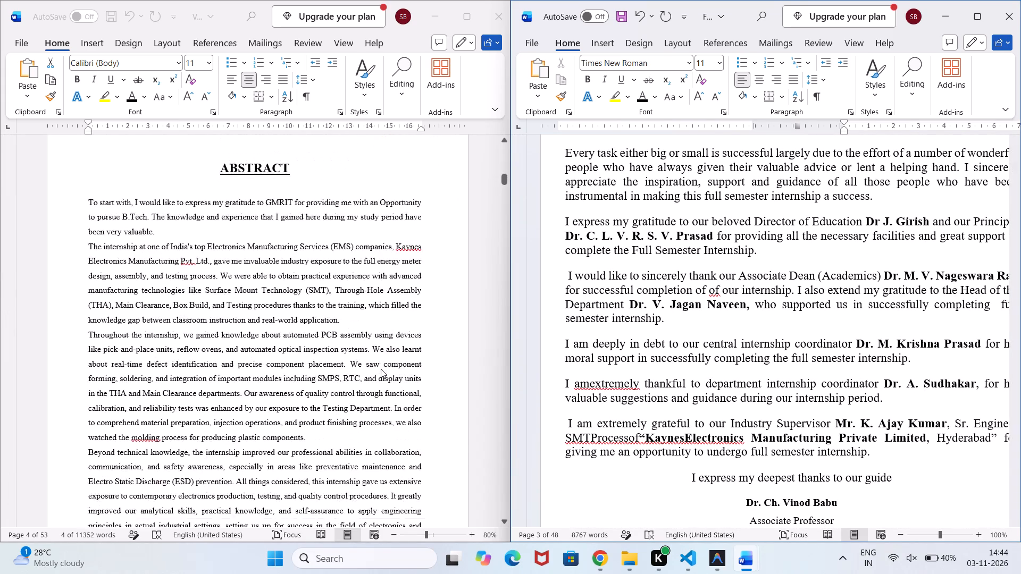
{"action": "scroll", "coordinate": [381, 369], "scroll_direction": "down", "scroll_amount": 5}
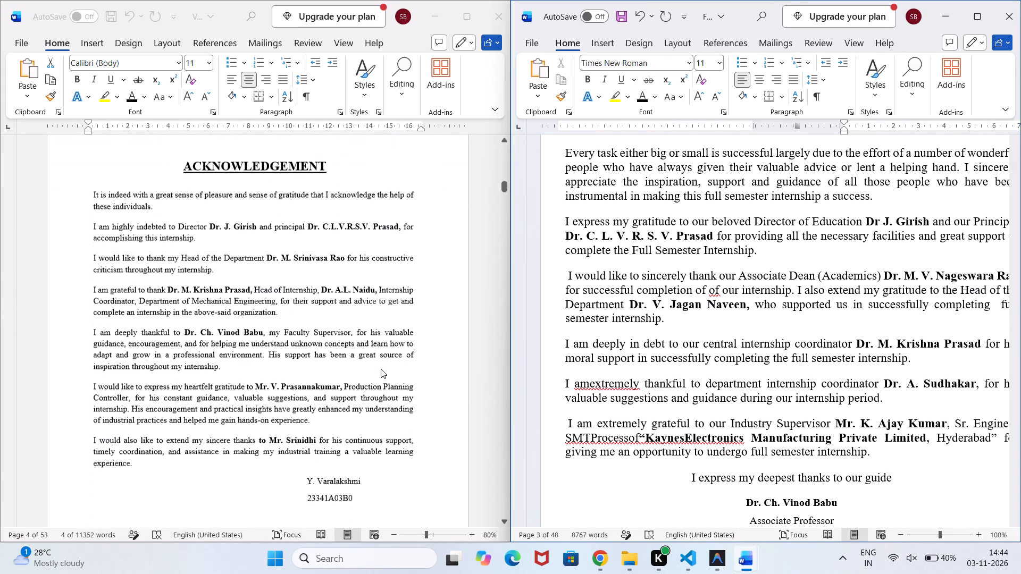
{"action": "scroll", "coordinate": [381, 369], "scroll_direction": "down", "scroll_amount": 1}
{"action": "scroll", "coordinate": [362, 453], "scroll_direction": "up", "scroll_amount": 1}
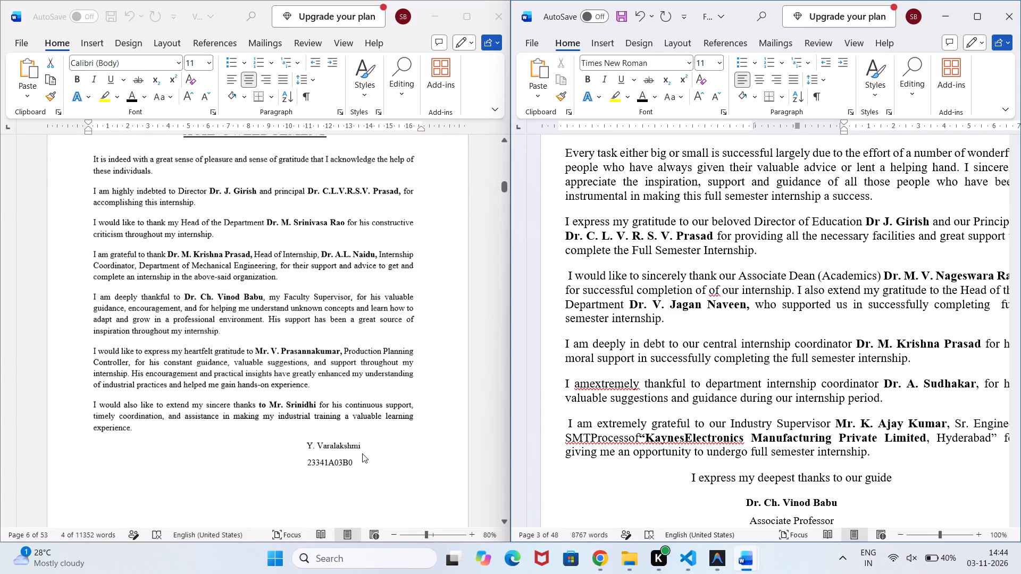
{"action": "scroll", "coordinate": [362, 453], "scroll_direction": "up", "scroll_amount": 1}
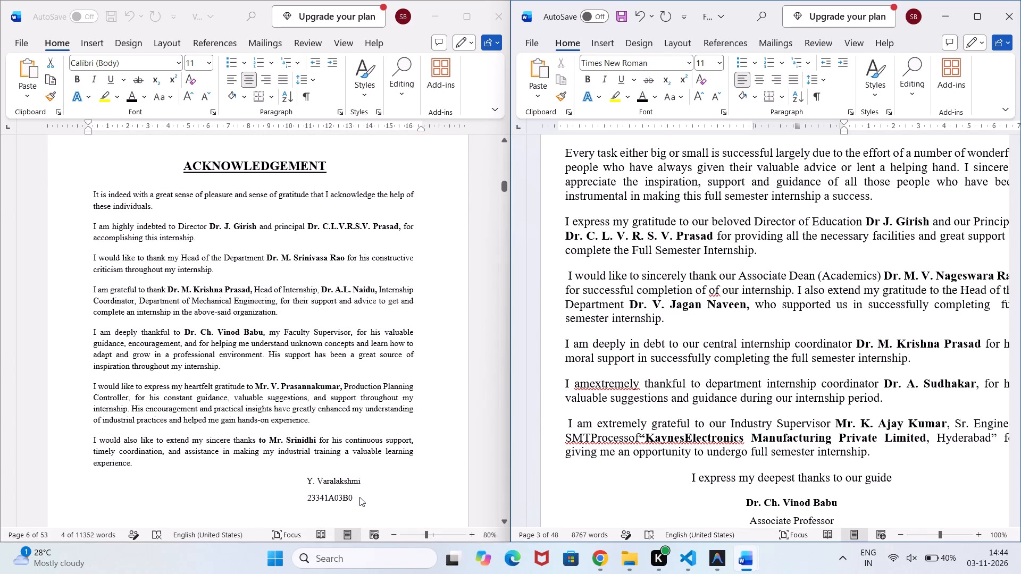
{"action": "left_click", "coordinate": [359, 497]}
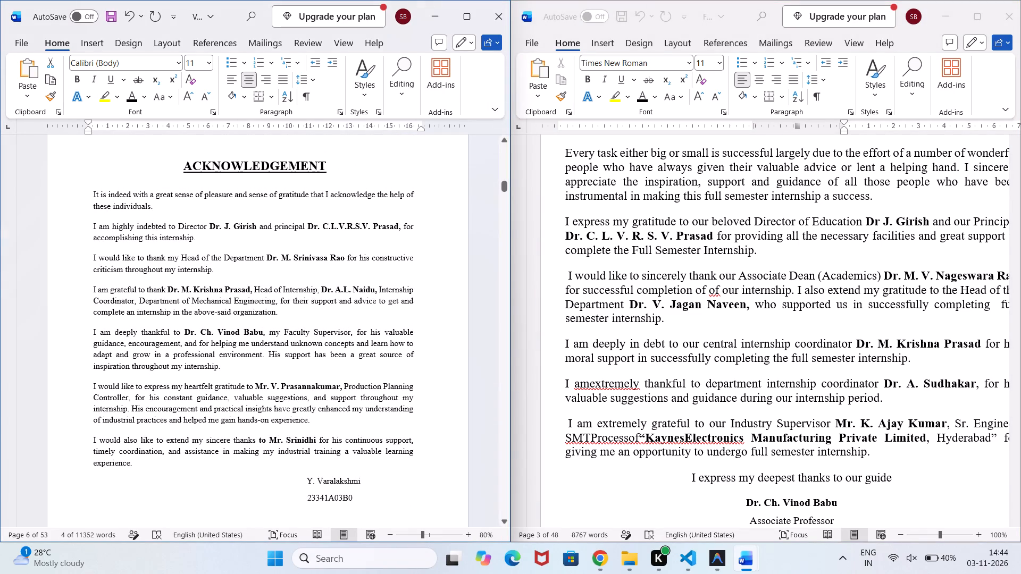
{"action": "left_click_drag", "start_coordinate": [357, 497], "coordinate": [92, 202]}
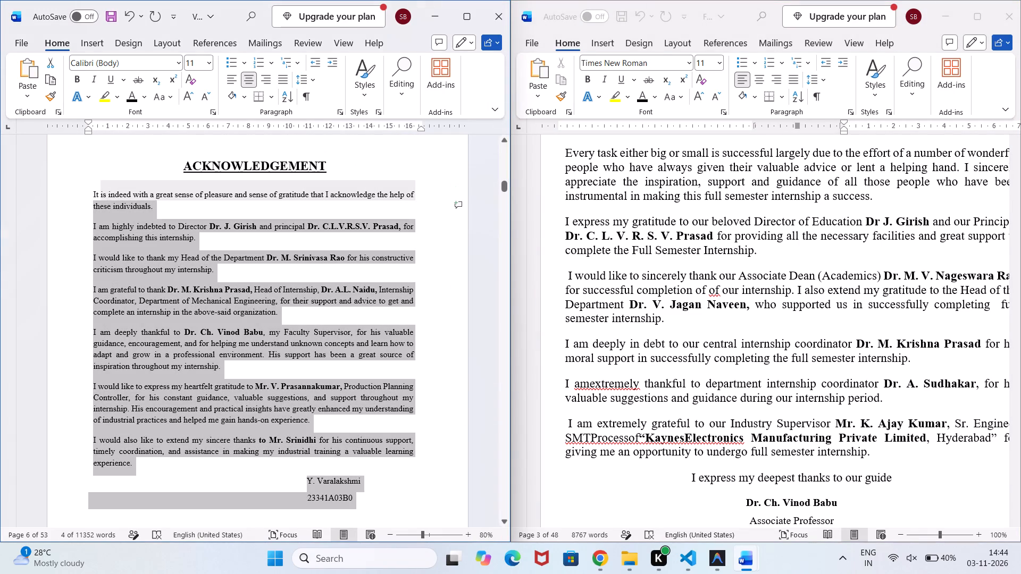
{"action": "left_click_drag", "start_coordinate": [92, 202], "coordinate": [91, 199]}
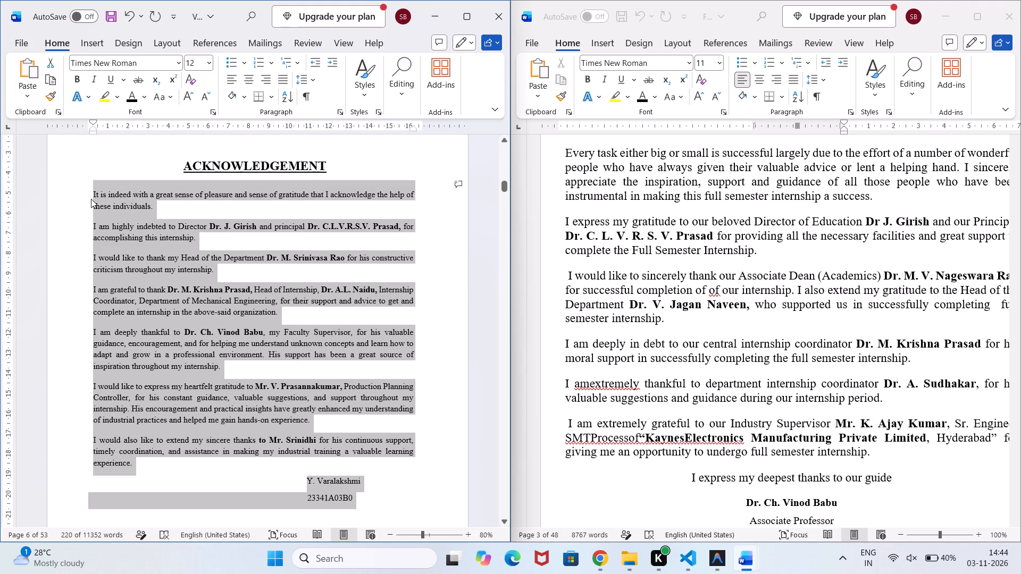
{"action": "left_click", "coordinate": [91, 199], "text": "ctrl"}
{"action": "key", "text": "ctrl+c"}
Replace all text below FSI RPT Vara's ACKNOWLEDGEMET heading, including the closing name and roll number, with the copied acknowledgement.
{"action": "scroll", "coordinate": [742, 362], "scroll_direction": "down", "scroll_amount": 2, "text": "ctrl"}
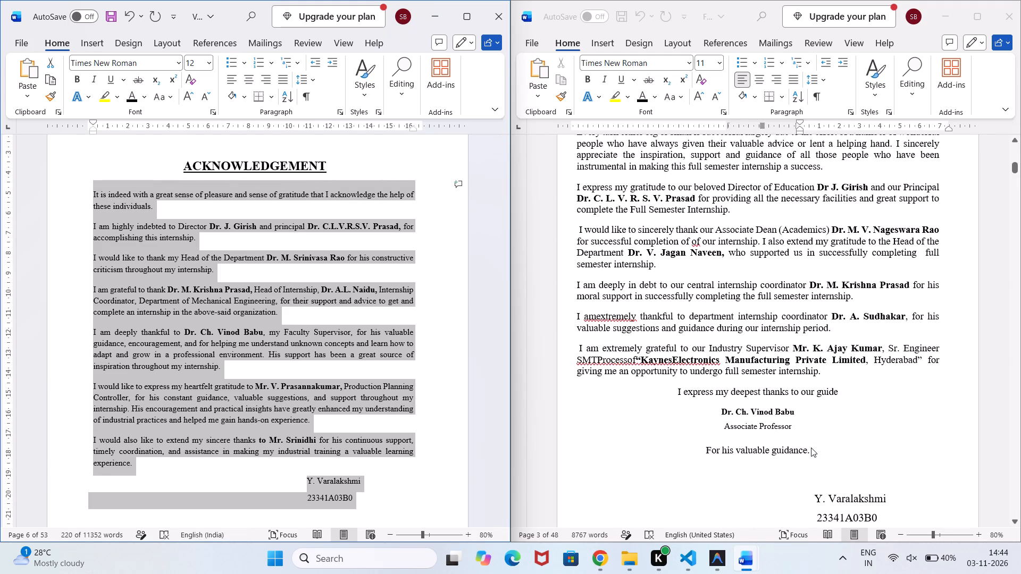
{"action": "left_click_drag", "start_coordinate": [811, 451], "coordinate": [782, 438]}
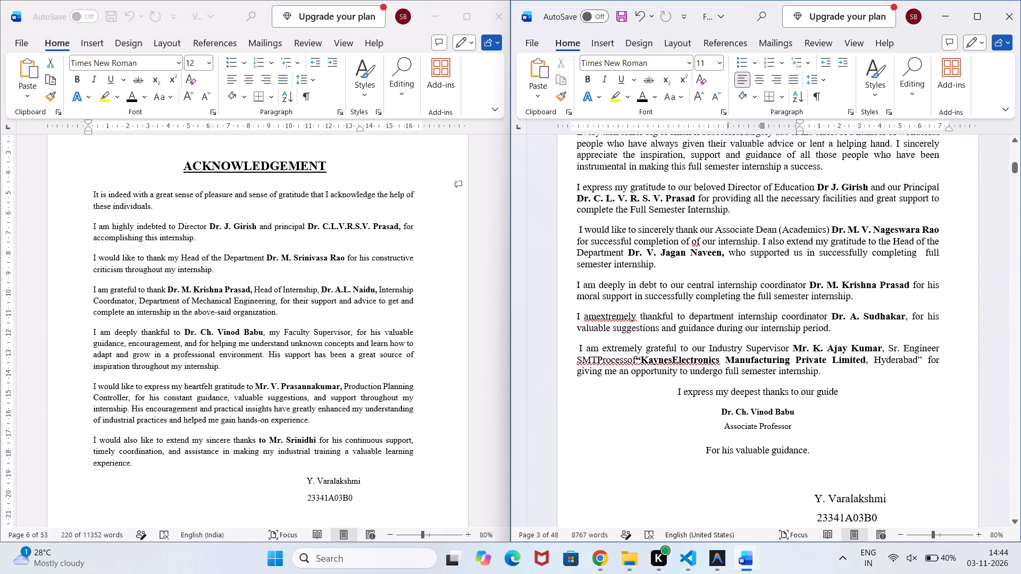
{"action": "left_click_drag", "start_coordinate": [782, 438], "coordinate": [907, 504]}
{"action": "scroll", "coordinate": [907, 504], "scroll_direction": "down", "scroll_amount": 1}
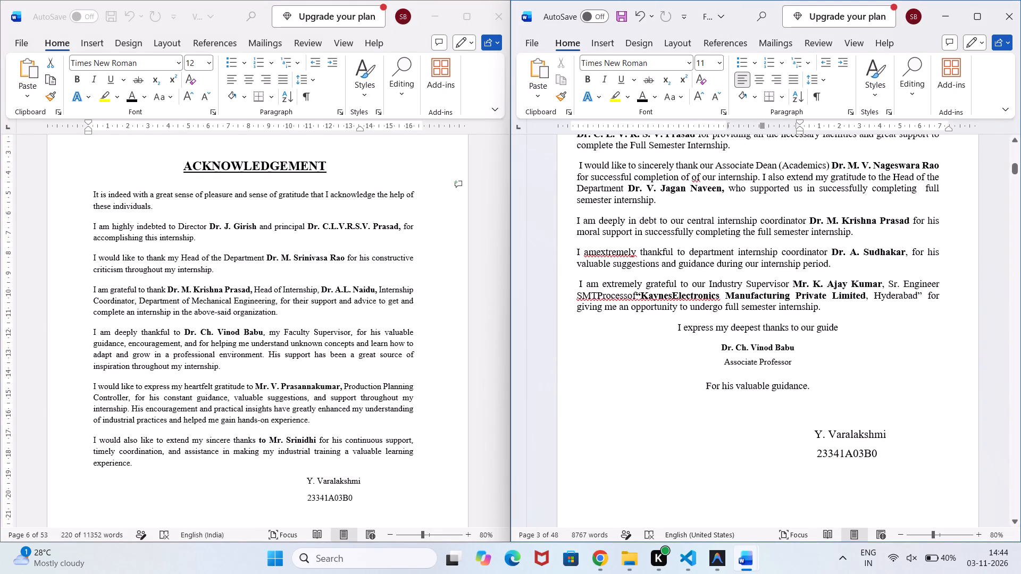
{"action": "left_click_drag", "start_coordinate": [880, 458], "coordinate": [700, 188]}
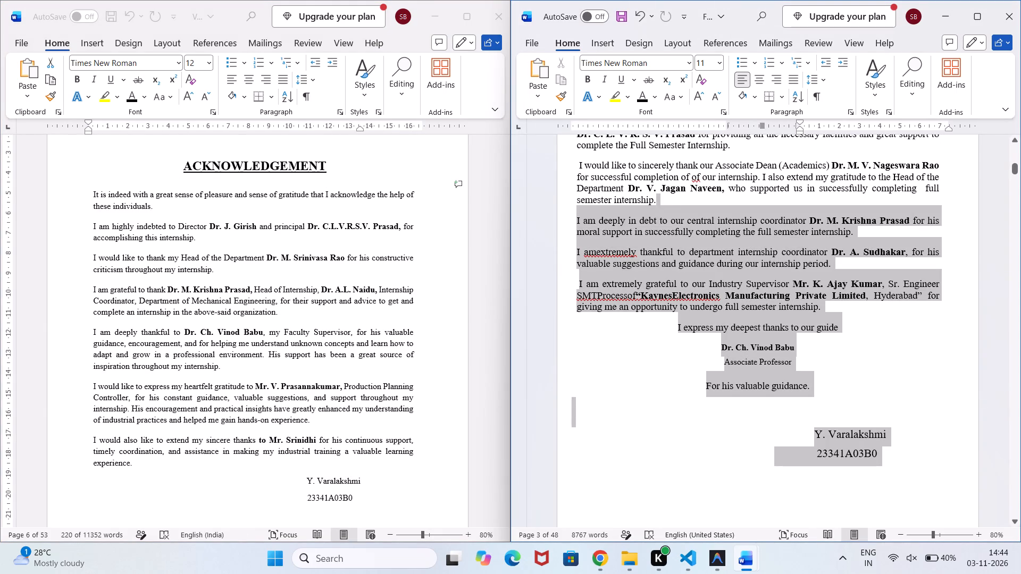
{"action": "left_click_drag", "start_coordinate": [700, 188], "coordinate": [589, 373]}
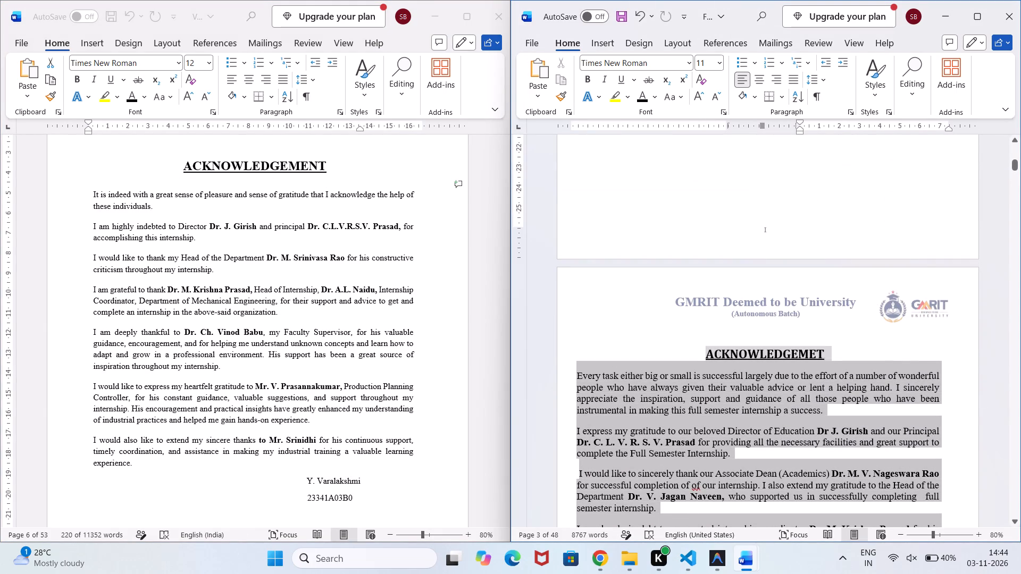
{"action": "left_click_drag", "start_coordinate": [589, 373], "coordinate": [573, 378]}
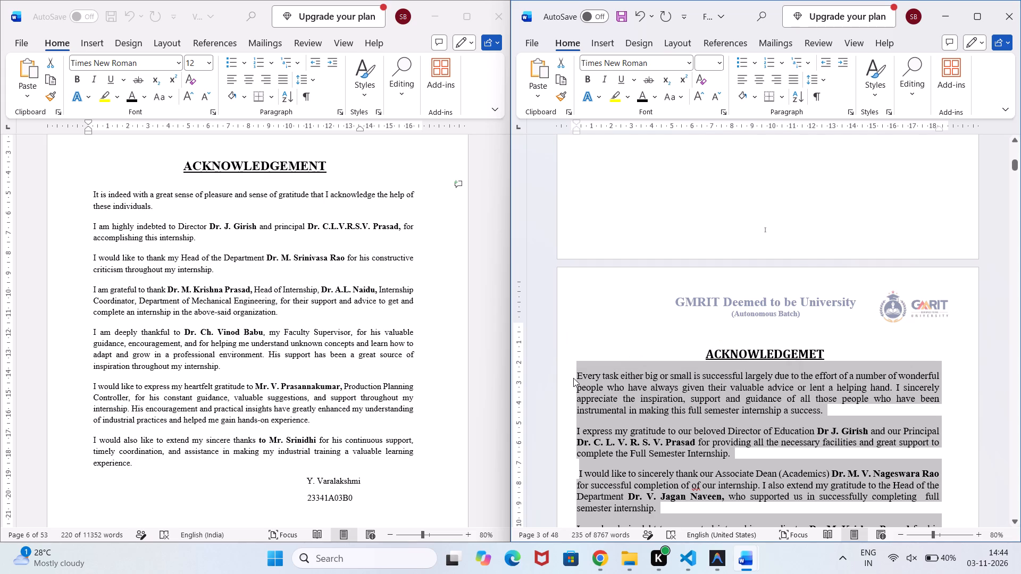
{"action": "key", "text": "ctrl+v"}
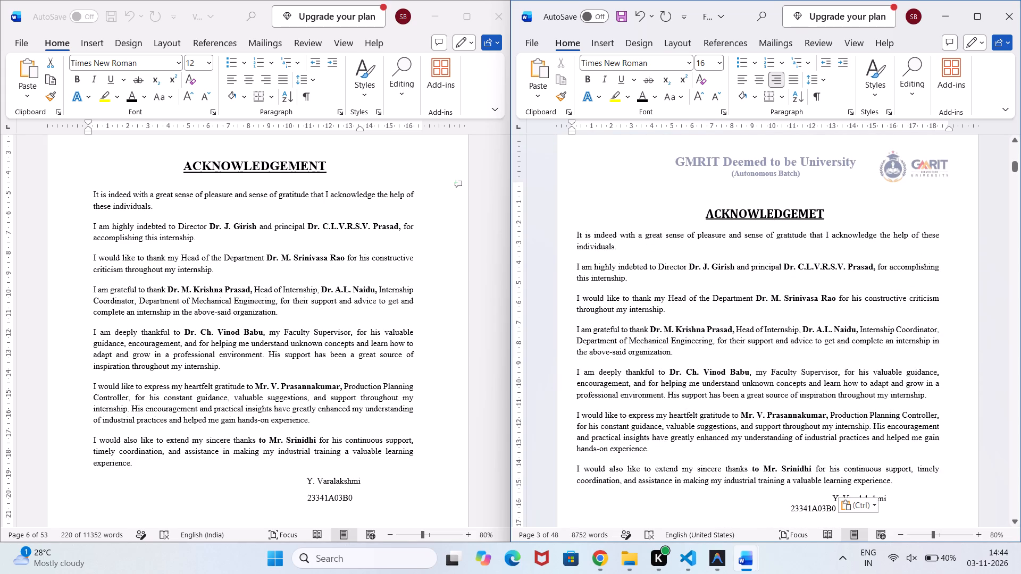
Add twenty leading spaces before the roll number in the pasted acknowledgement to align it under the student's name.
{"action": "scroll", "coordinate": [821, 447], "scroll_direction": "down", "scroll_amount": 1}
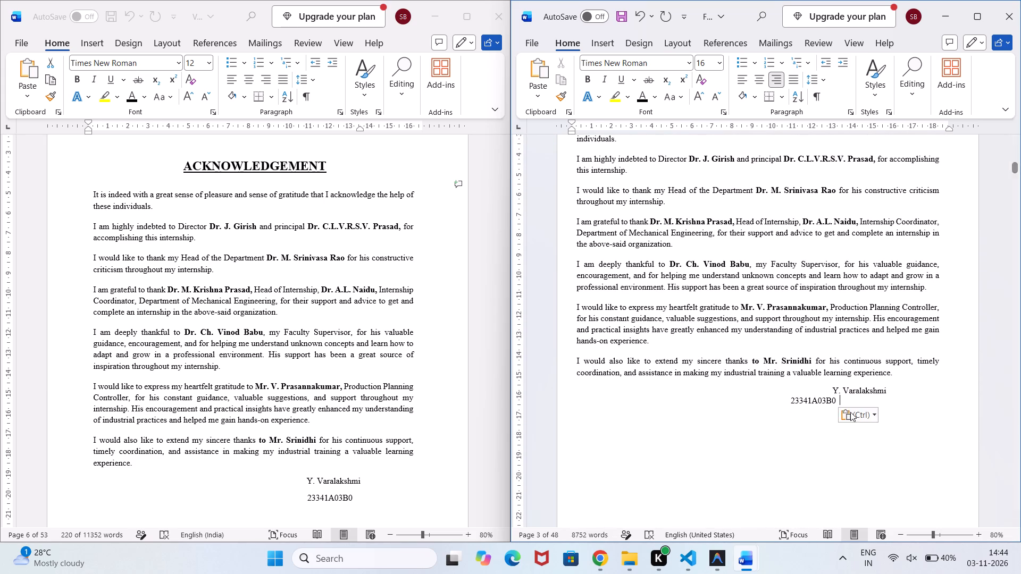
{"action": "left_click", "coordinate": [790, 399]}
{"action": "key", "text": "space"}
{"action": "key", "text": "space"}
{"action": "key", "text": "space"}
{"action": "key", "text": "space"}
{"action": "key", "text": "space"}
{"action": "key", "text": "space"}
{"action": "key", "text": "space"}
{"action": "key", "text": "space"}
{"action": "key", "text": "space"}
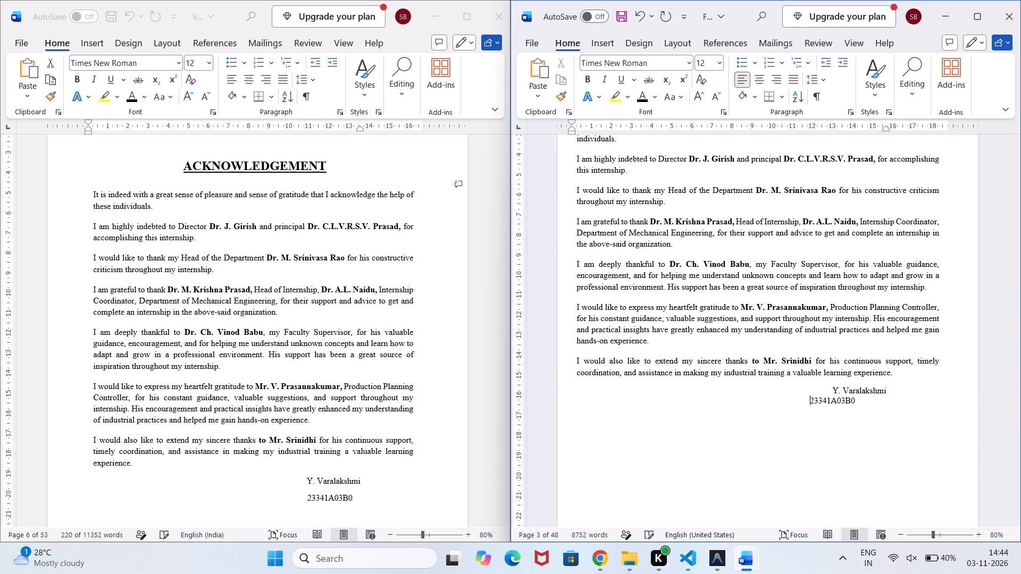
{"action": "key", "text": "space"}
{"action": "key", "text": "space"}
{"action": "key", "text": "space"}
{"action": "key", "text": "space"}
{"action": "key", "text": "space"}
{"action": "key", "text": "space"}
{"action": "key", "text": "space"}
{"action": "key", "text": "space"}
{"action": "key", "text": "space"}
{"action": "key", "text": "space"}
{"action": "key", "text": "space"}
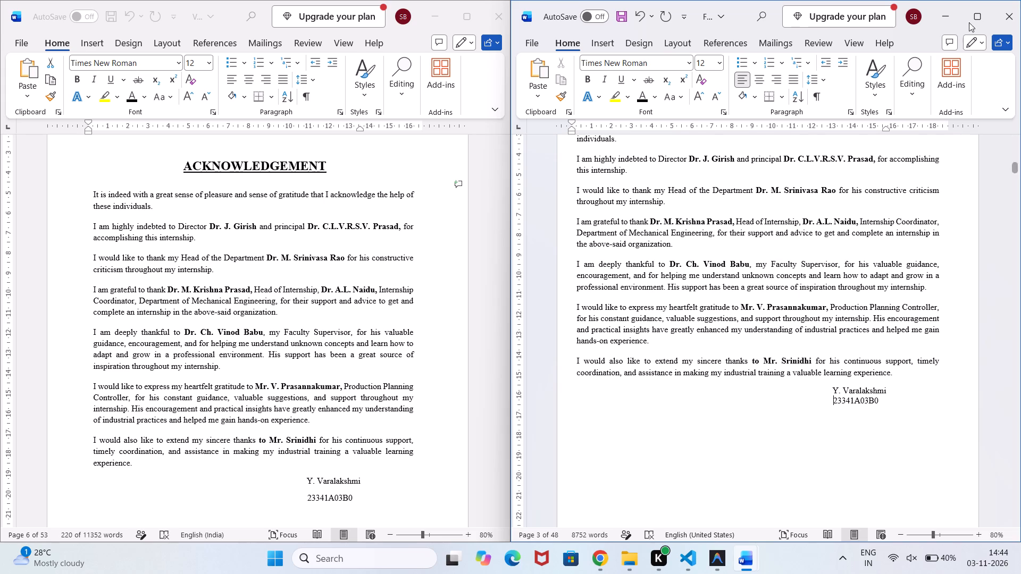
In FSI RPT Vara's acknowledgement, set both the first-line and left indents of the roll number line to about 1 cm on the ruler.
{"action": "left_click", "coordinate": [979, 9]}
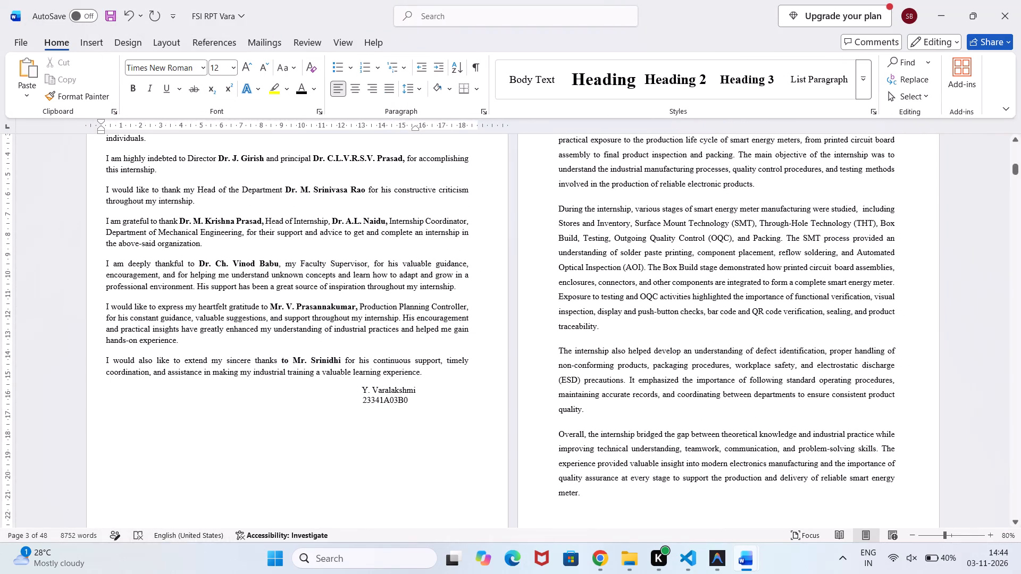
{"action": "scroll", "coordinate": [294, 423], "scroll_direction": "up", "scroll_amount": 1, "text": "ctrl"}
{"action": "key", "text": "F6"}
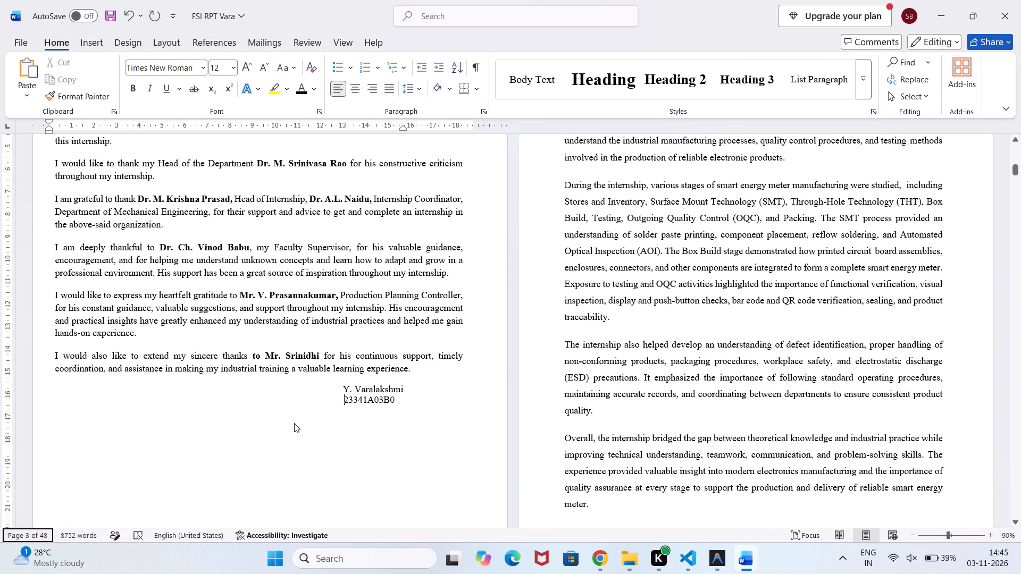
{"action": "key", "text": "F6"}
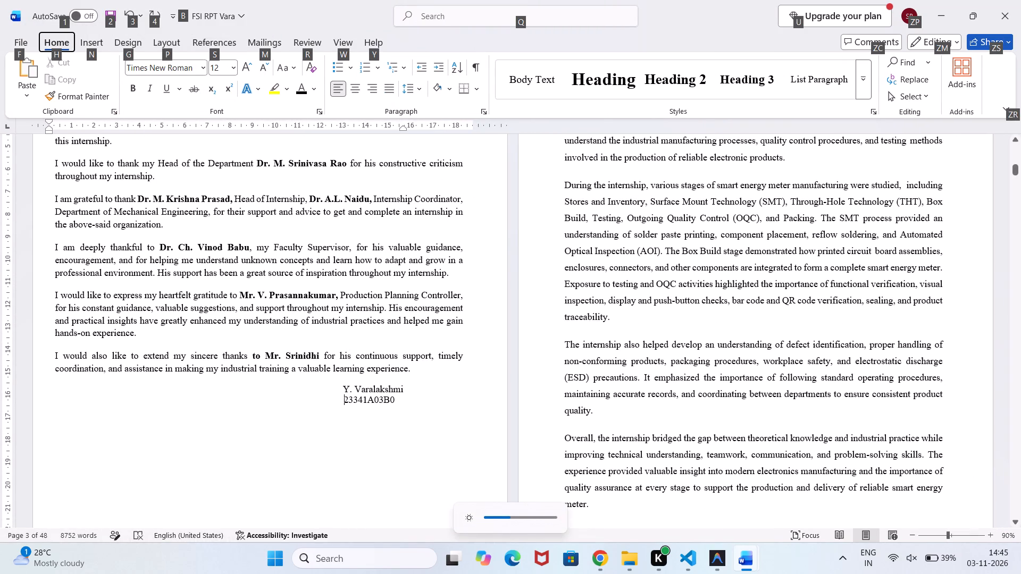
{"action": "scroll", "coordinate": [322, 407], "scroll_direction": "up", "scroll_amount": 2, "text": "ctrl"}
{"action": "scroll", "coordinate": [322, 407], "scroll_direction": "right", "scroll_amount": 1}
{"action": "scroll", "coordinate": [322, 407], "scroll_direction": "up", "scroll_amount": 1}
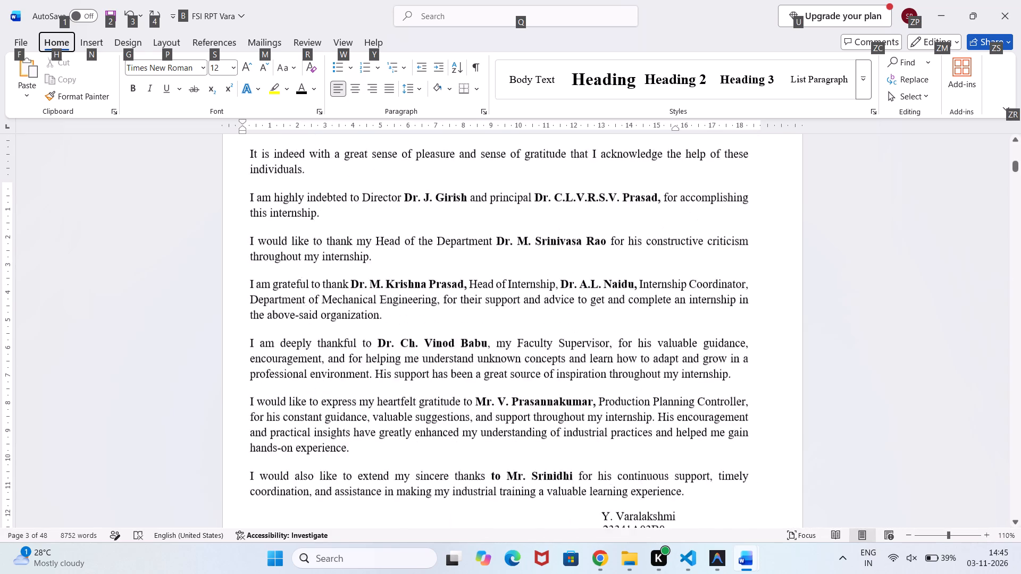
{"action": "scroll", "coordinate": [322, 407], "scroll_direction": "up", "scroll_amount": 1}
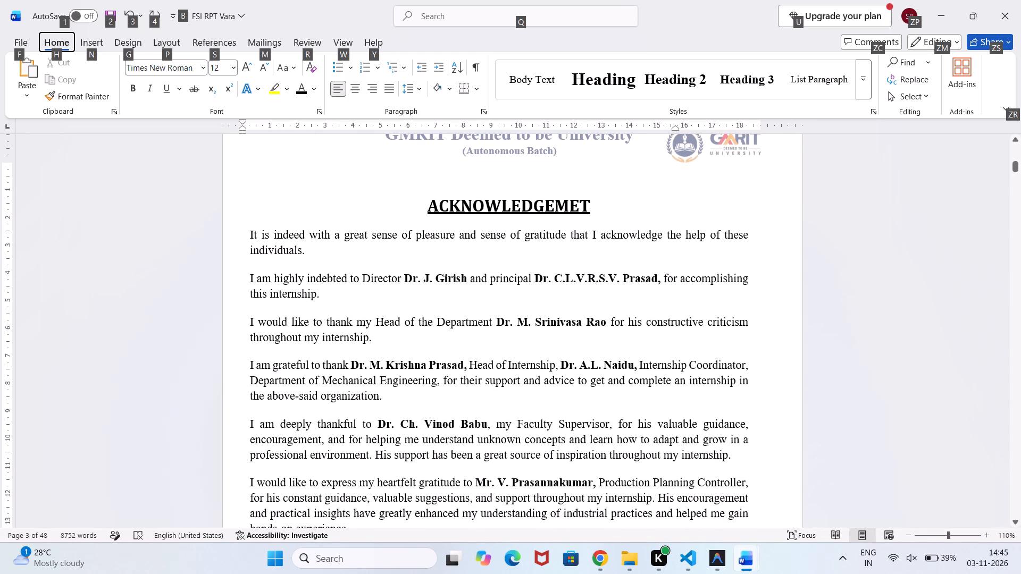
{"action": "left_click_drag", "start_coordinate": [243, 129], "coordinate": [254, 129]}
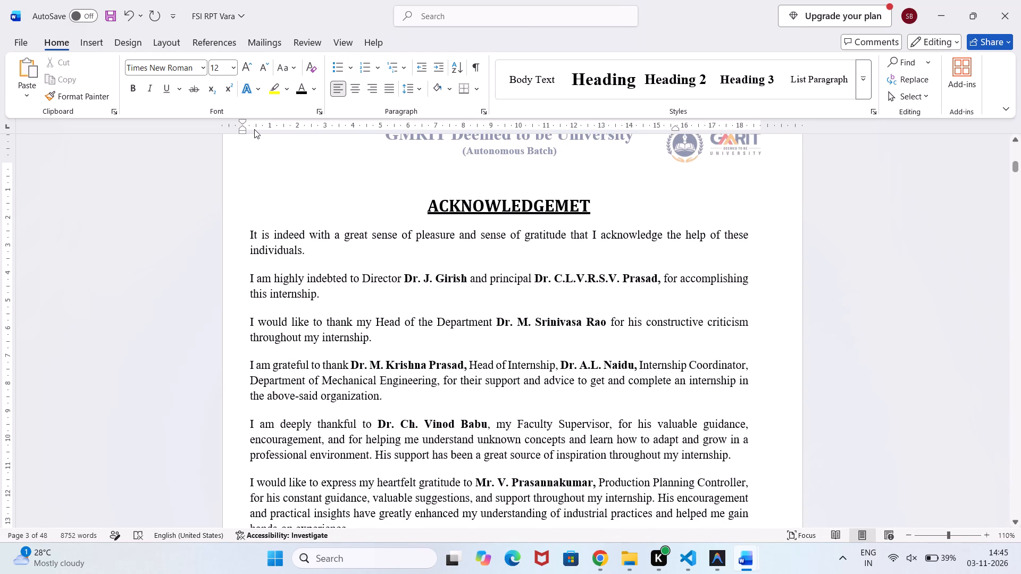
{"action": "left_click_drag", "start_coordinate": [254, 129], "coordinate": [258, 129]}
{"action": "left_click_drag", "start_coordinate": [241, 123], "coordinate": [263, 122]}
{"action": "left_click_drag", "start_coordinate": [263, 122], "coordinate": [269, 122]}
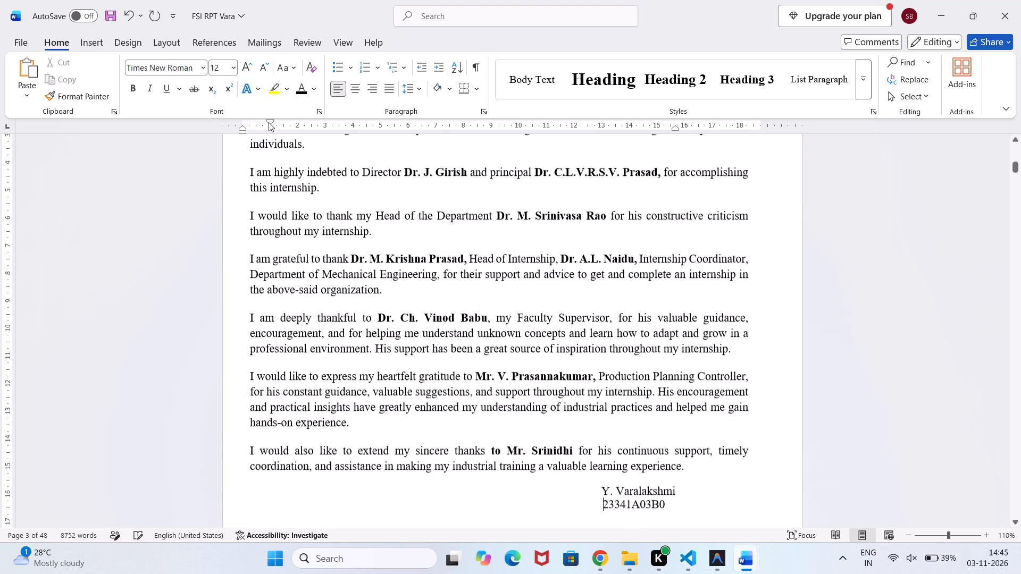
{"action": "left_click_drag", "start_coordinate": [242, 130], "coordinate": [260, 130]}
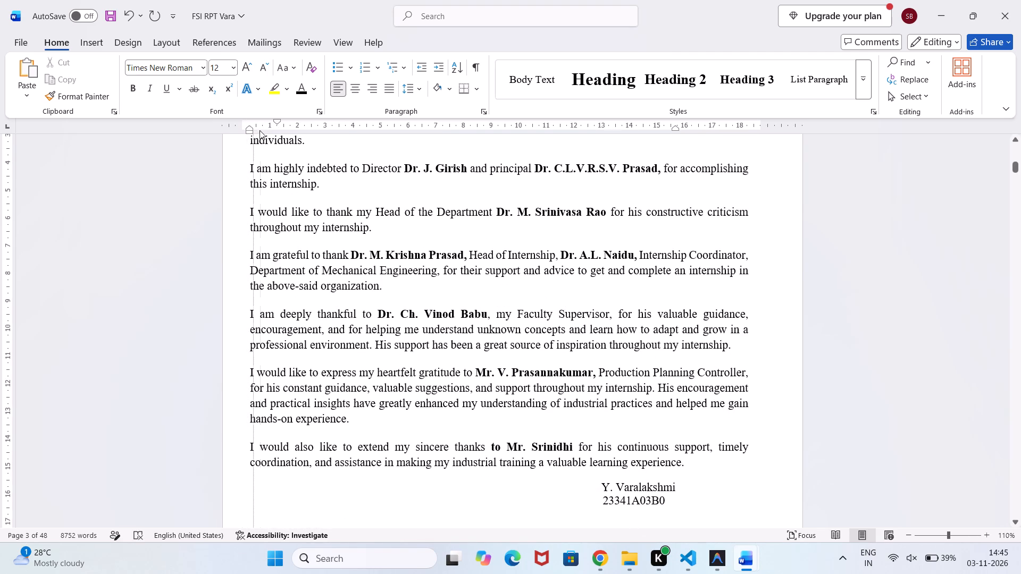
{"action": "left_click_drag", "start_coordinate": [260, 130], "coordinate": [271, 132]}
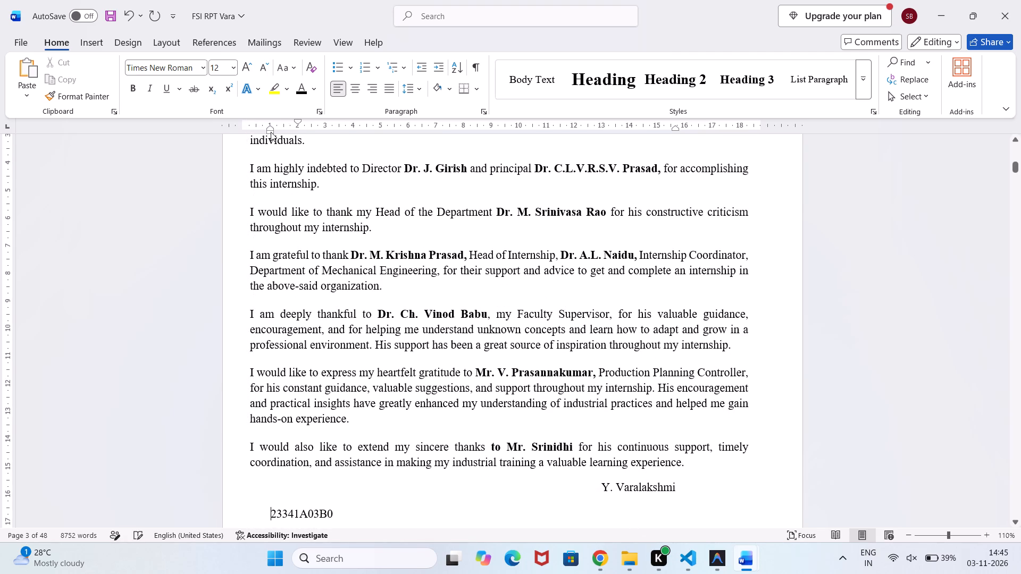
{"action": "scroll", "coordinate": [315, 136], "scroll_direction": "up", "scroll_amount": 2}
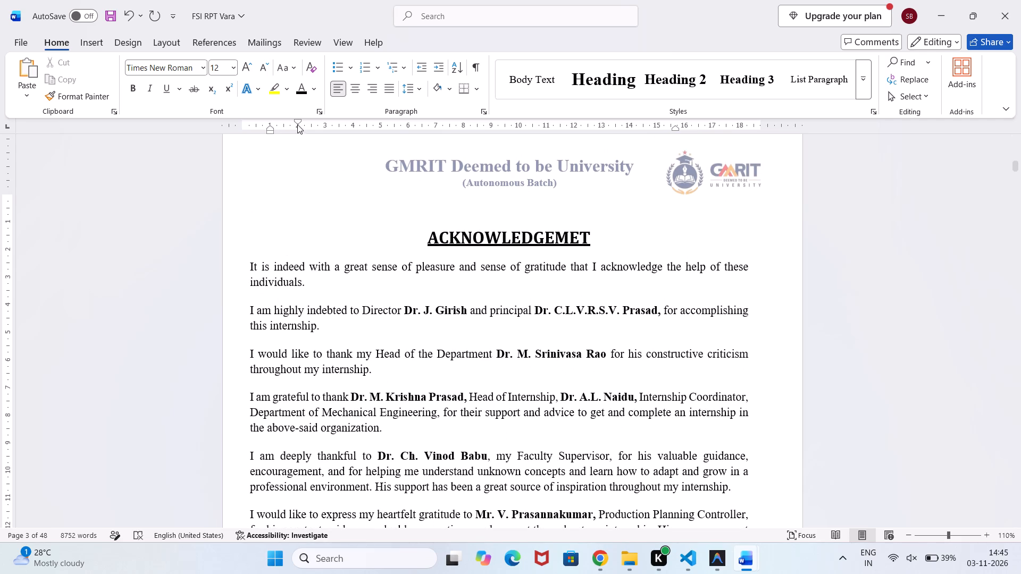
{"action": "left_click_drag", "start_coordinate": [297, 120], "coordinate": [270, 117]}
{"action": "left_click_drag", "start_coordinate": [270, 117], "coordinate": [269, 117]}
Move the hanging and first-line indents of all acknowledgement body paragraphs, from the opening to the closing thanks, to about 1.25 cm.
{"action": "scroll", "coordinate": [350, 291], "scroll_direction": "up", "scroll_amount": 1}
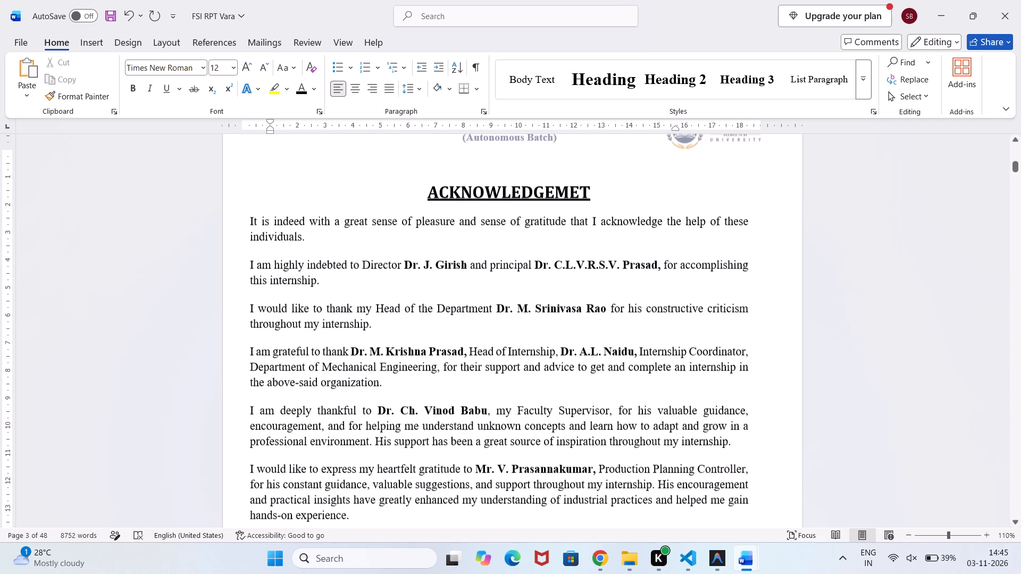
{"action": "scroll", "coordinate": [350, 291], "scroll_direction": "down", "scroll_amount": 2}
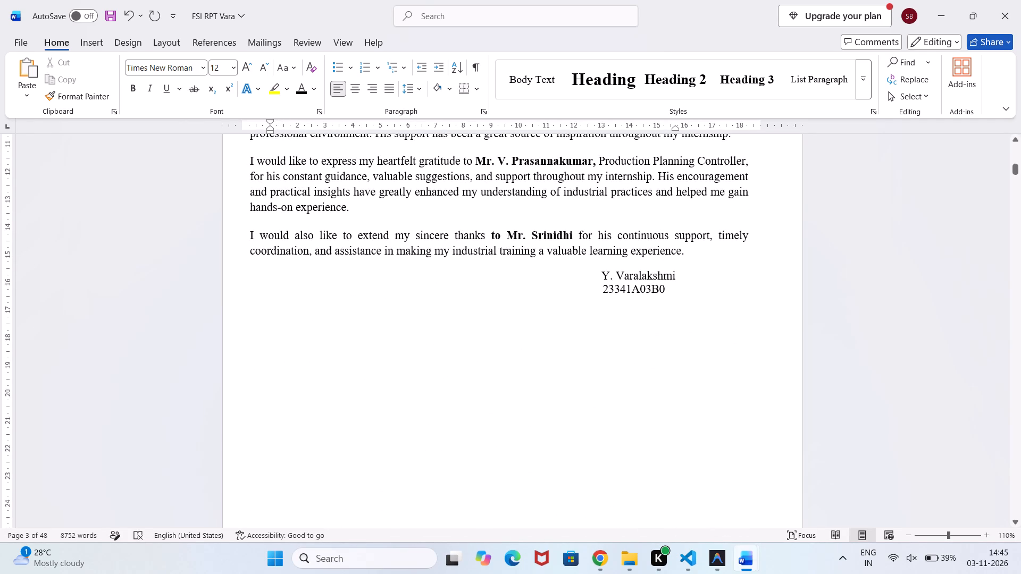
{"action": "left_click_drag", "start_coordinate": [689, 251], "coordinate": [353, 147]}
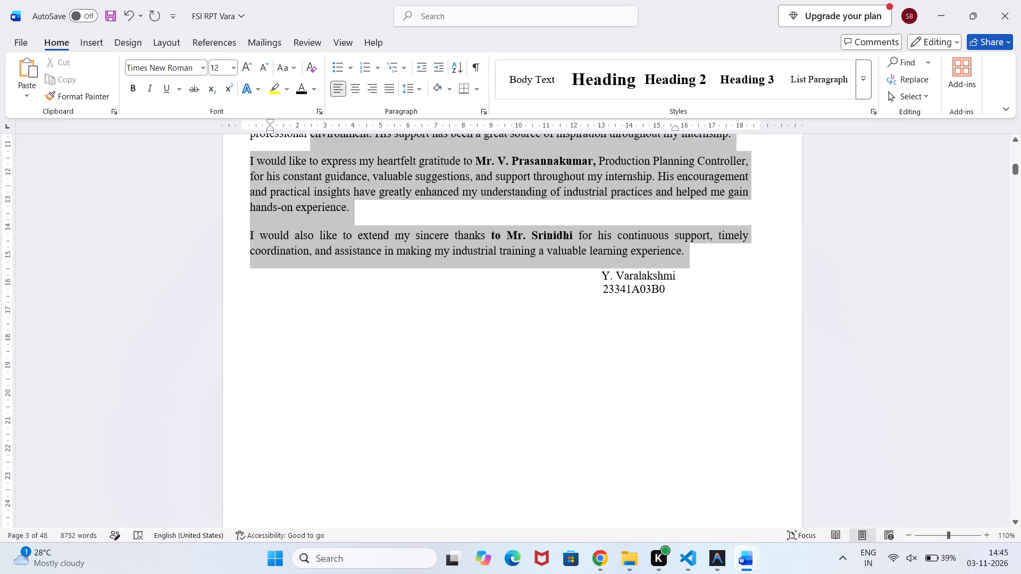
{"action": "left_click_drag", "start_coordinate": [353, 147], "coordinate": [331, 128]}
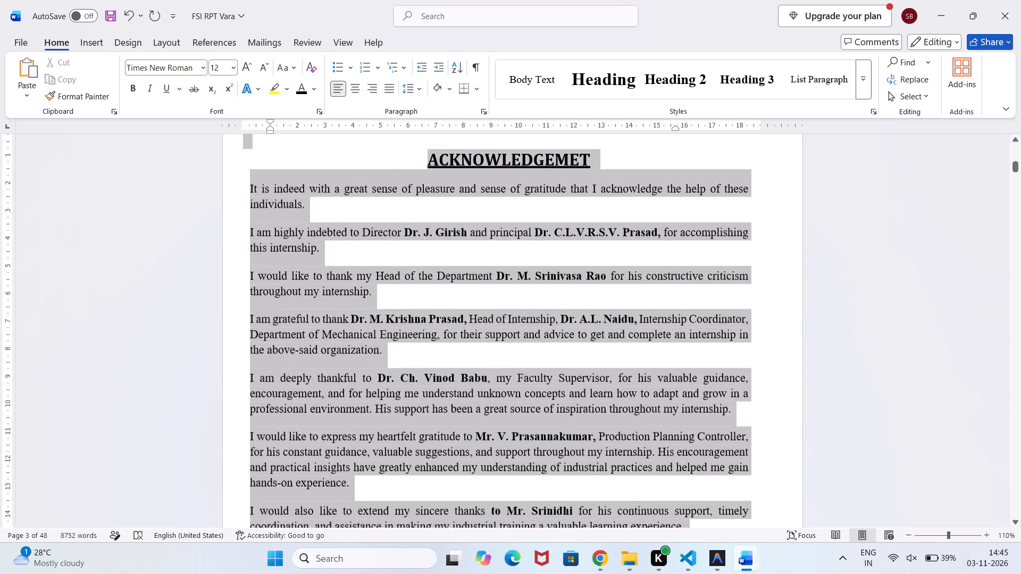
{"action": "left_click_drag", "start_coordinate": [331, 128], "coordinate": [252, 265]}
{"action": "left_click_drag", "start_coordinate": [249, 124], "coordinate": [278, 125]}
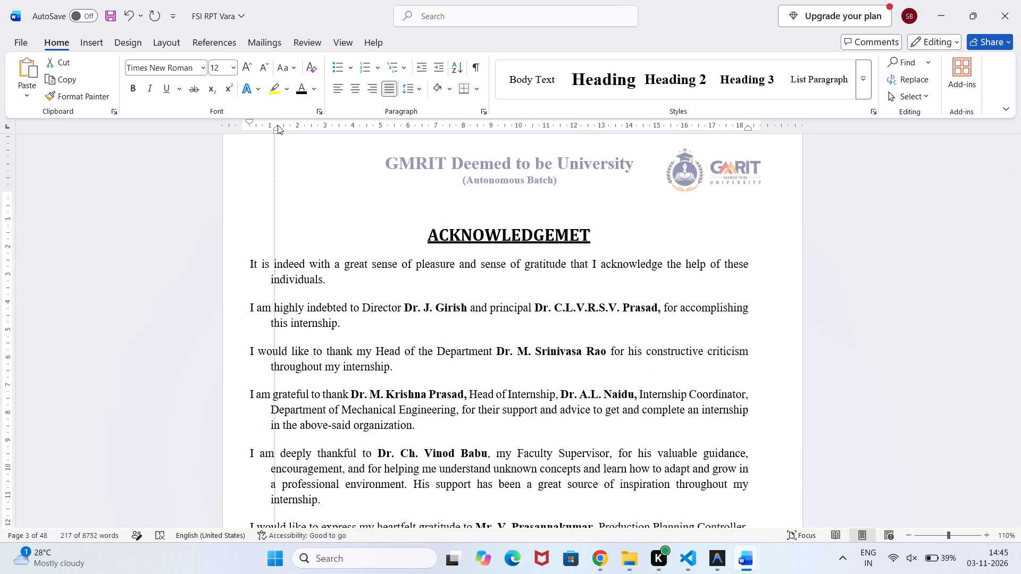
{"action": "left_click_drag", "start_coordinate": [278, 125], "coordinate": [273, 126]}
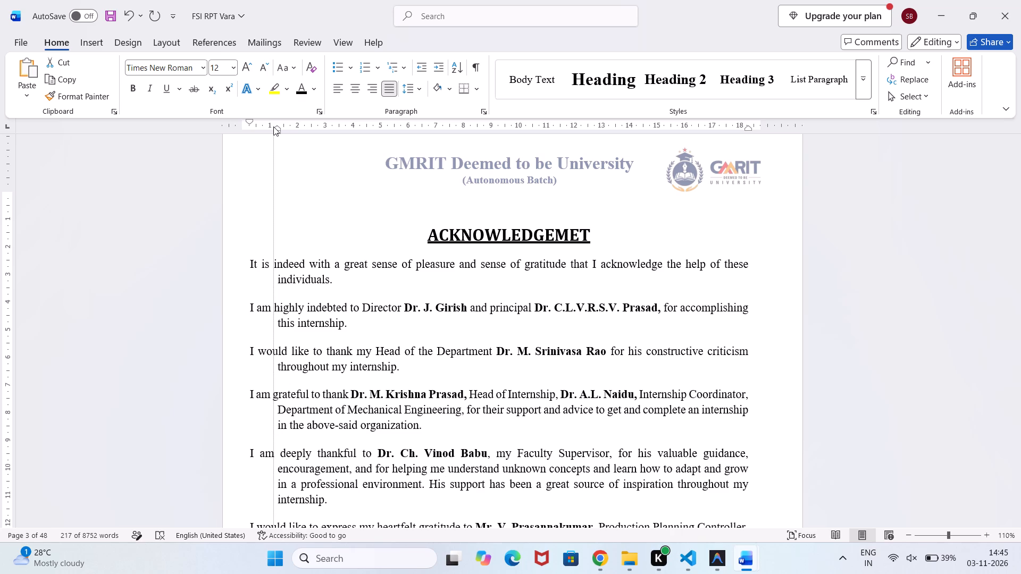
{"action": "left_click_drag", "start_coordinate": [273, 126], "coordinate": [275, 126]}
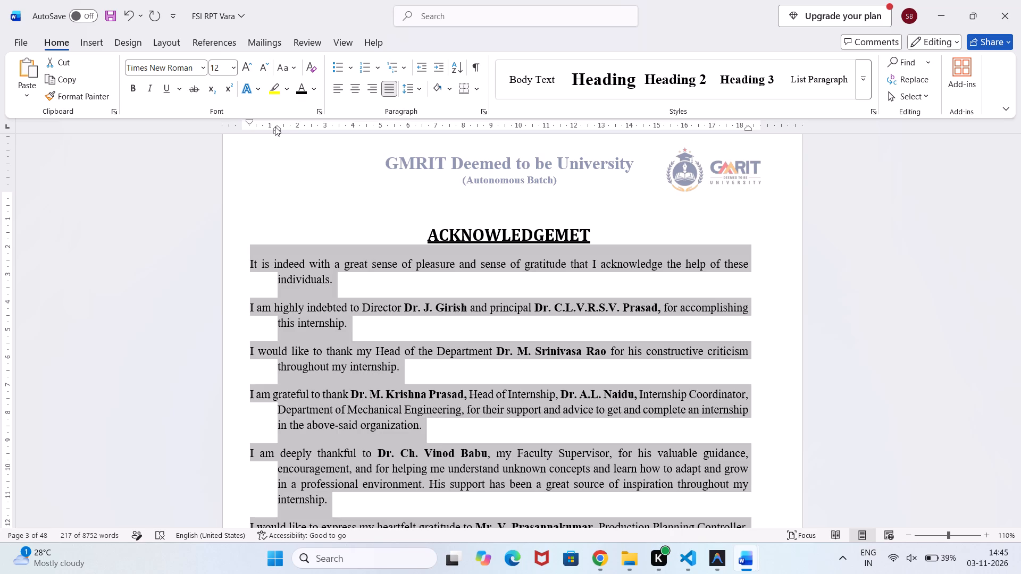
{"action": "left_click_drag", "start_coordinate": [251, 122], "coordinate": [273, 119]}
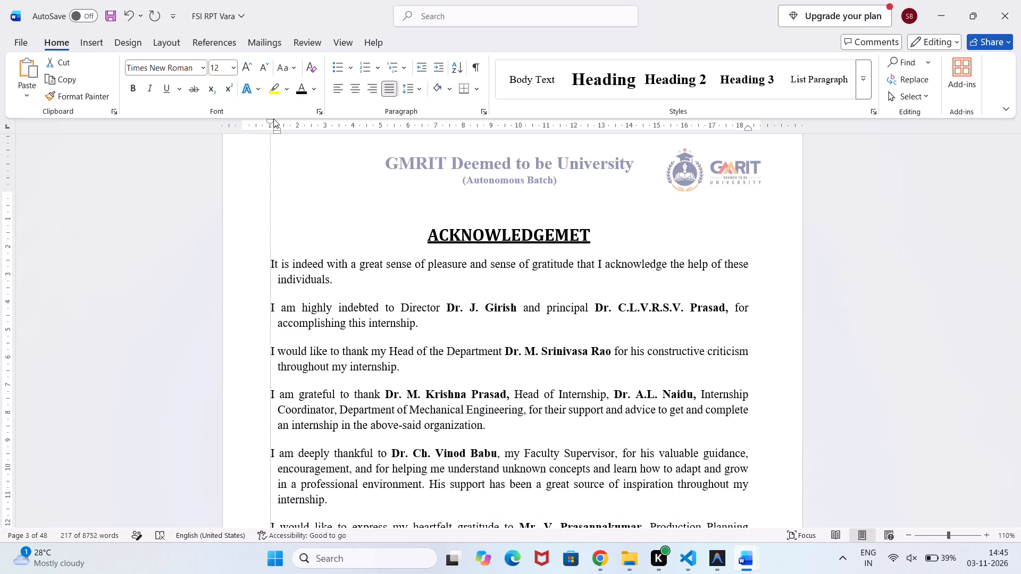
{"action": "left_click_drag", "start_coordinate": [273, 119], "coordinate": [278, 120]}
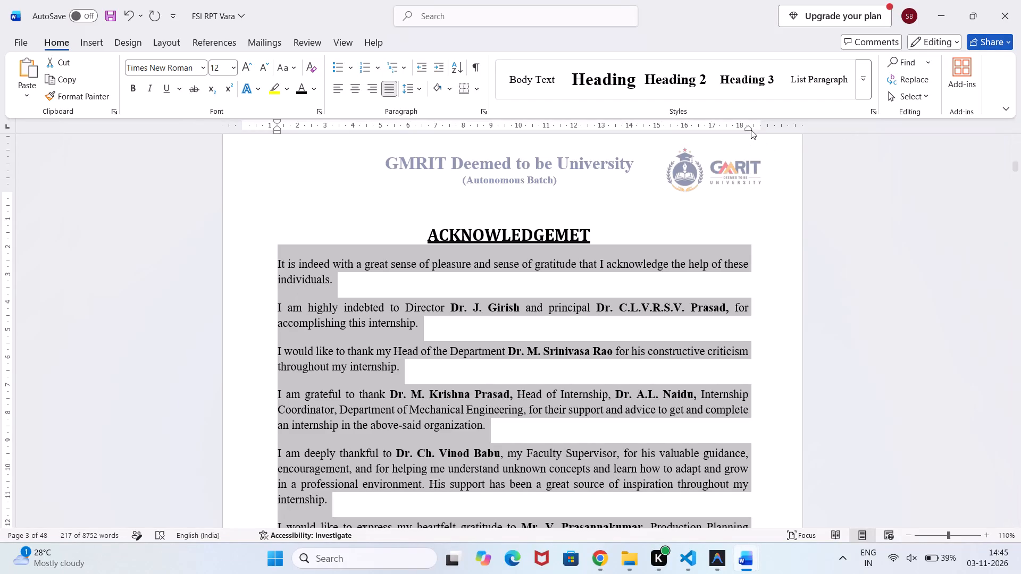
Narrow the acknowledgement body paragraphs by moving the right indent to about 17.75 cm and the left indent to about 1.75 cm on the ruler.
{"action": "left_click_drag", "start_coordinate": [747, 128], "coordinate": [723, 128]}
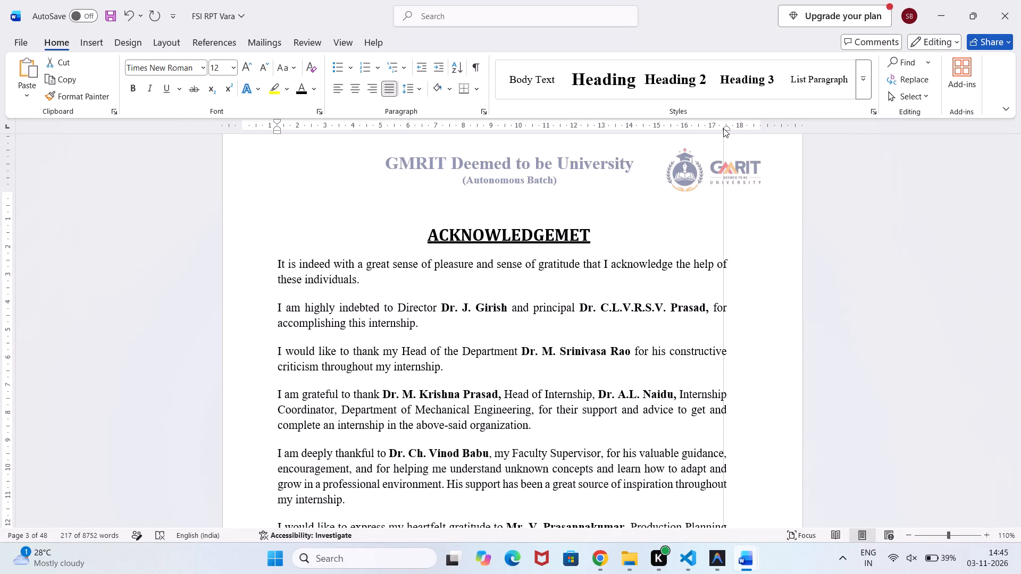
{"action": "left_click_drag", "start_coordinate": [723, 128], "coordinate": [729, 127]}
{"action": "left_click_drag", "start_coordinate": [729, 127], "coordinate": [731, 128]}
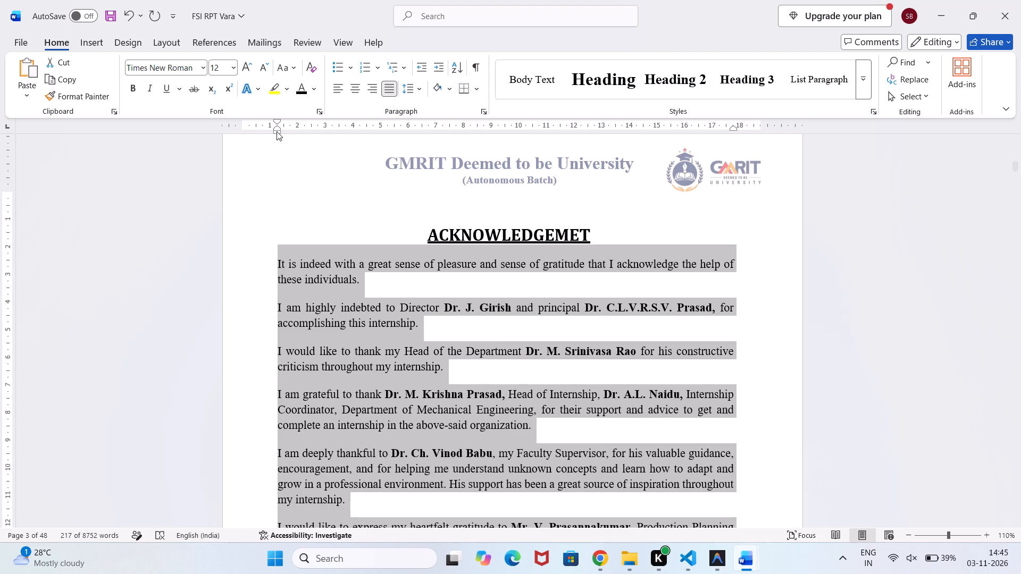
{"action": "left_click_drag", "start_coordinate": [277, 131], "coordinate": [289, 131]}
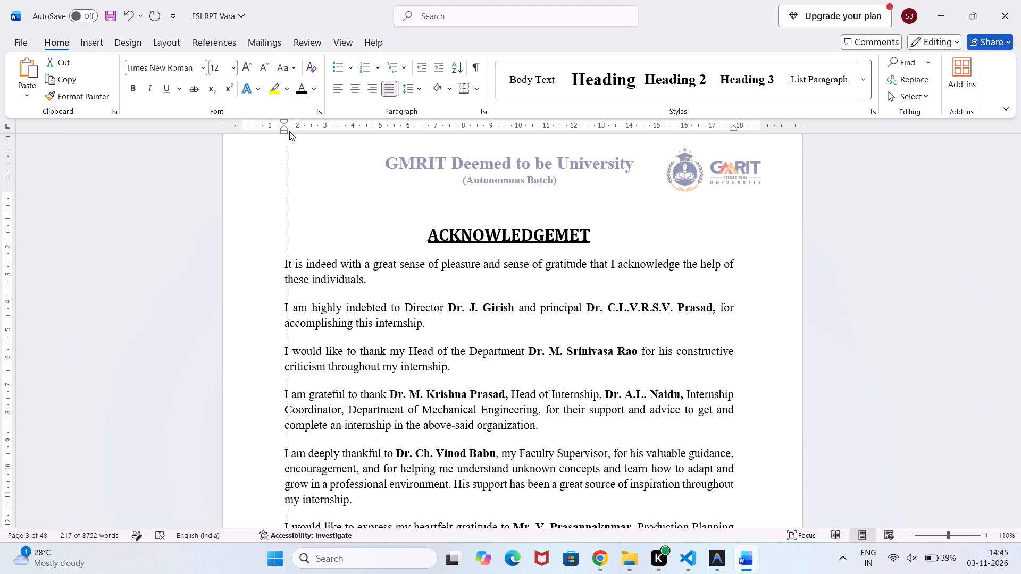
{"action": "left_click_drag", "start_coordinate": [289, 131], "coordinate": [291, 133]}
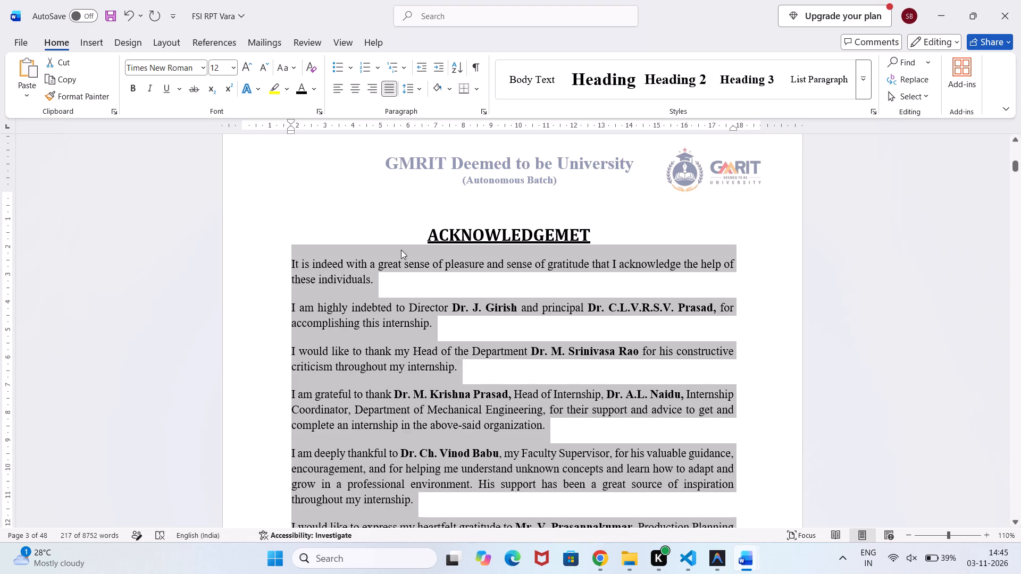
{"action": "left_click", "coordinate": [443, 335]}
Review FSI RPT Vara from the acknowledgement through the abstract and contents list to the Solder Paste Inspection section.
{"action": "scroll", "coordinate": [588, 293], "scroll_direction": "down", "scroll_amount": 1}
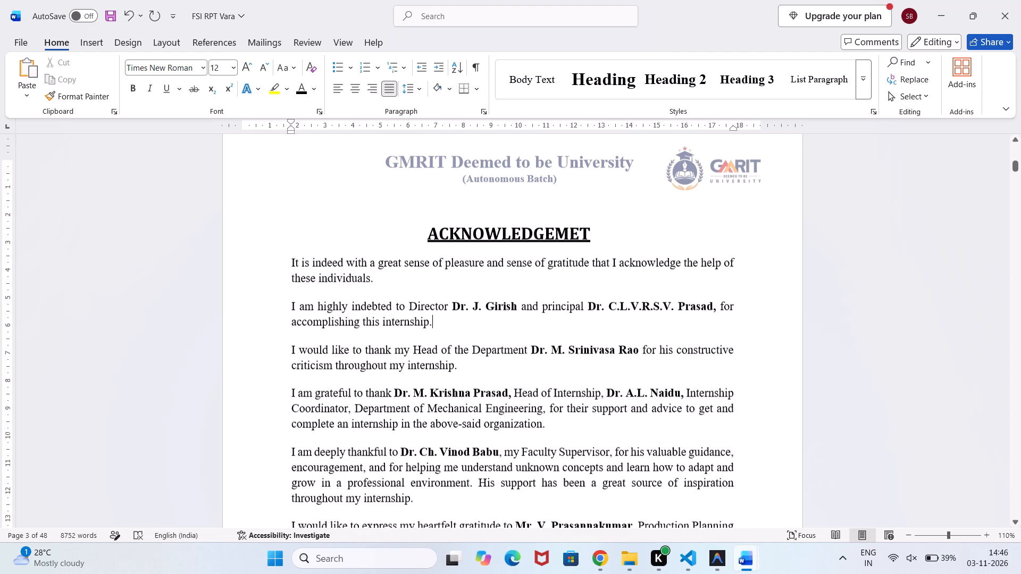
{"action": "scroll", "coordinate": [588, 293], "scroll_direction": "down", "scroll_amount": 2}
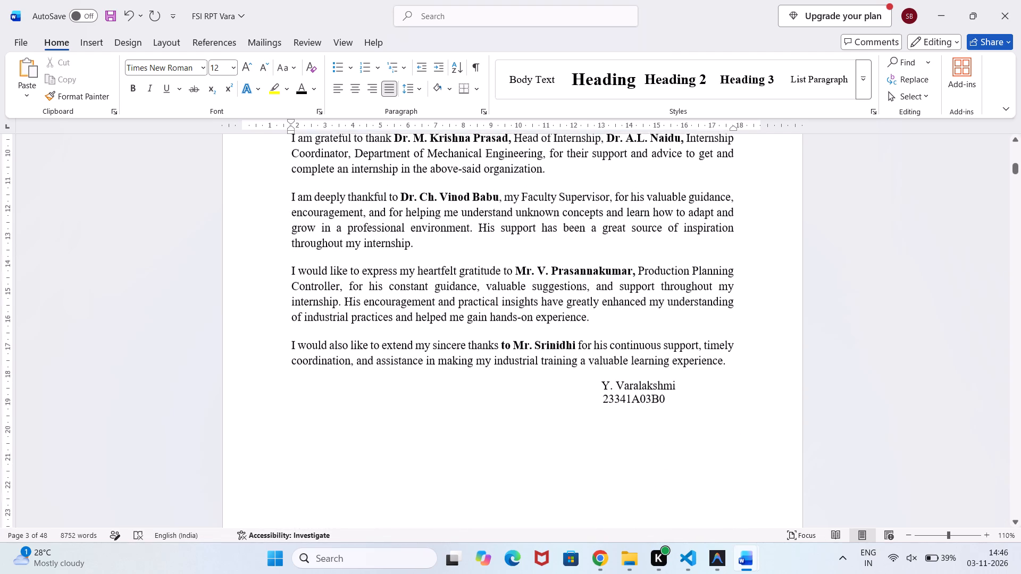
{"action": "scroll", "coordinate": [588, 293], "scroll_direction": "down", "scroll_amount": 9}
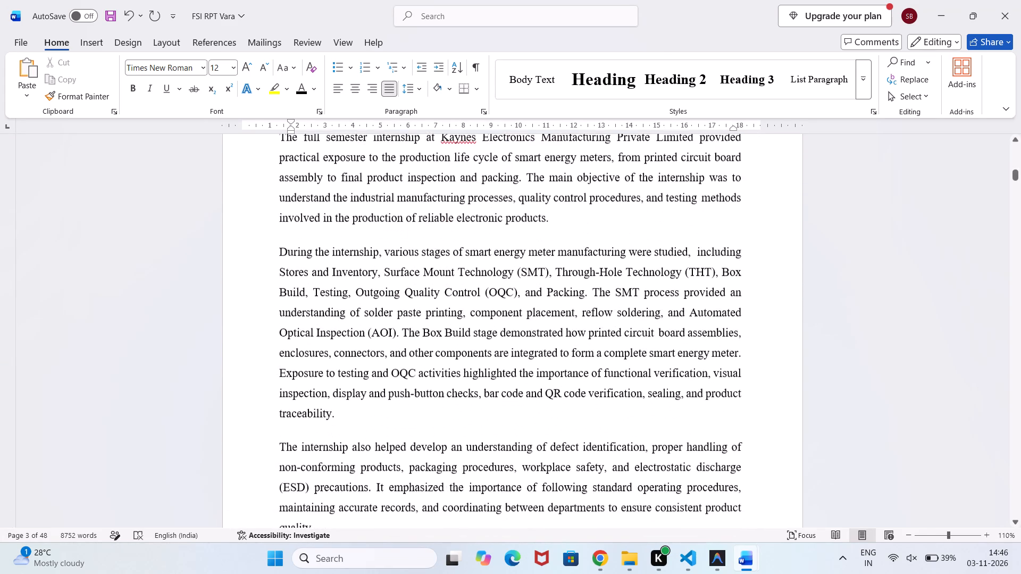
{"action": "scroll", "coordinate": [588, 293], "scroll_direction": "down", "scroll_amount": 9}
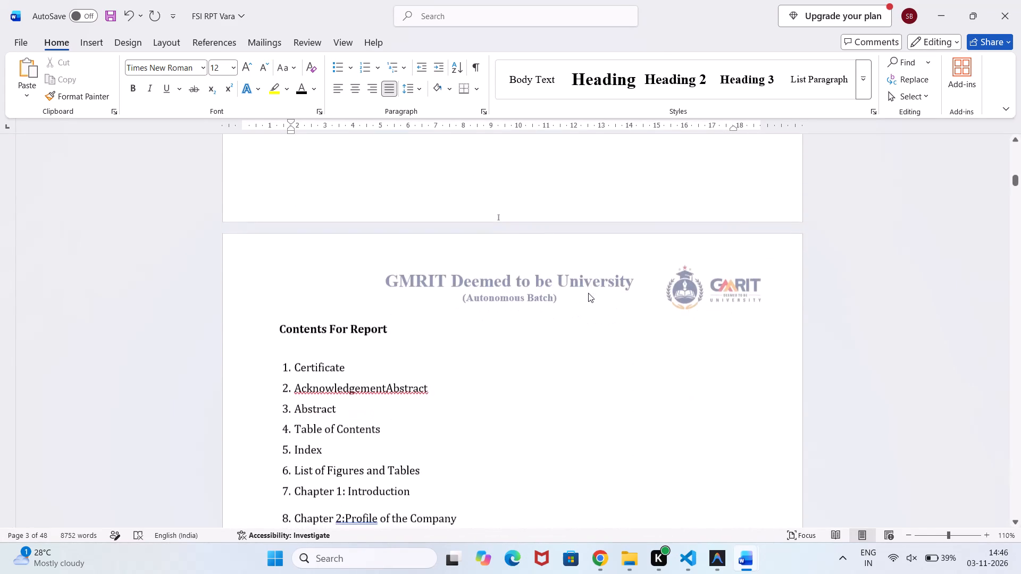
{"action": "scroll", "coordinate": [588, 293], "scroll_direction": "down", "scroll_amount": 7}
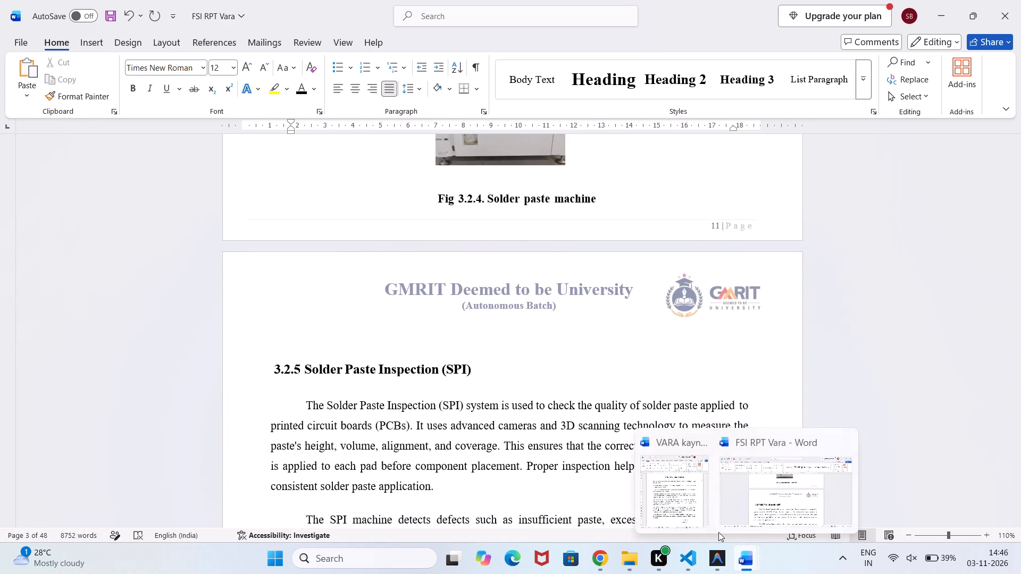
Switch to the VARA kaynes report and arrange it side by side with FSI RPT Vara.
{"action": "left_click", "coordinate": [679, 487]}
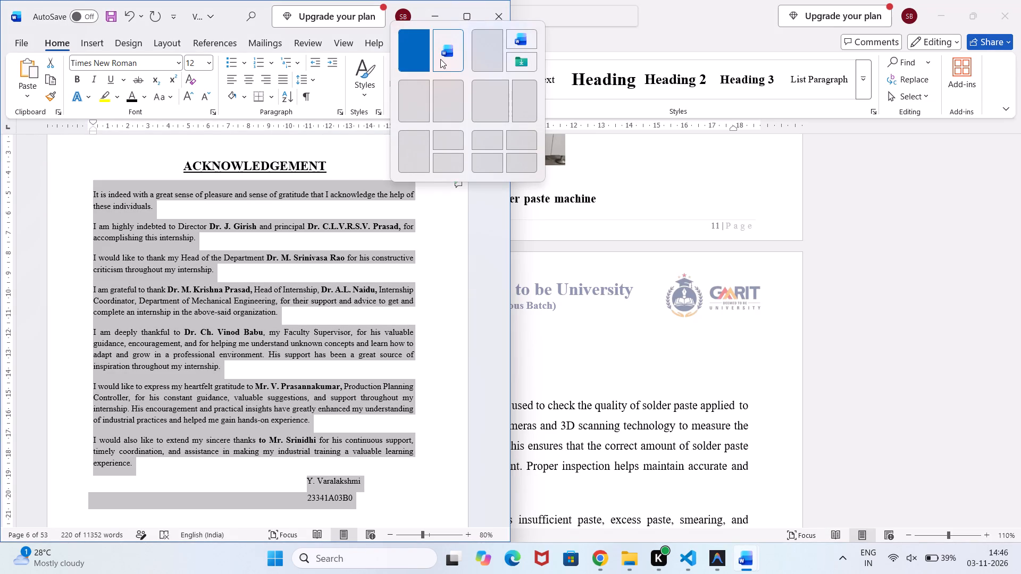
{"action": "left_click", "coordinate": [440, 59]}
Examine the VARA kaynes report's front matter and Chapter 1, including the table of contents, abstract and certificate pages.
{"action": "left_click", "coordinate": [221, 332]}
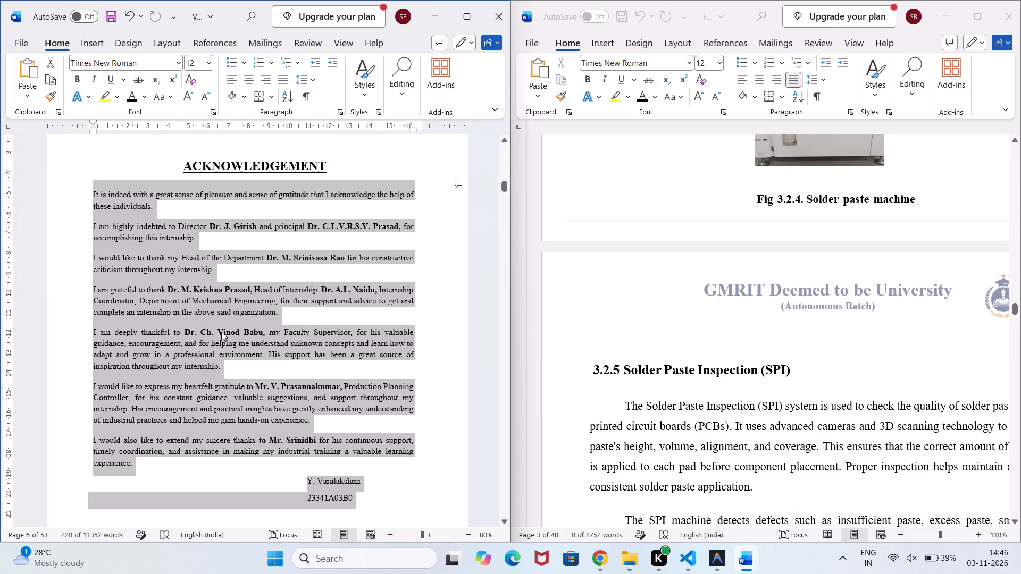
{"action": "scroll", "coordinate": [221, 332], "scroll_direction": "down", "scroll_amount": 5}
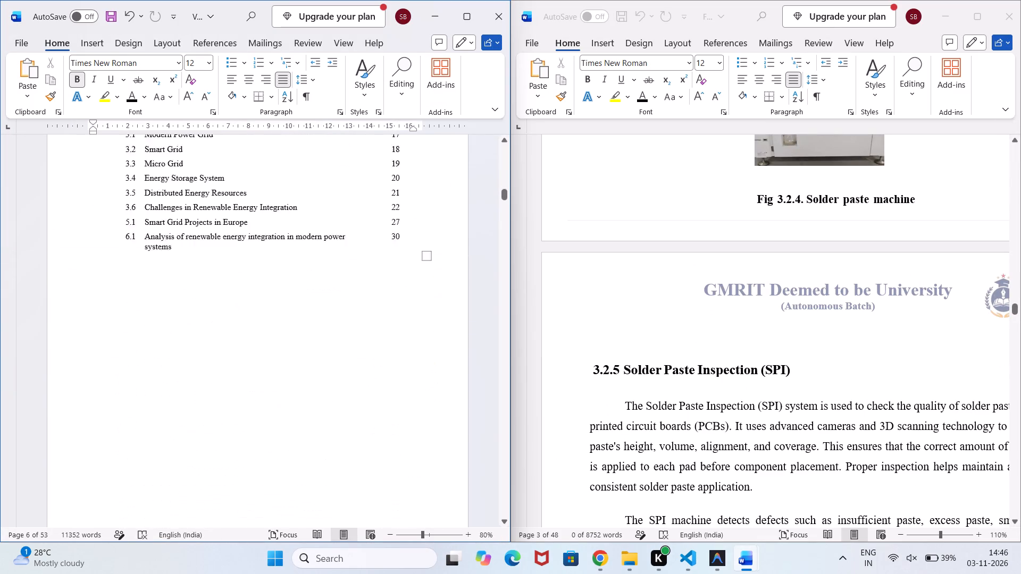
{"action": "scroll", "coordinate": [221, 332], "scroll_direction": "down", "scroll_amount": 4}
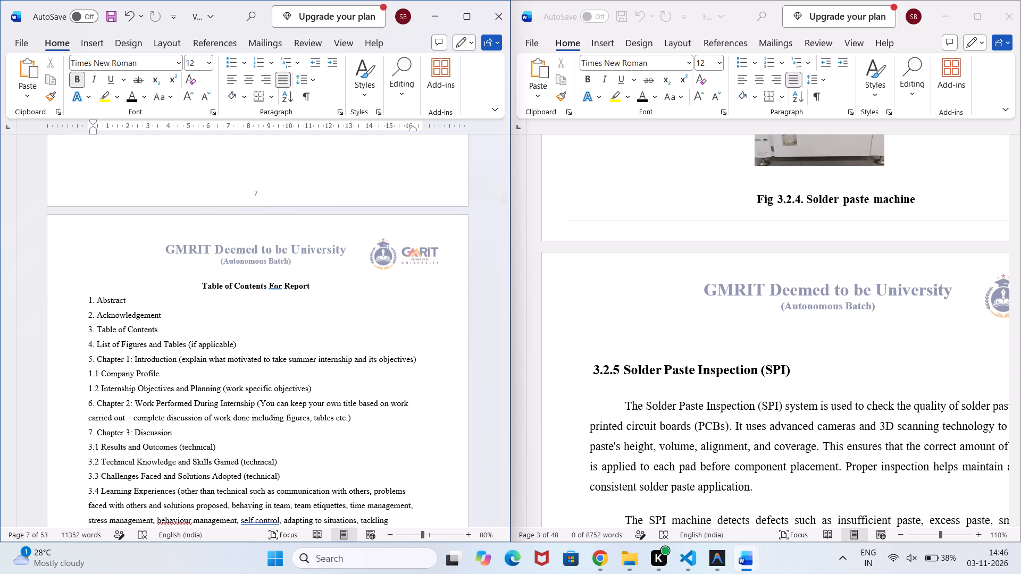
{"action": "scroll", "coordinate": [290, 324], "scroll_direction": "down", "scroll_amount": 1}
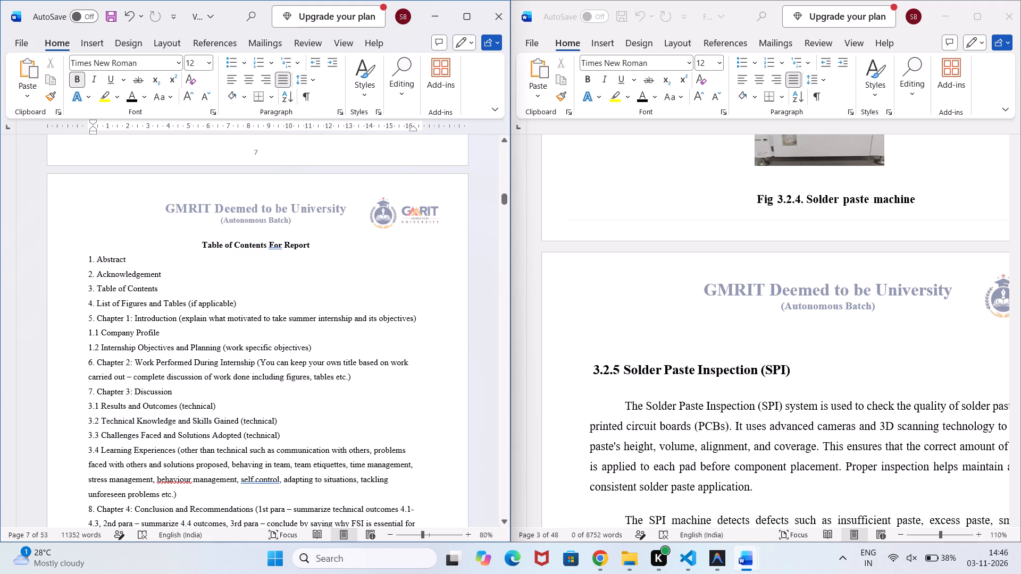
{"action": "scroll", "coordinate": [271, 364], "scroll_direction": "down", "scroll_amount": 1}
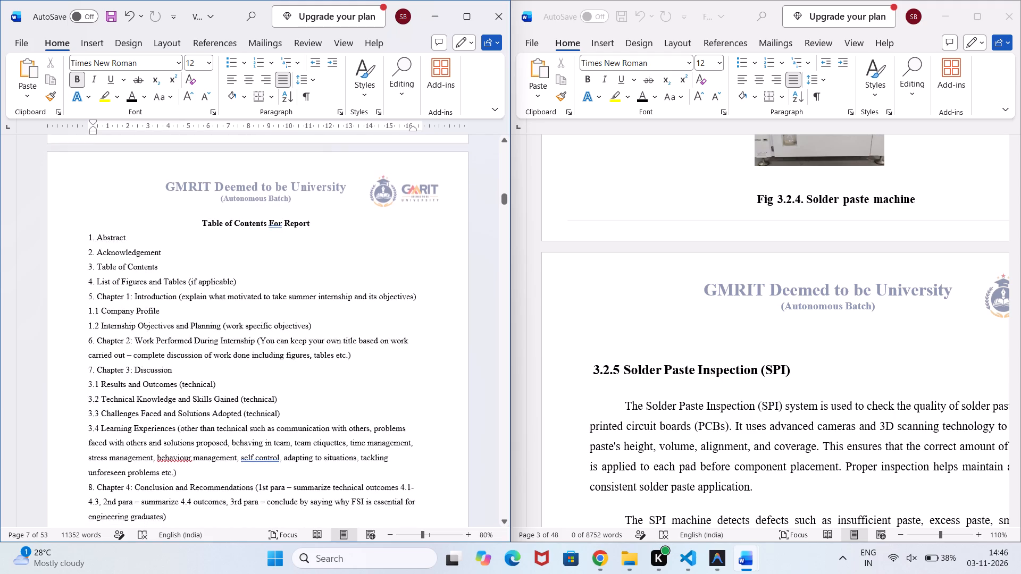
{"action": "scroll", "coordinate": [271, 364], "scroll_direction": "down", "scroll_amount": 4}
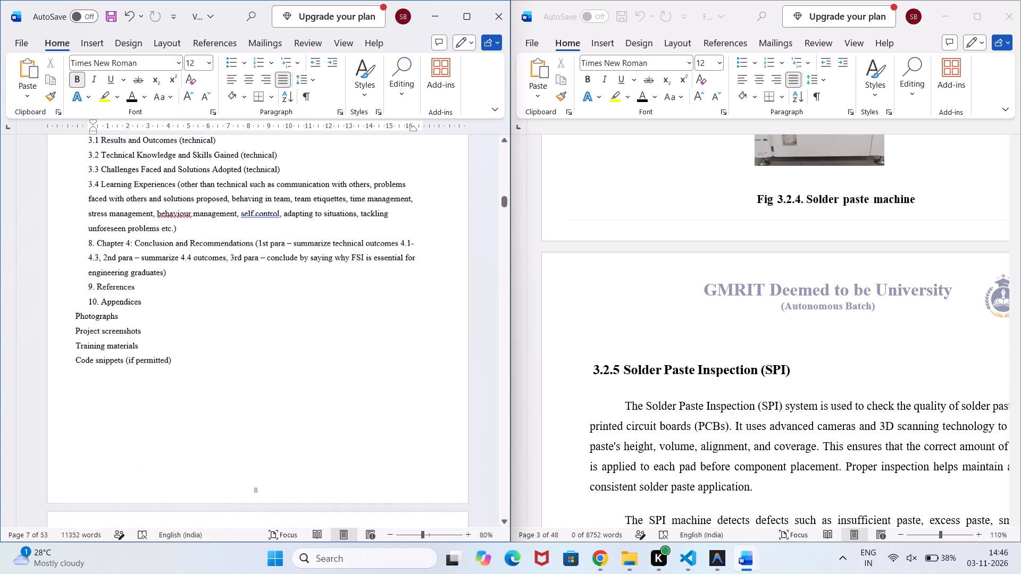
{"action": "scroll", "coordinate": [271, 364], "scroll_direction": "down", "scroll_amount": 7}
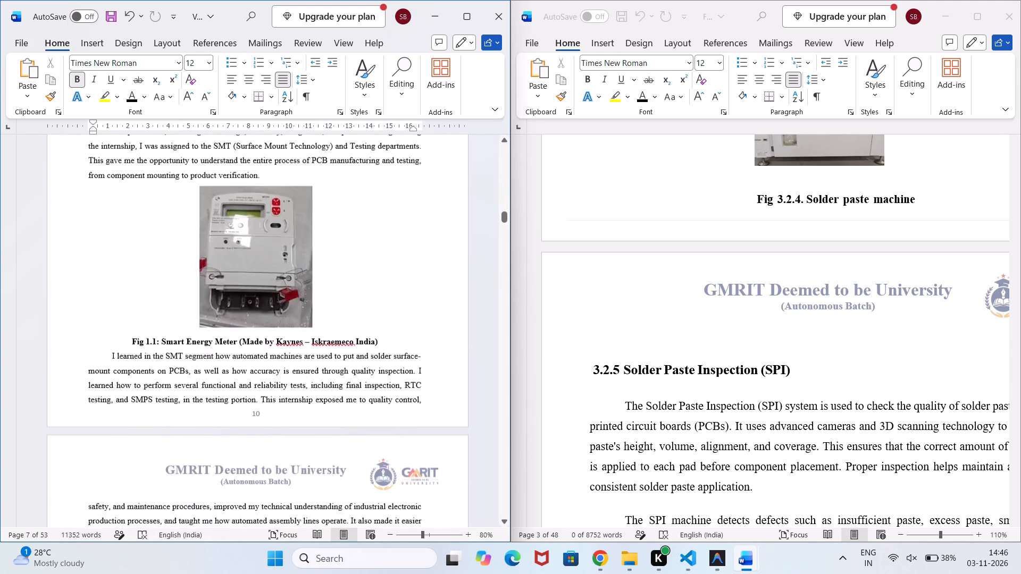
{"action": "scroll", "coordinate": [271, 364], "scroll_direction": "down", "scroll_amount": 1}
{"action": "scroll", "coordinate": [271, 364], "scroll_direction": "up", "scroll_amount": 5}
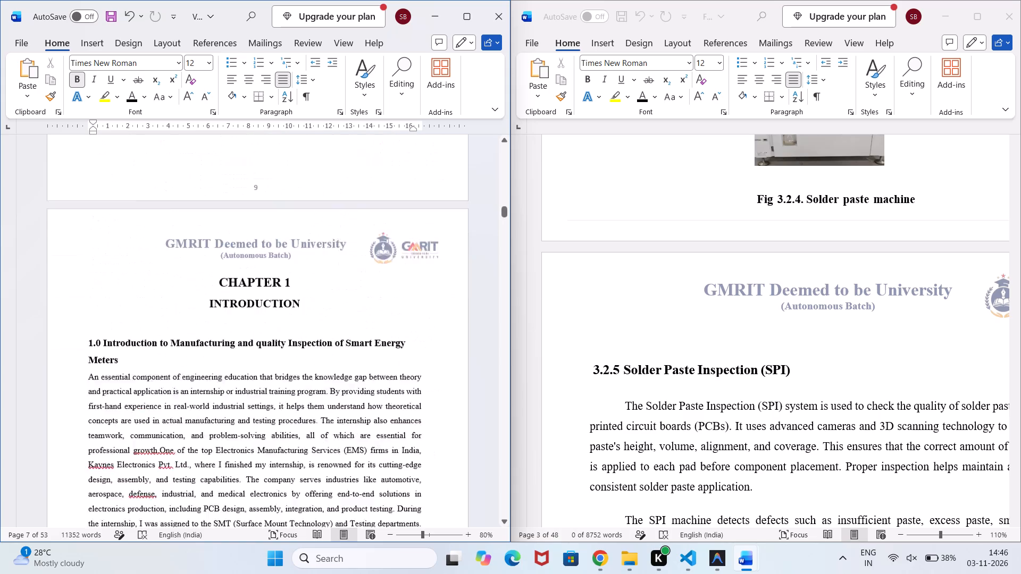
{"action": "scroll", "coordinate": [271, 364], "scroll_direction": "up", "scroll_amount": 8}
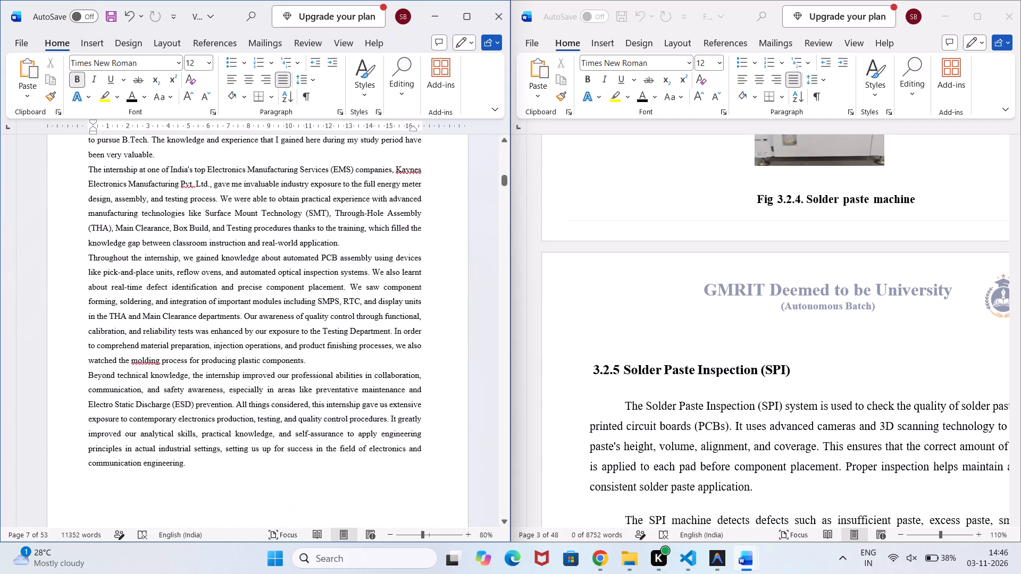
{"action": "scroll", "coordinate": [271, 364], "scroll_direction": "up", "scroll_amount": 5}
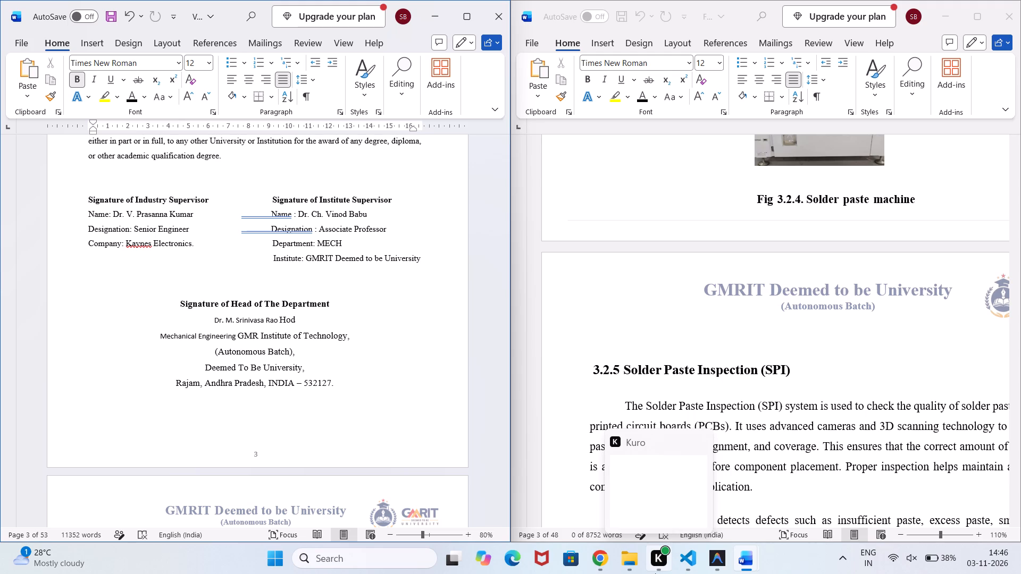
In the VARA kaynes acknowledgement, remove the roll number's leading spaces and join it to the end of the student's name line.
{"action": "scroll", "coordinate": [655, 573], "scroll_direction": "down", "scroll_amount": 3}
{"action": "scroll", "coordinate": [311, 402], "scroll_direction": "down", "scroll_amount": 6}
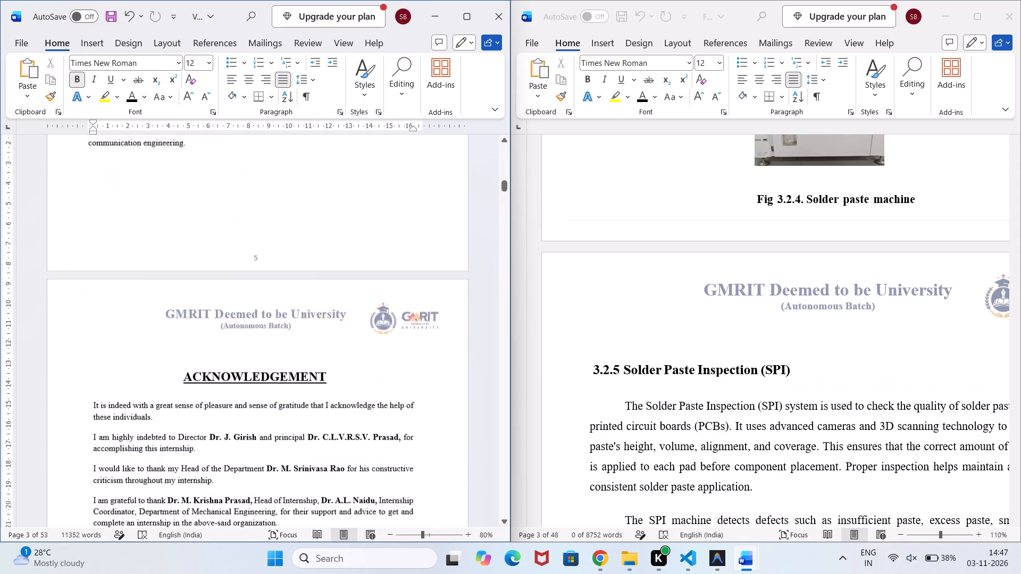
{"action": "scroll", "coordinate": [311, 402], "scroll_direction": "down", "scroll_amount": 5}
{"action": "left_click", "coordinate": [307, 402]}
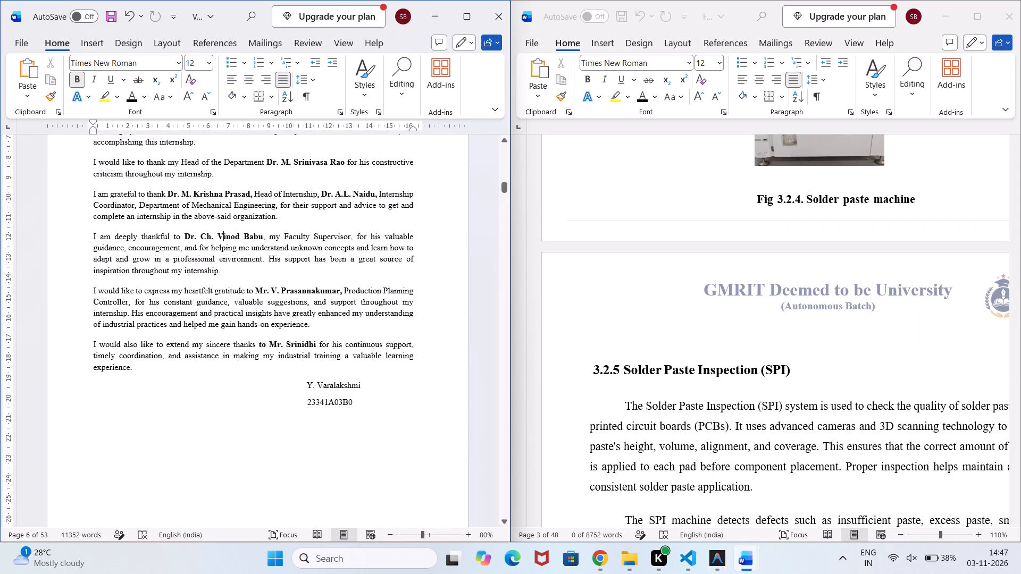
{"action": "key", "text": "BackSpace"}
{"action": "key", "text": "BackSpace"}
{"action": "key", "text": "BackSpace"}
{"action": "key", "text": "BackSpace"}
{"action": "key", "text": "BackSpace"}
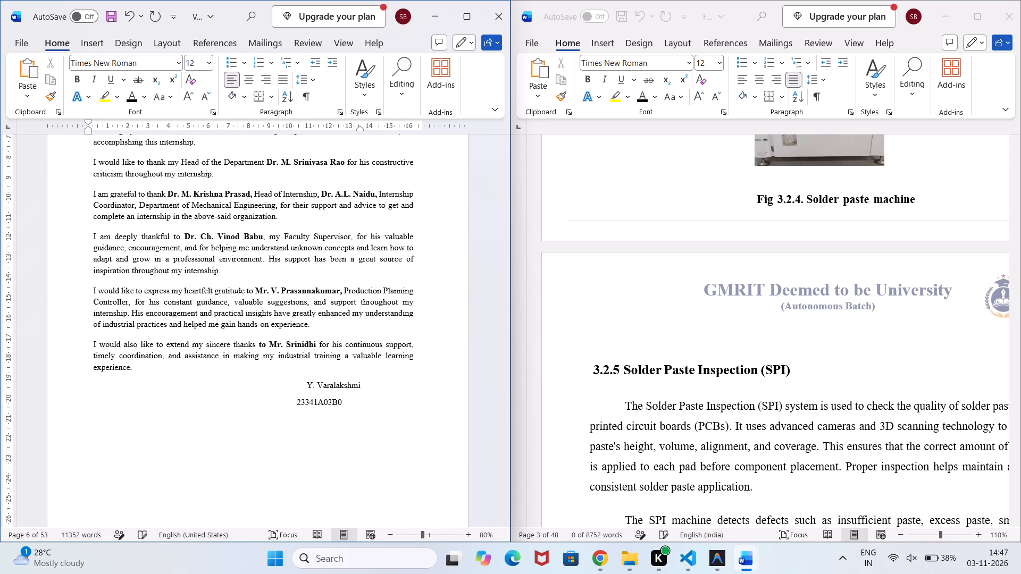
{"action": "key", "text": "BackSpace"}
{"action": "key", "text": "BackSpace"}
{"action": "key", "text": "BackSpace"}
{"action": "key", "text": "BackSpace"}
{"action": "key", "text": "BackSpace"}
{"action": "key", "text": "BackSpace"}
{"action": "key", "text": "BackSpace"}
{"action": "key", "text": "BackSpace"}
{"action": "key", "text": "BackSpace"}
{"action": "key", "text": "BackSpace"}
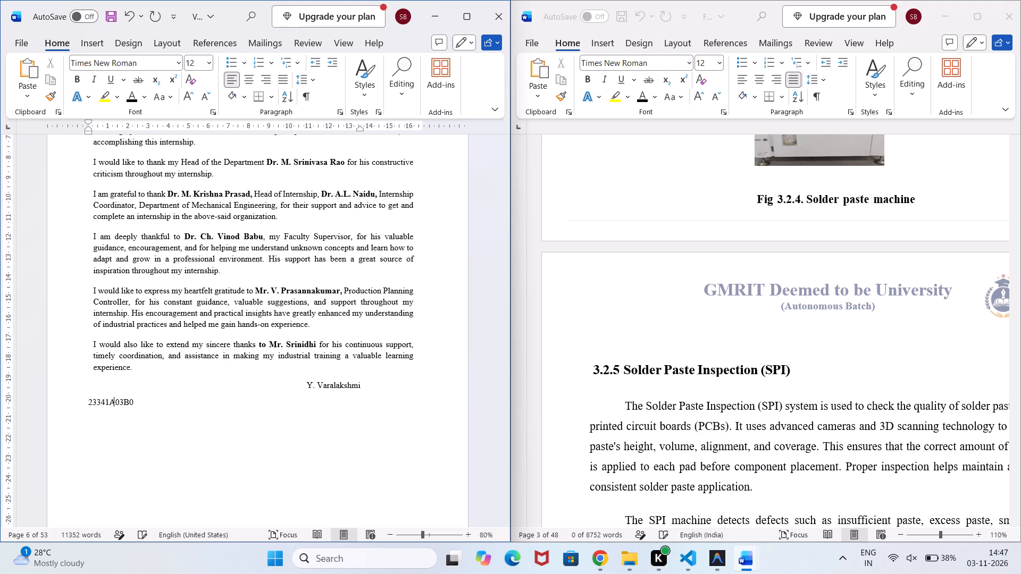
{"action": "key", "text": "BackSpace"}
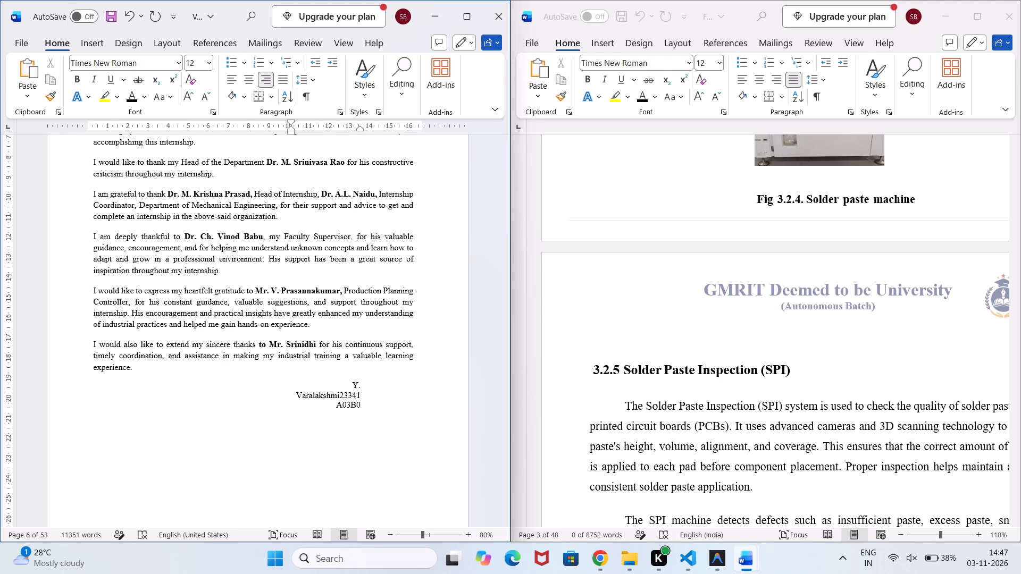
Enclose the roll number after the student's name in parentheses.
{"action": "key", "text": "shift+parenleft"}
{"action": "left_click", "coordinate": [361, 408]}
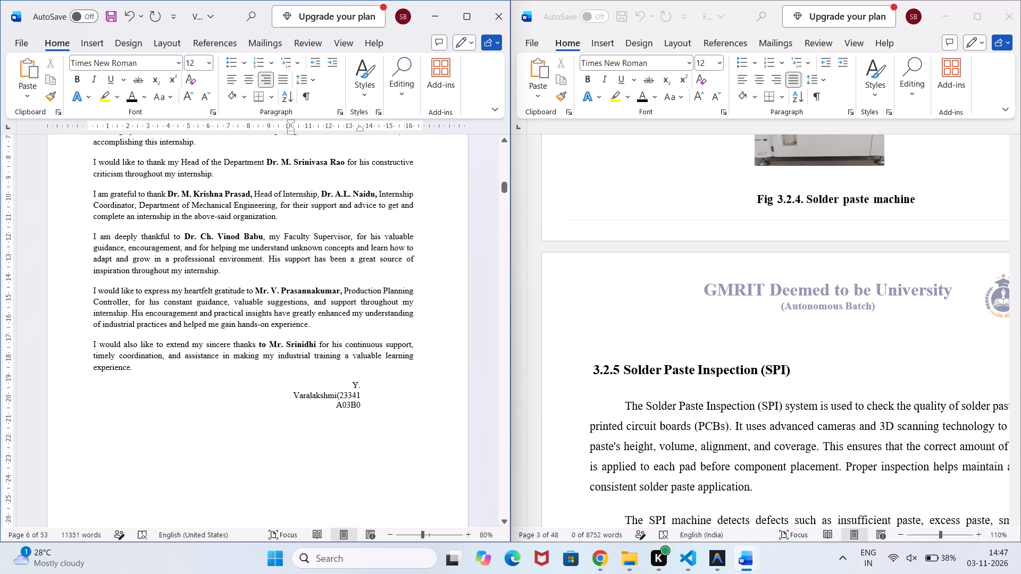
{"action": "key", "text": "shift+parenright"}
Delete the space between the student's initial and name in the acknowledgement signature.
{"action": "left_click", "coordinate": [292, 394]}
{"action": "key", "text": "BackSpace"}
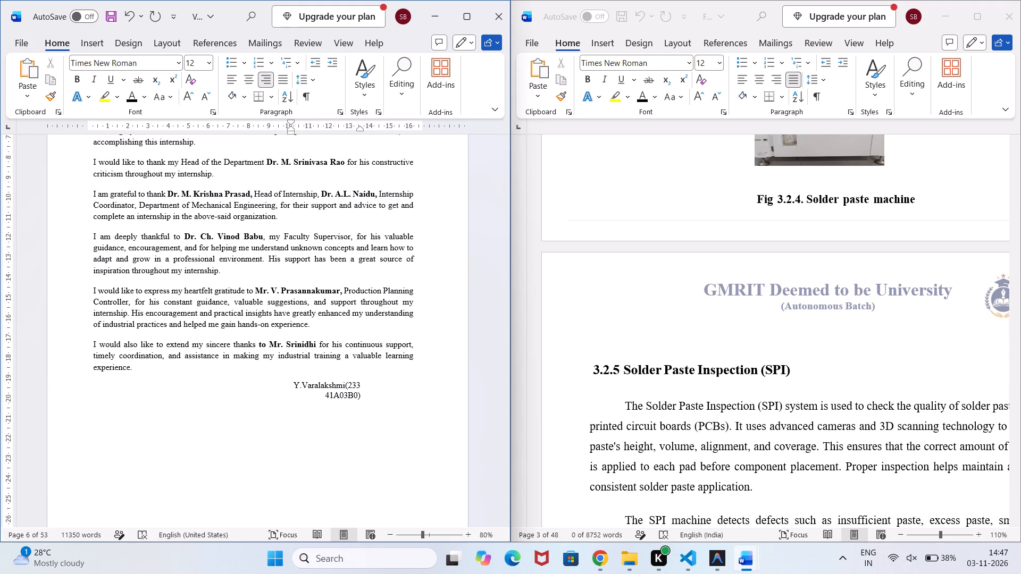
Reset the acknowledgement's signature line to left alignment with no left indent.
{"action": "key", "text": "Left"}
{"action": "key", "text": "Left"}
{"action": "key", "text": "BackSpace"}
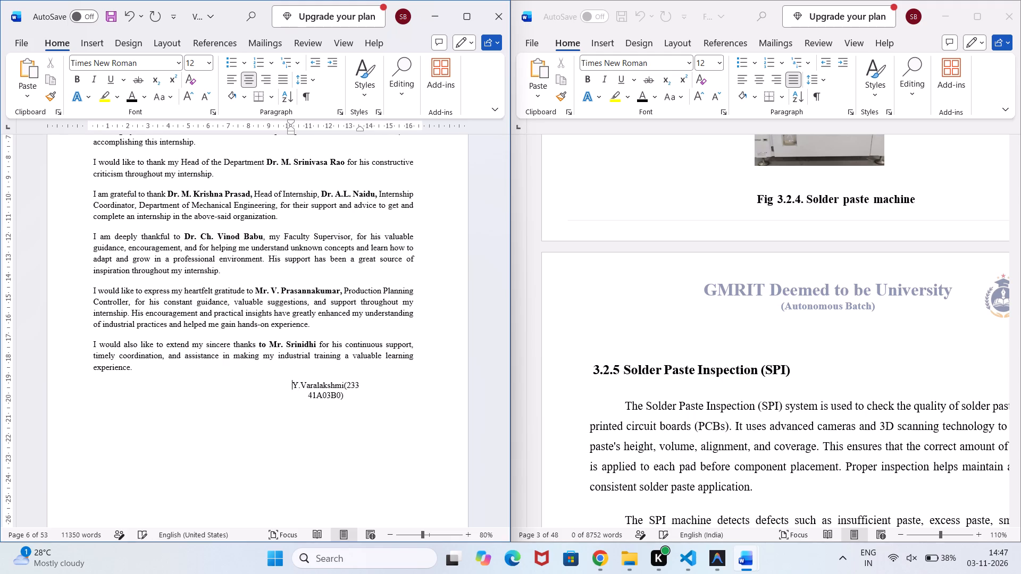
{"action": "key", "text": "BackSpace"}
{"action": "key", "text": "BackSpace"}
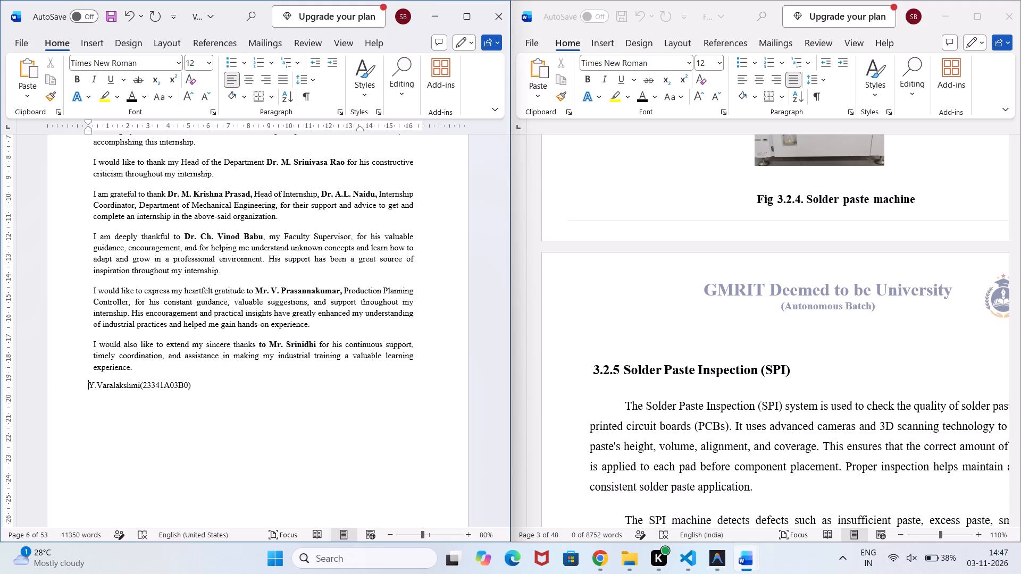
Indent the signature line to a first-line indent of about 11.5 cm and a left indent of about 10.2 cm.
{"action": "key", "text": "Tab"}
{"action": "key", "text": "Tab"}
{"action": "key", "text": "Tab"}
{"action": "key", "text": "Tab"}
{"action": "key", "text": "Tab"}
{"action": "key", "text": "Tab"}
{"action": "key", "text": "Tab"}
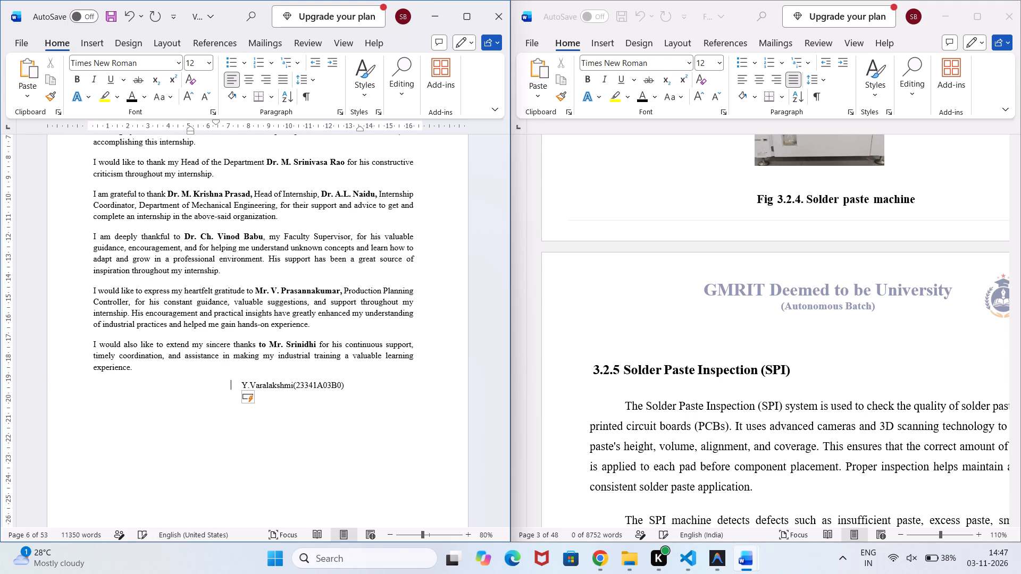
{"action": "key", "text": "Tab"}
{"action": "key", "text": "Tab"}
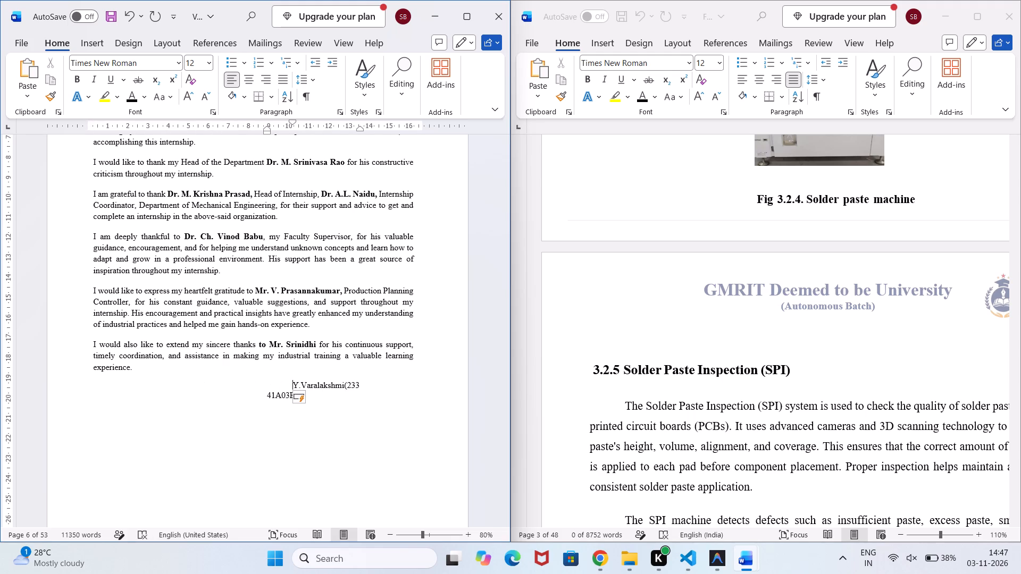
{"action": "key", "text": "Tab"}
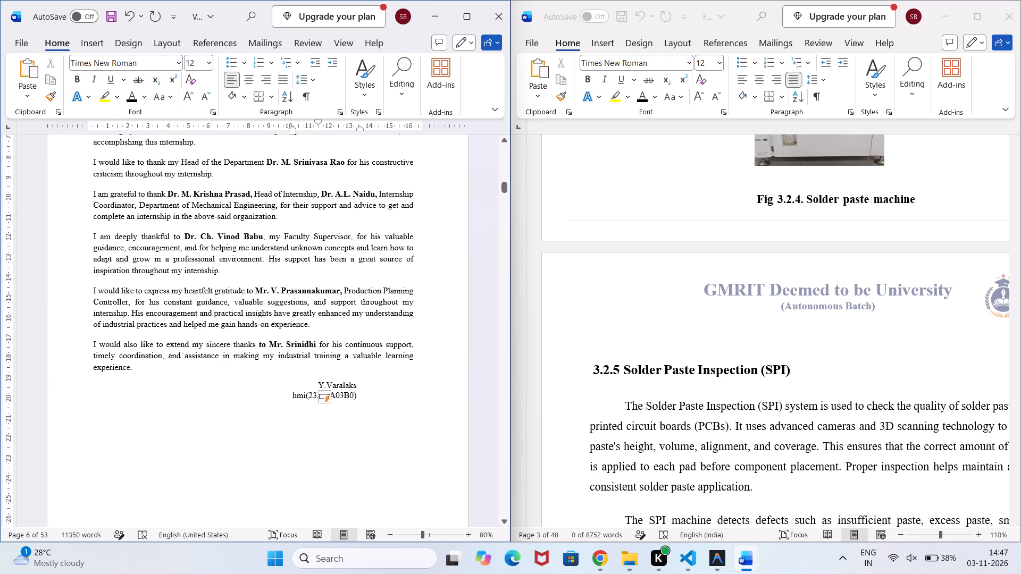
Insert one blank line between the acknowledgement's closing thanks paragraph and the student's signature.
{"action": "left_click", "coordinate": [323, 370]}
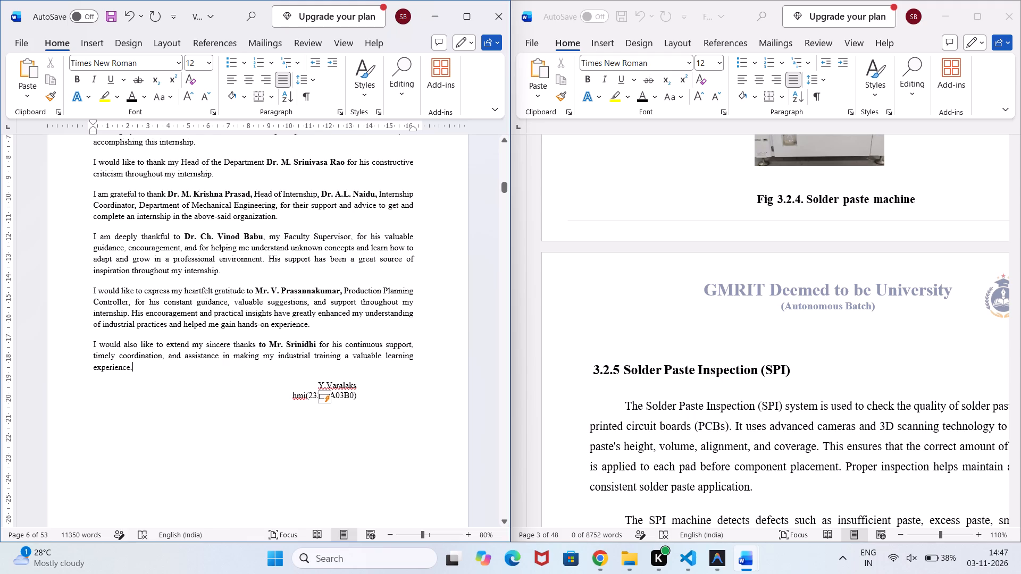
{"action": "key", "text": "Return"}
{"action": "key", "text": "Return"}
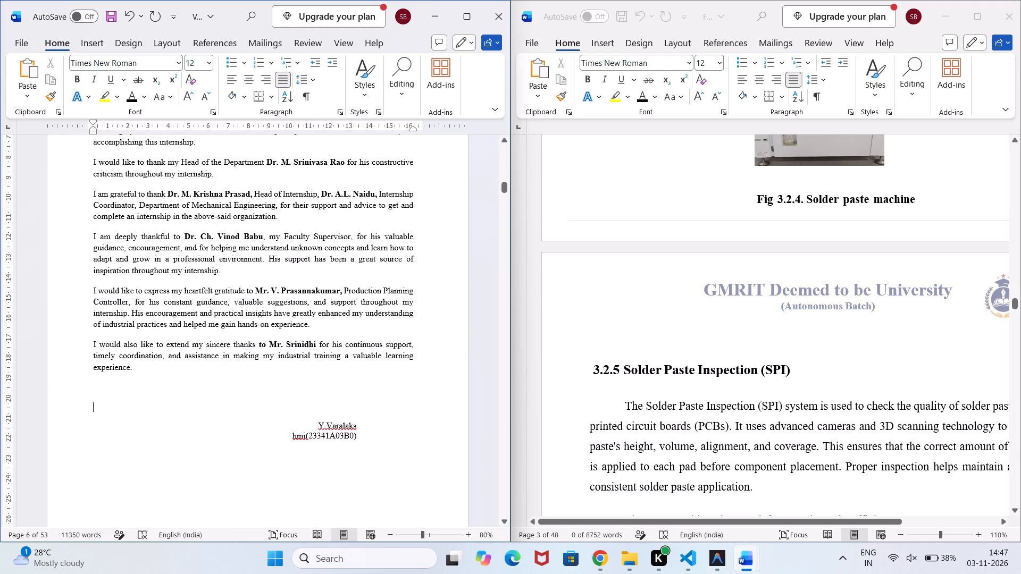
{"action": "left_click", "coordinate": [320, 426]}
{"action": "key", "text": "BackSpace"}
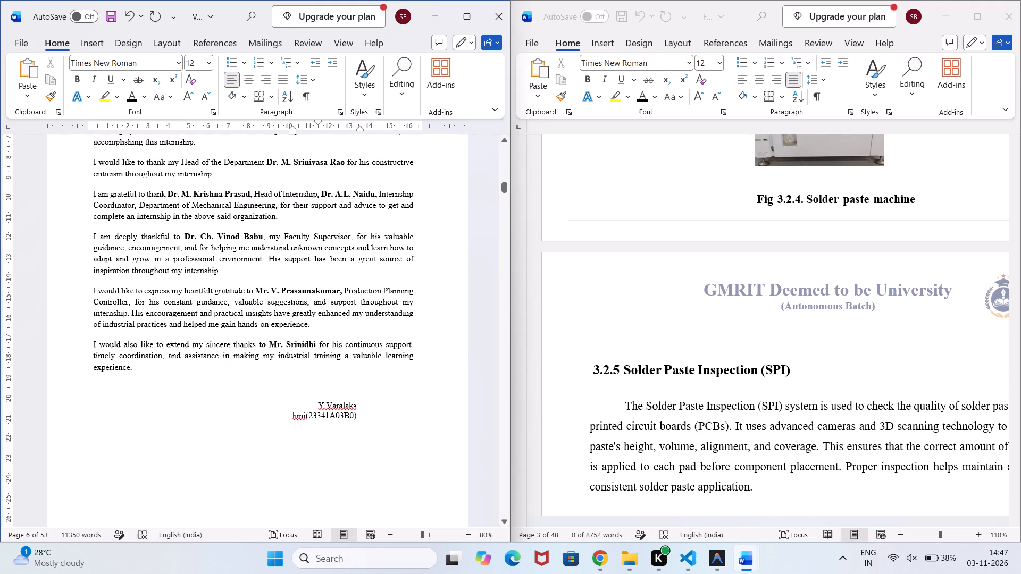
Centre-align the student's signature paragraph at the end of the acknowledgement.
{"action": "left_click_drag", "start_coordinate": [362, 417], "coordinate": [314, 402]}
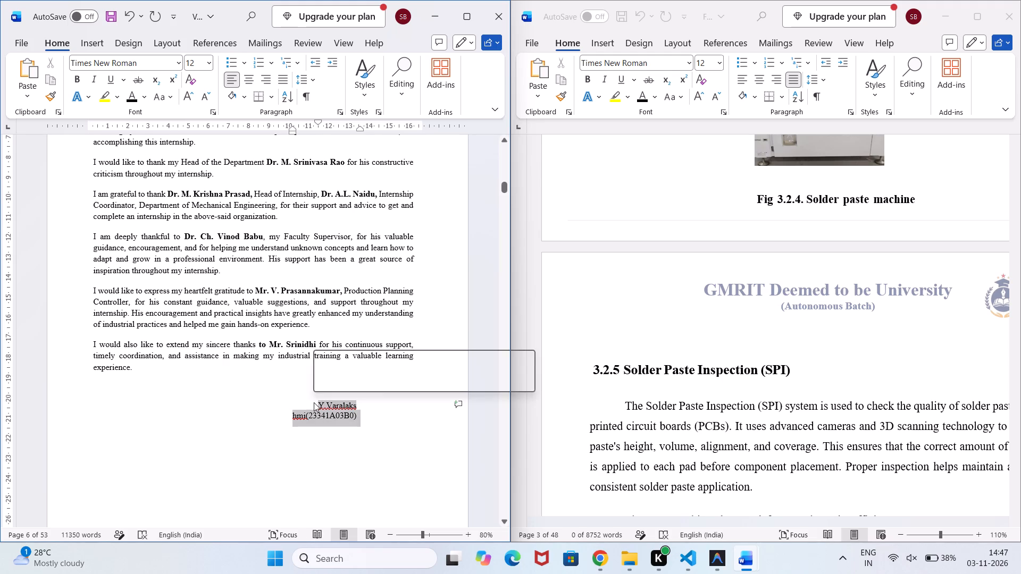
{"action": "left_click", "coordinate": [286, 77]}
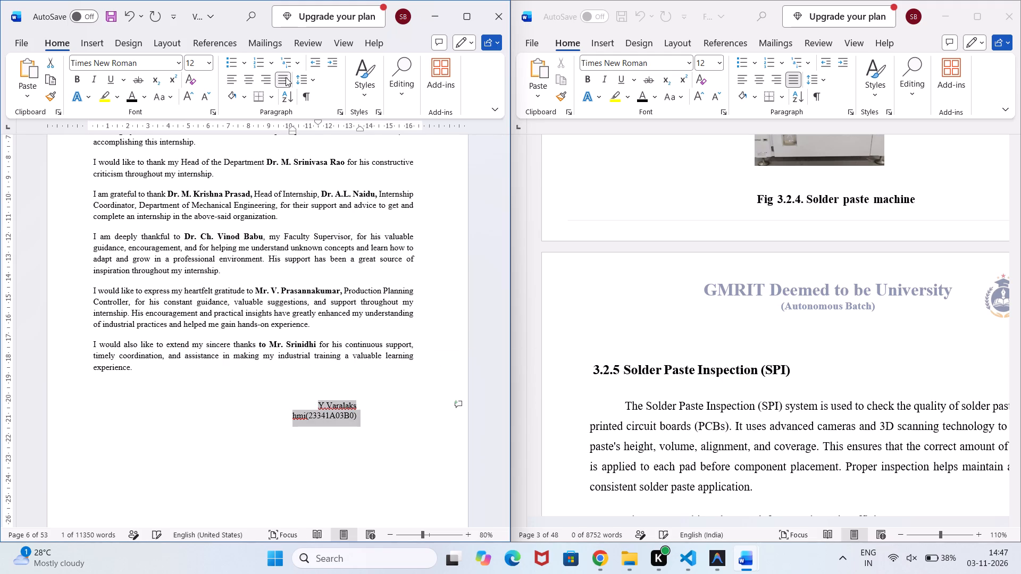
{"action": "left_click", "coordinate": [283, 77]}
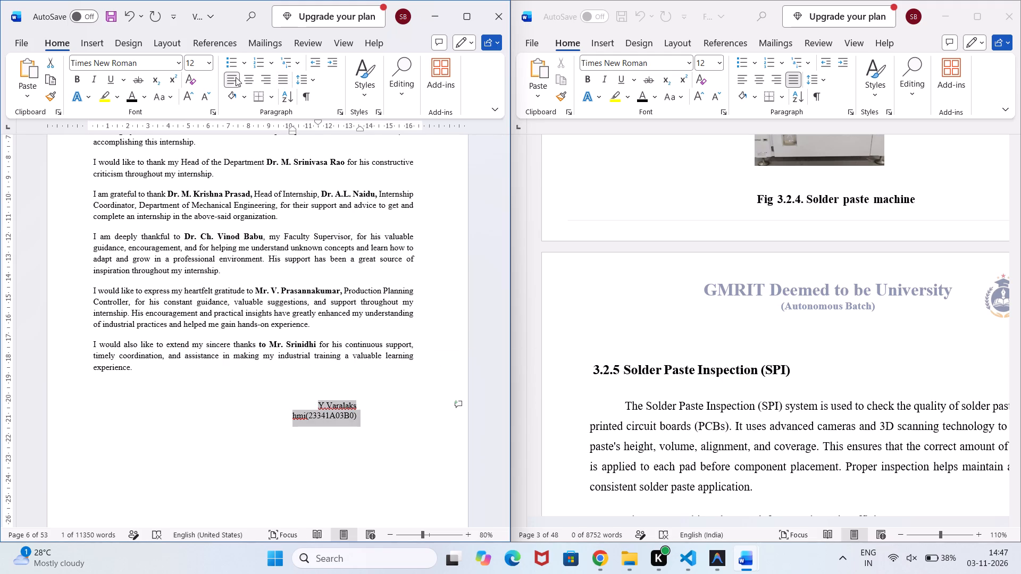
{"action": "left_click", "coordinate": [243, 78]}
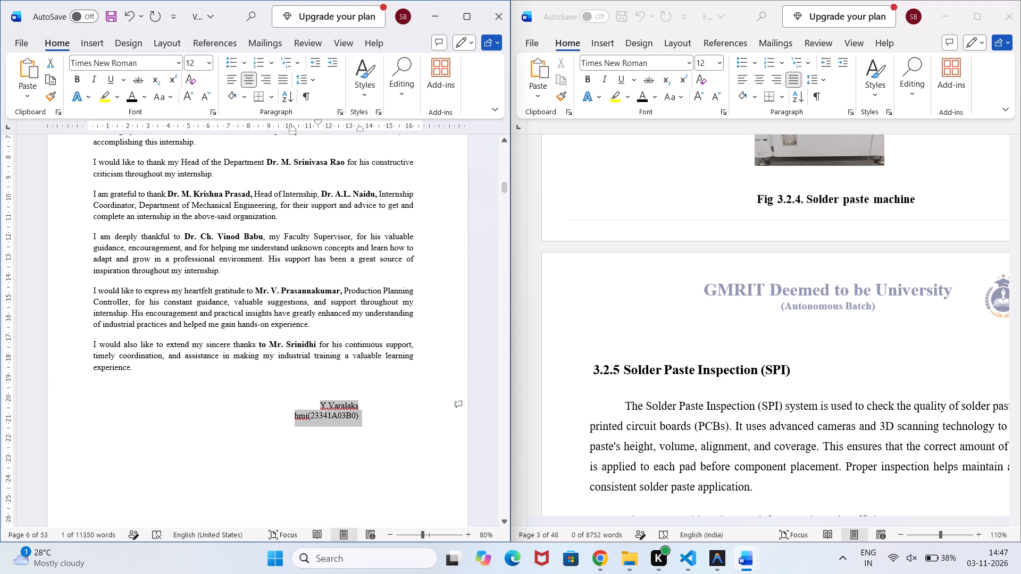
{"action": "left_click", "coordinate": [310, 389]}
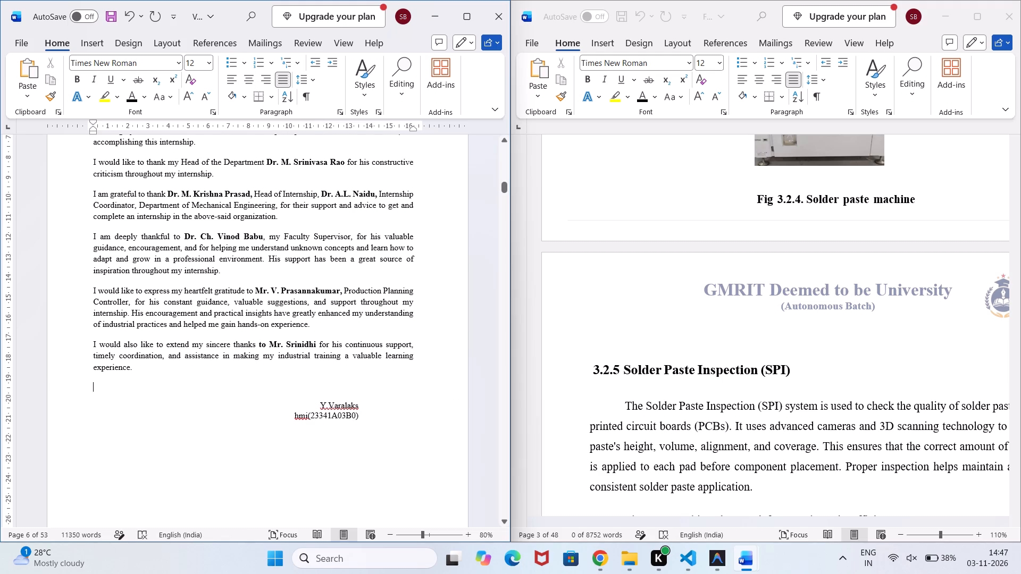
Remove the signature line's first-line and left indents, and copy the whole line with the student's name and roll number.
{"action": "left_click", "coordinate": [320, 406]}
{"action": "key", "text": "BackSpace"}
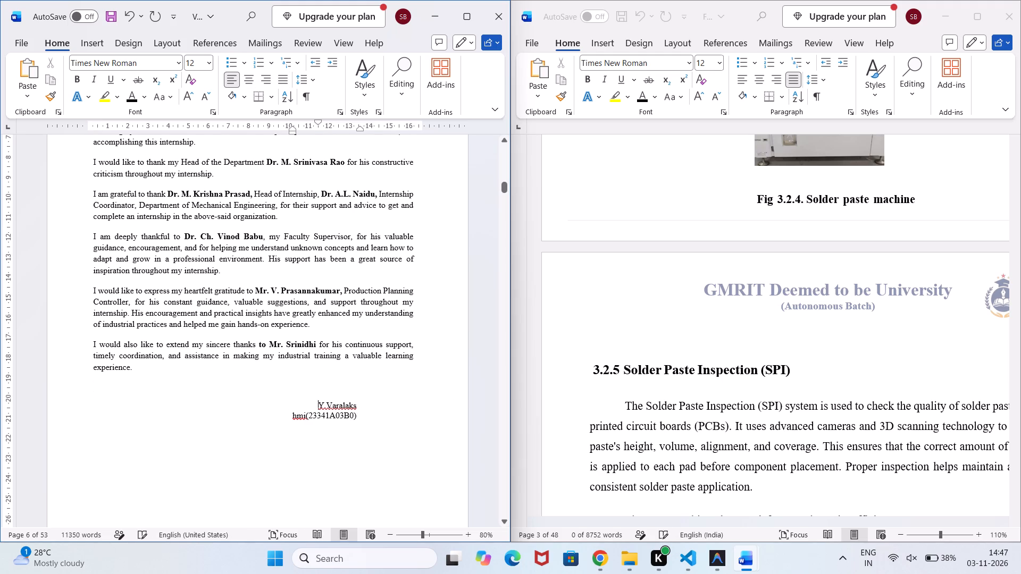
{"action": "key", "text": "BackSpace"}
{"action": "key", "text": "BackSpace"}
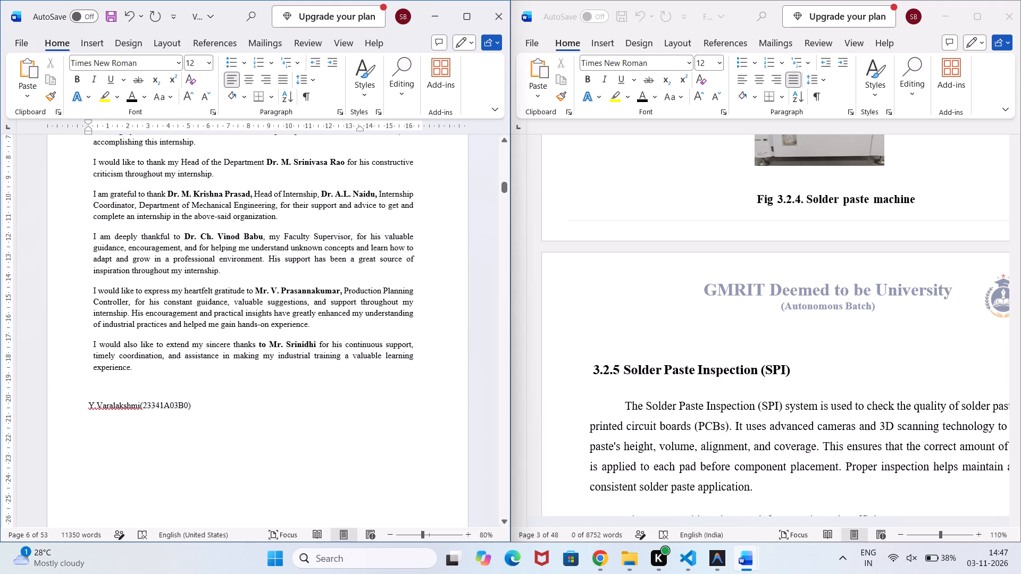
{"action": "left_click_drag", "start_coordinate": [194, 404], "coordinate": [88, 407]}
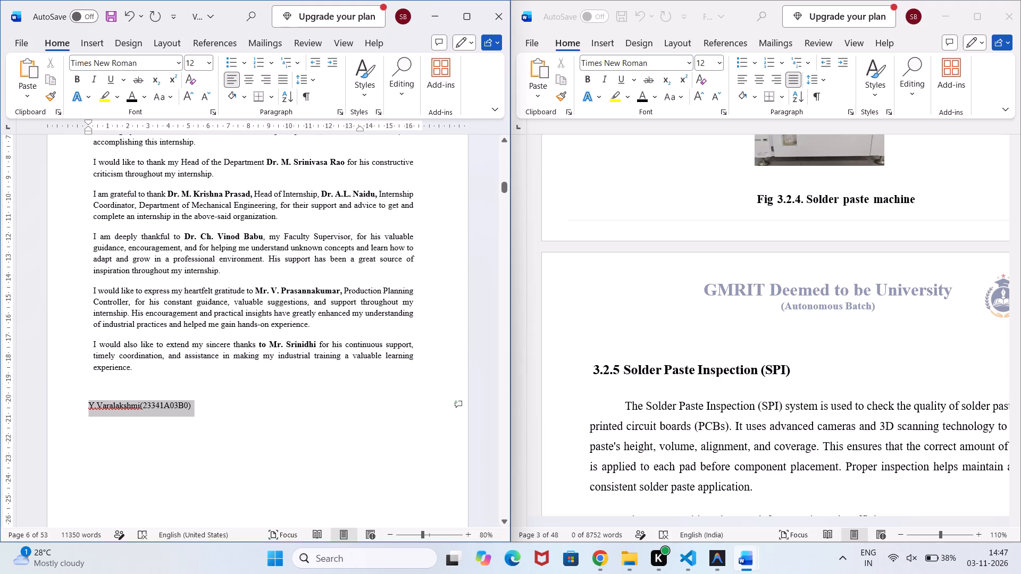
{"action": "left_click_drag", "start_coordinate": [88, 407], "coordinate": [87, 407]}
{"action": "key", "text": "ctrl+c"}
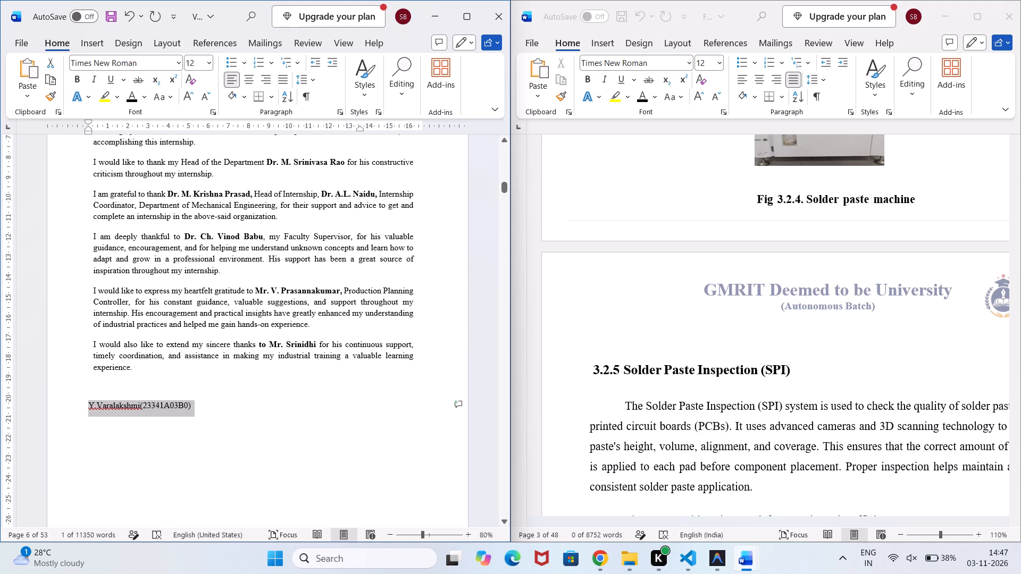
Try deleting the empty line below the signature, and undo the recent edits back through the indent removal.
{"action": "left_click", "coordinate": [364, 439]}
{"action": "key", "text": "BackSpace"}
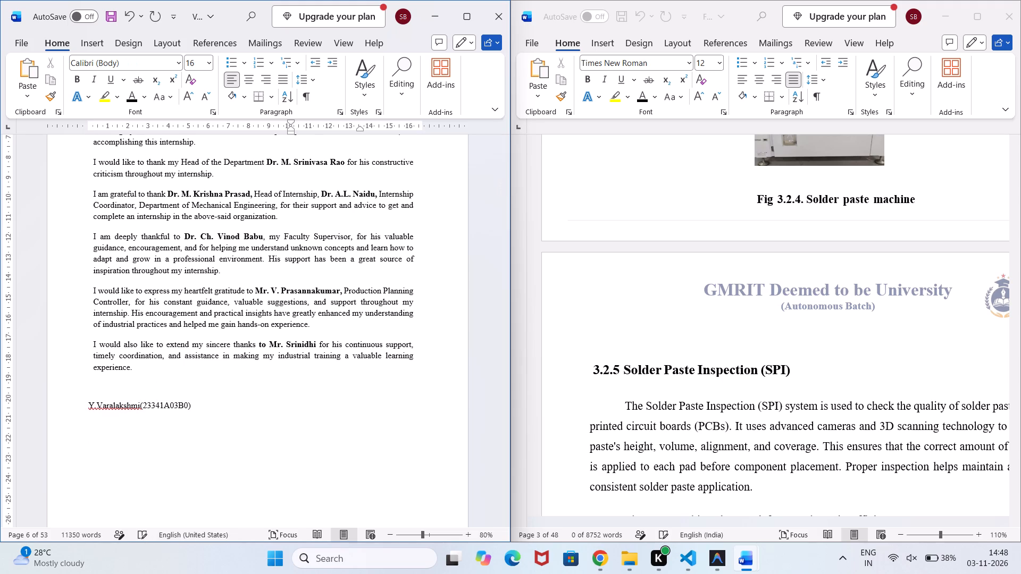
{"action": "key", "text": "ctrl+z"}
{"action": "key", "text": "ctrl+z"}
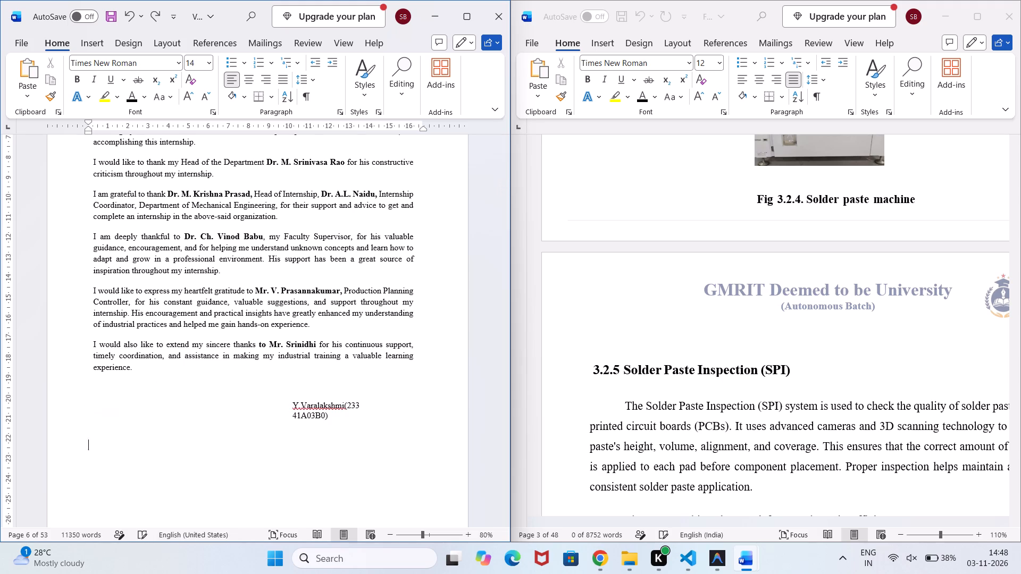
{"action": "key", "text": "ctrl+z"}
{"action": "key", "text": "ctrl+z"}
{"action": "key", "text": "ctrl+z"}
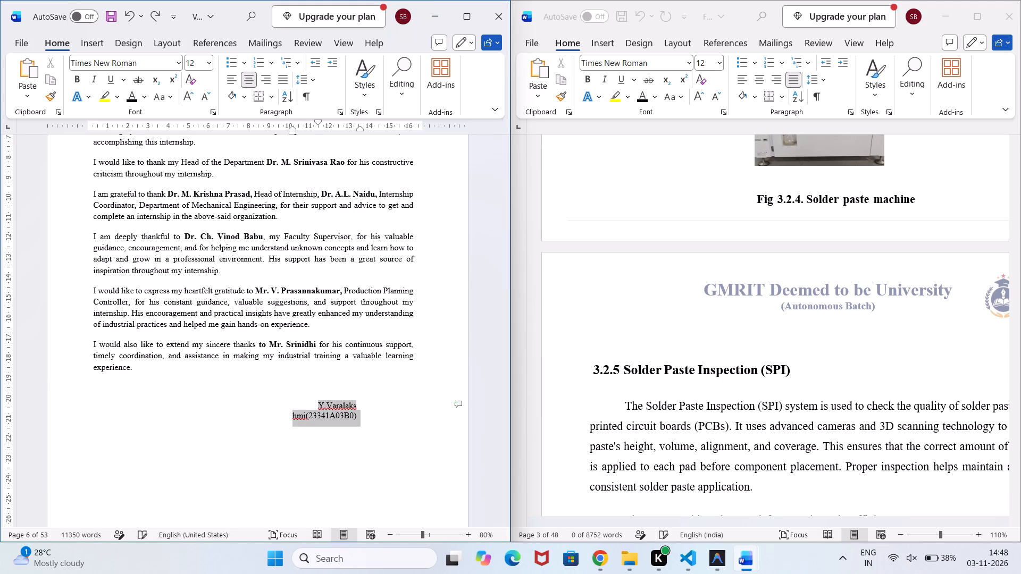
Replace the indented signature text with the copied unindented signature line.
{"action": "key", "text": "BackSpace"}
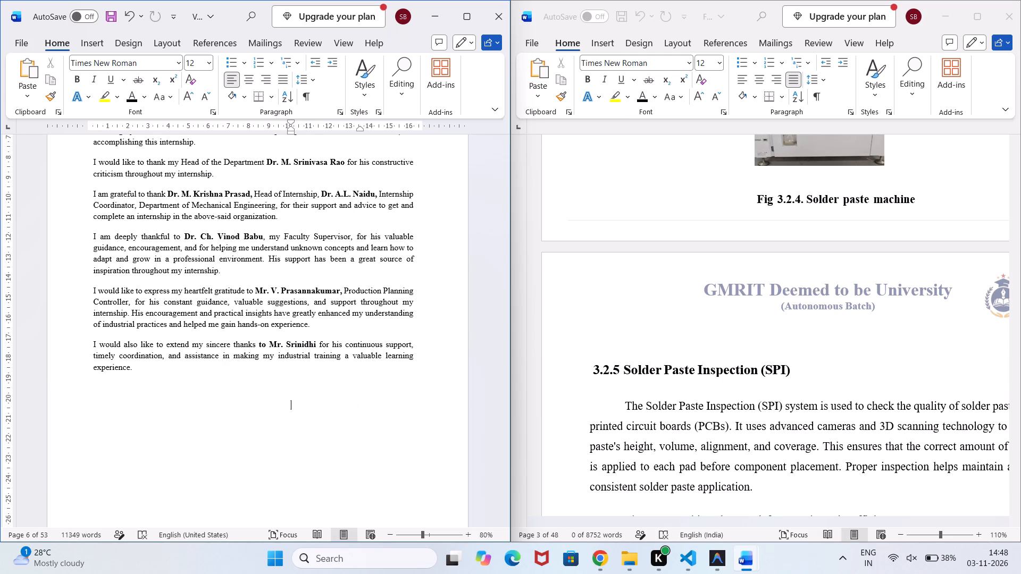
{"action": "key", "text": "ctrl+v"}
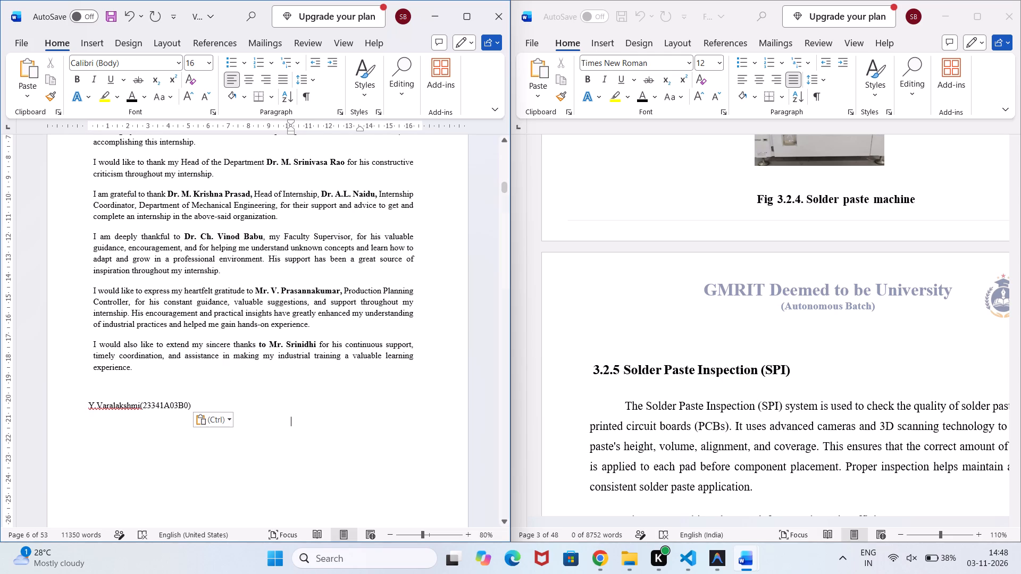
Indent the signature line to a first-line indent of about 10.2 cm and a left indent of about 8.9 cm.
{"action": "left_click", "coordinate": [86, 402]}
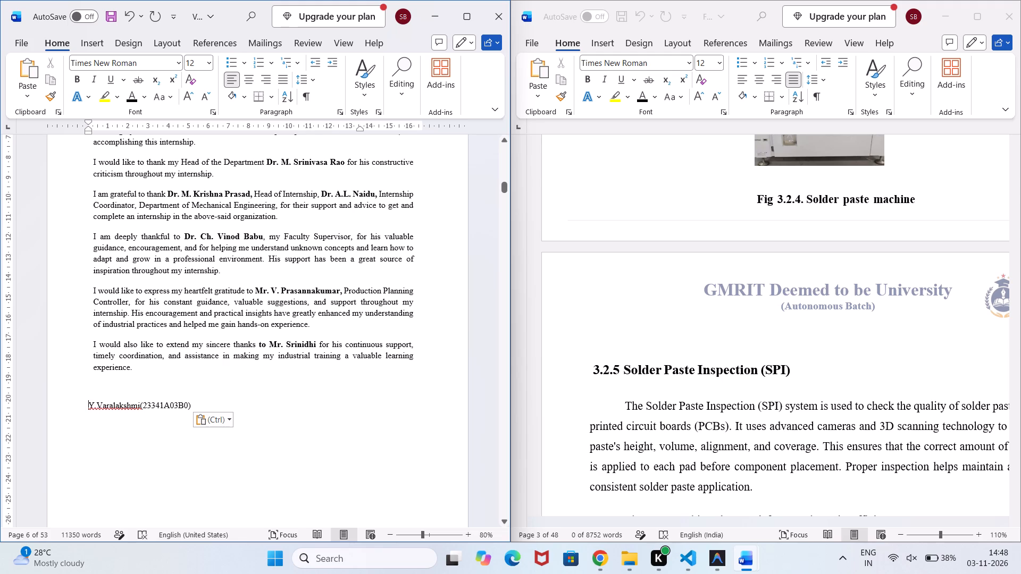
{"action": "key", "text": "Tab"}
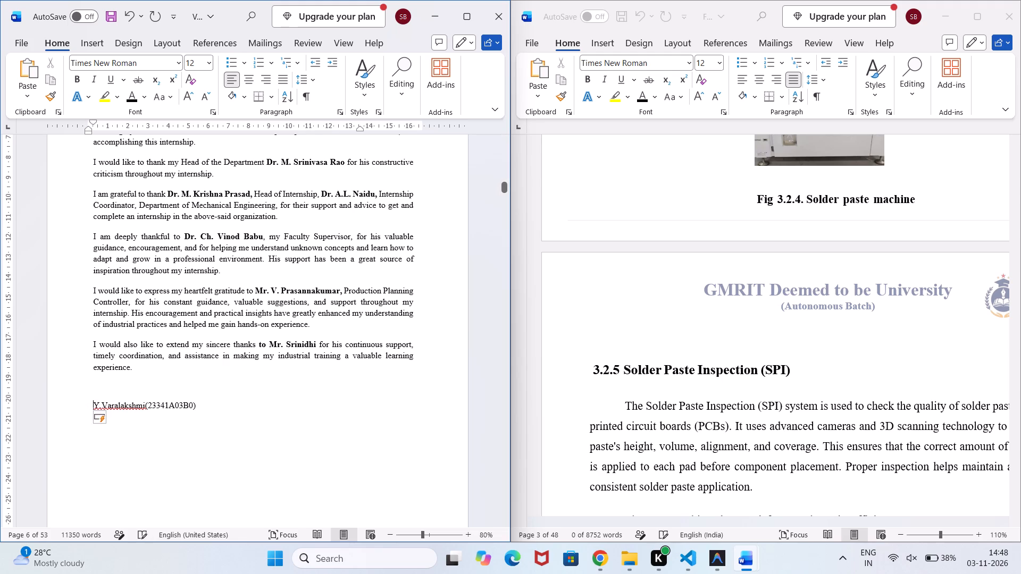
{"action": "key", "text": "Tab"}
{"action": "key", "text": "Tab"}
{"action": "key", "text": "Tab"}
{"action": "key", "text": "Tab"}
{"action": "key", "text": "Tab"}
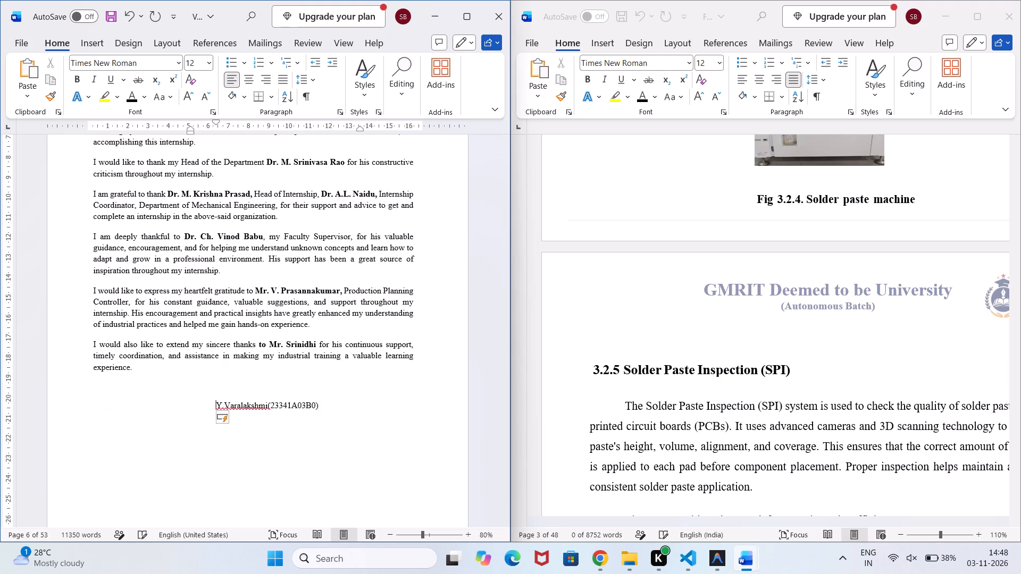
{"action": "key", "text": "Tab"}
{"action": "key", "text": "Tab"}
{"action": "key", "text": "Tab"}
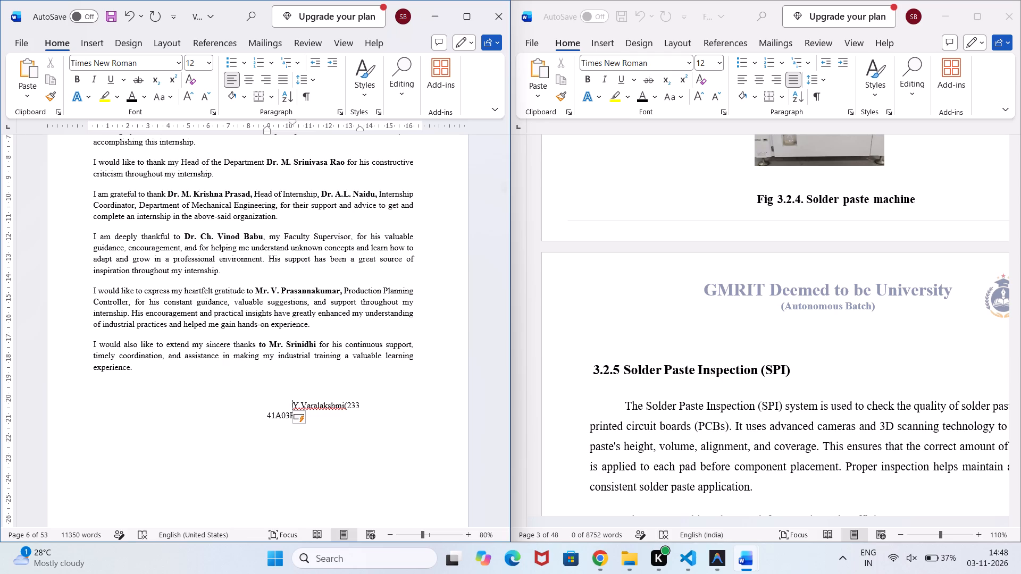
Extend the signature paragraph's right edge to about the 16.5 cm ruler mark.
{"action": "left_click_drag", "start_coordinate": [312, 420], "coordinate": [284, 413]}
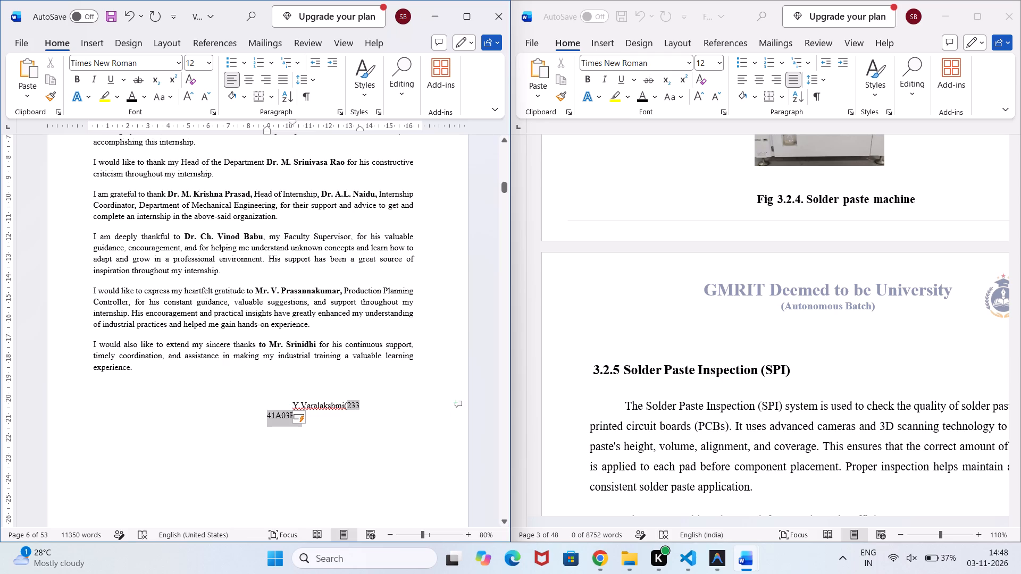
{"action": "left_click_drag", "start_coordinate": [284, 413], "coordinate": [282, 408]}
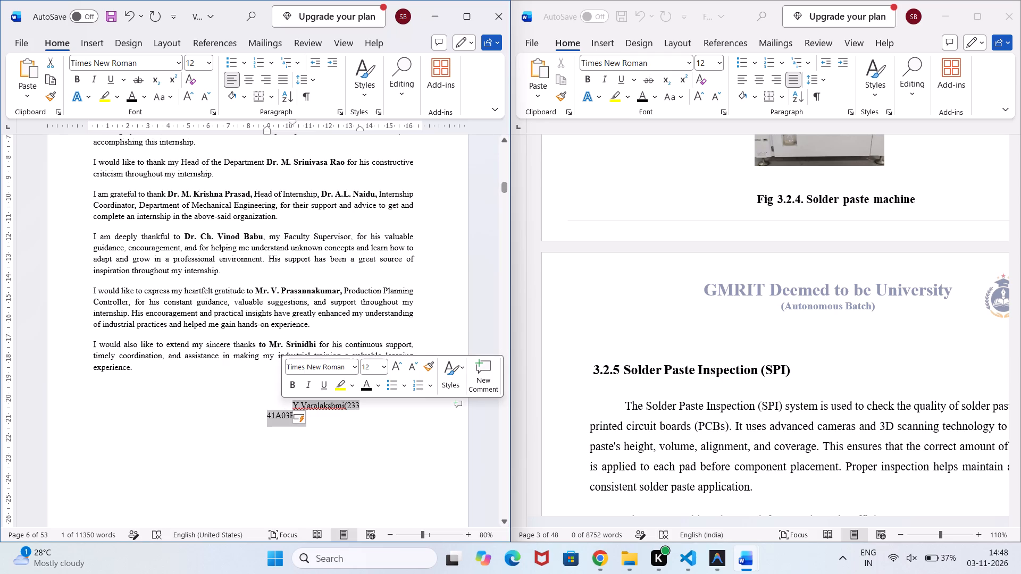
{"action": "left_click_drag", "start_coordinate": [360, 129], "coordinate": [367, 128]}
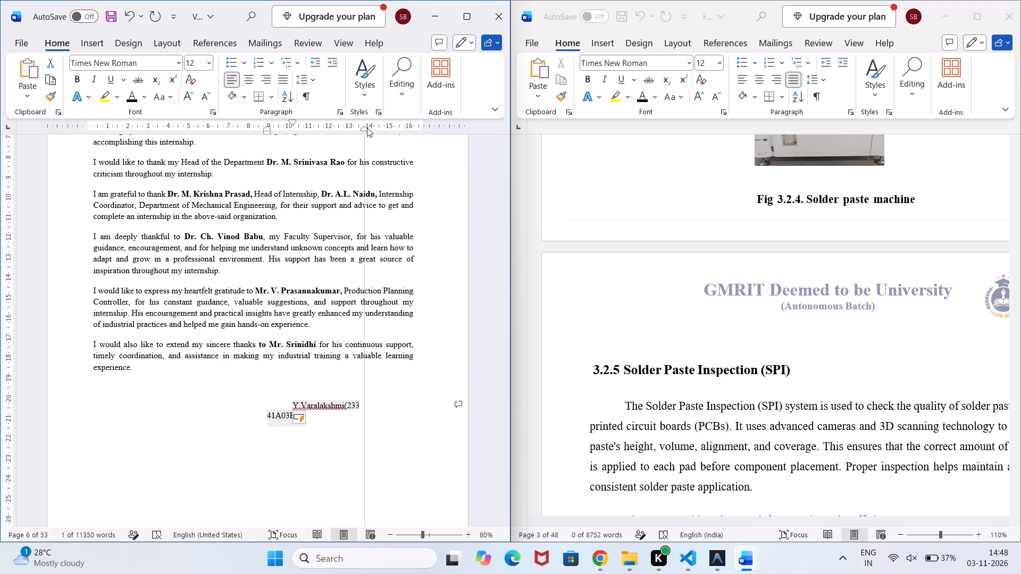
{"action": "left_click_drag", "start_coordinate": [367, 128], "coordinate": [406, 128]}
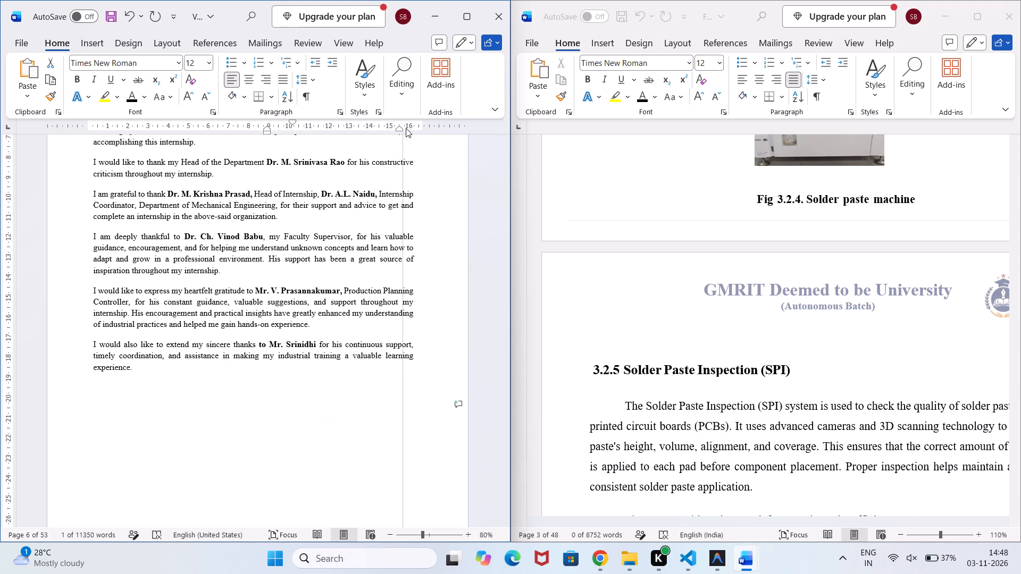
{"action": "left_click_drag", "start_coordinate": [406, 128], "coordinate": [419, 128]}
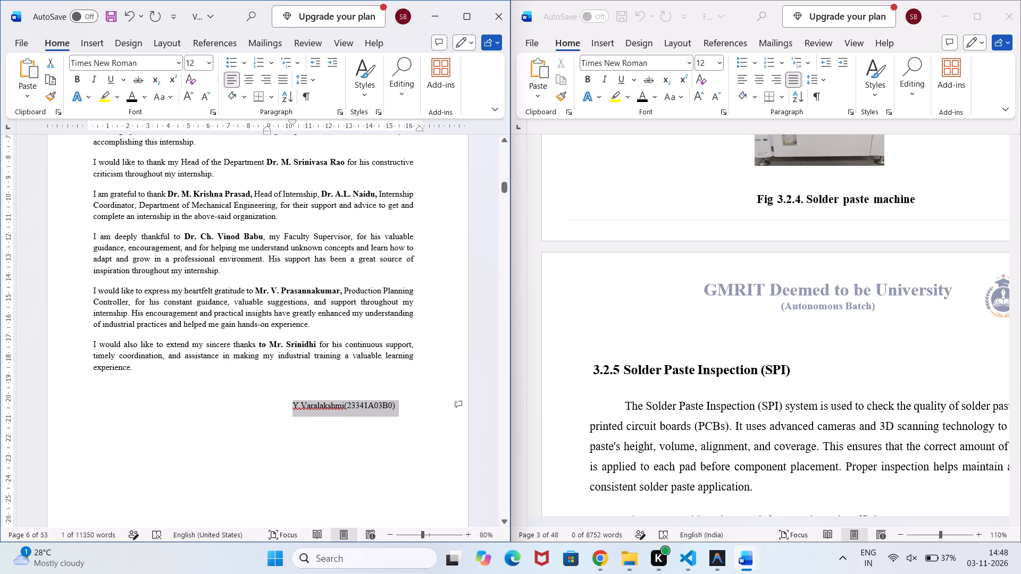
{"action": "left_click", "coordinate": [367, 374]}
Insert six spaces in front of the student's name in the signature line.
{"action": "left_click", "coordinate": [292, 405]}
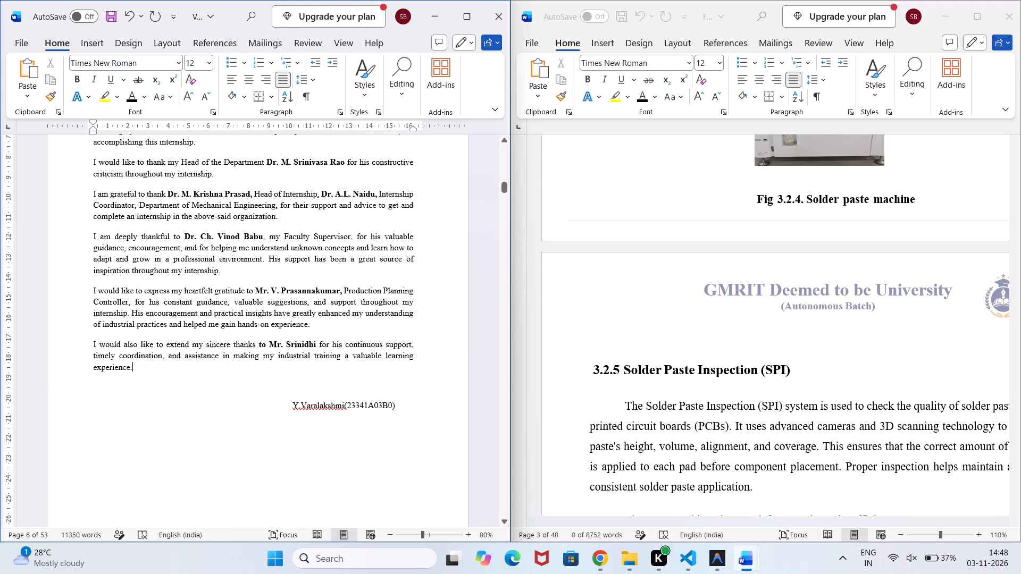
{"action": "key", "text": "space"}
{"action": "key", "text": "space"}
{"action": "key", "text": "space"}
{"action": "key", "text": "space"}
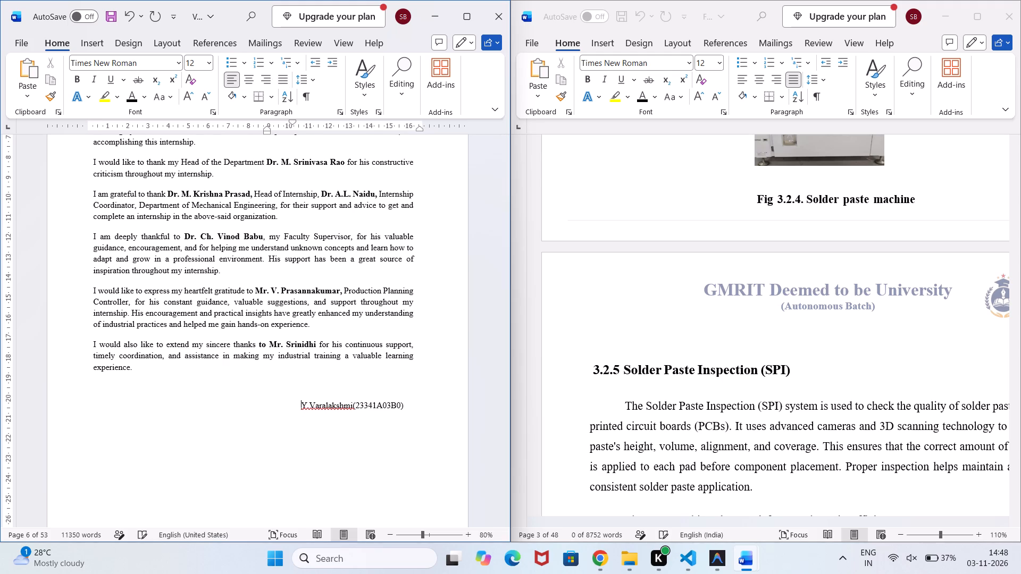
{"action": "key", "text": "space"}
{"action": "key", "text": "space"}
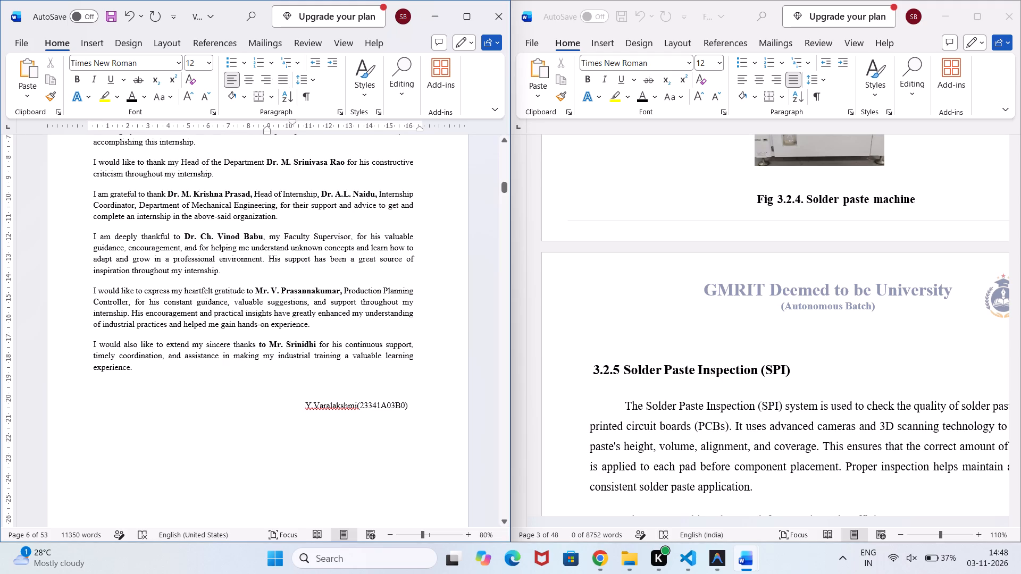
{"action": "left_click", "coordinate": [337, 450]}
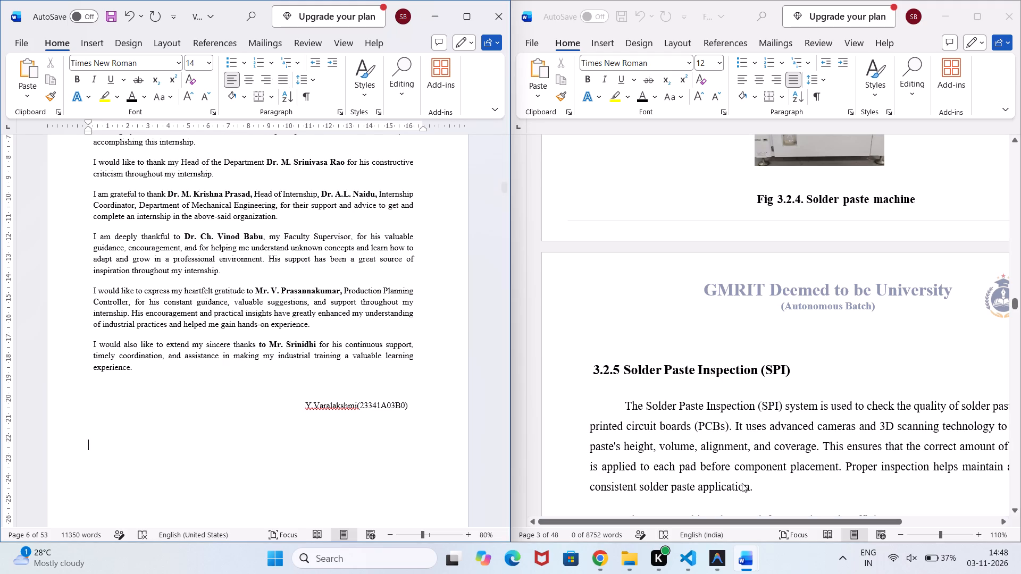
In the other report's acknowledgement, copy the roll number from the line below the student's name and delete it there.
{"action": "scroll", "coordinate": [890, 395], "scroll_direction": "up", "scroll_amount": 11}
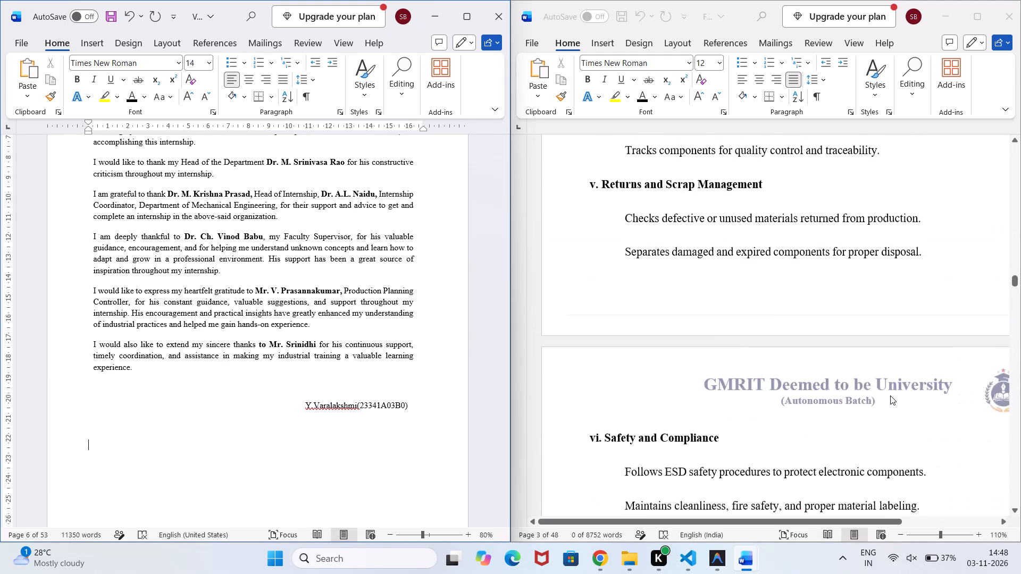
{"action": "scroll", "coordinate": [890, 395], "scroll_direction": "up", "scroll_amount": 13}
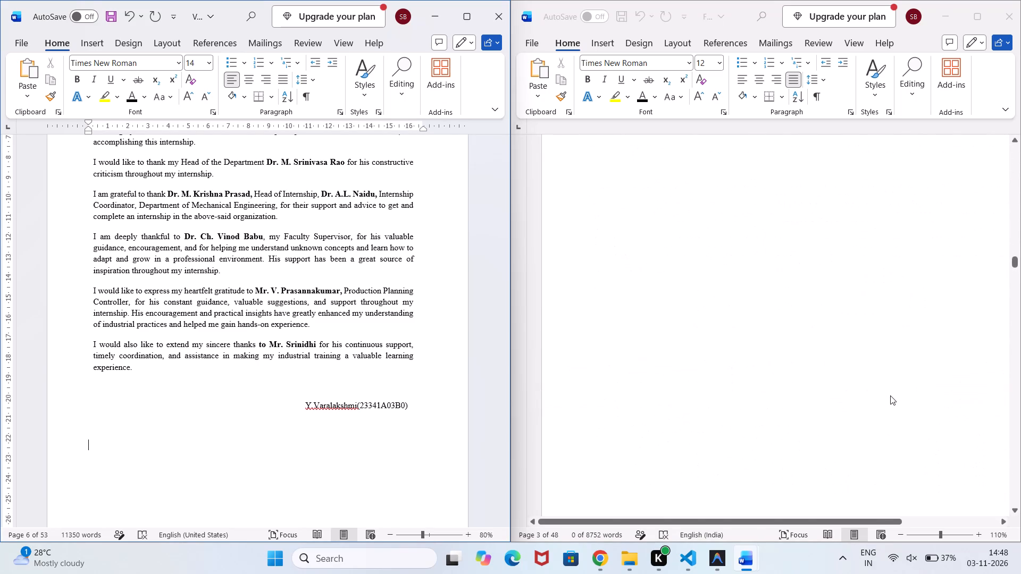
{"action": "scroll", "coordinate": [890, 395], "scroll_direction": "up", "scroll_amount": 2}
{"action": "scroll", "coordinate": [890, 395], "scroll_direction": "left", "scroll_amount": 1}
{"action": "scroll", "coordinate": [890, 395], "scroll_direction": "down", "scroll_amount": 2, "text": "ctrl"}
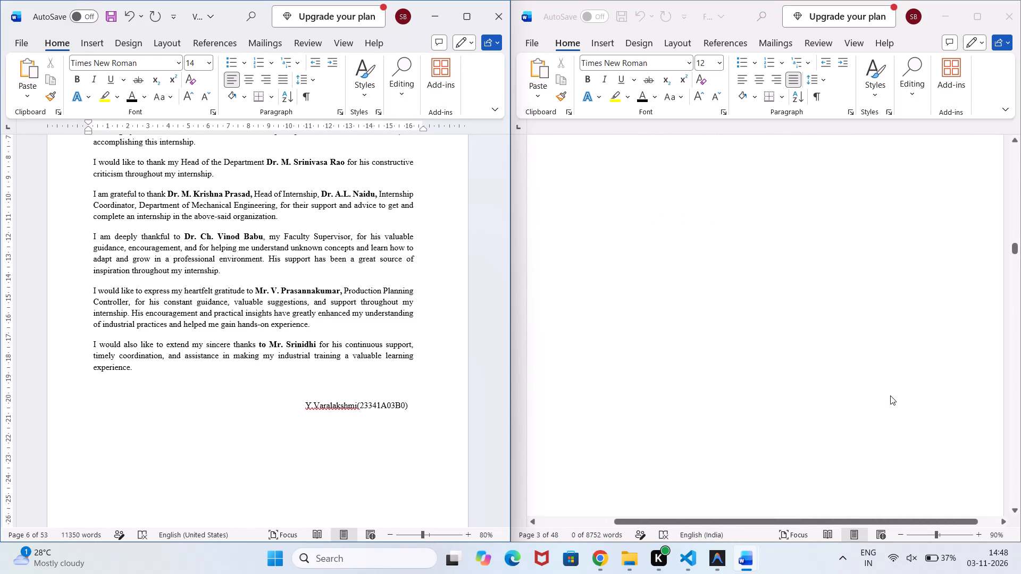
{"action": "scroll", "coordinate": [850, 374], "scroll_direction": "up", "scroll_amount": 15}
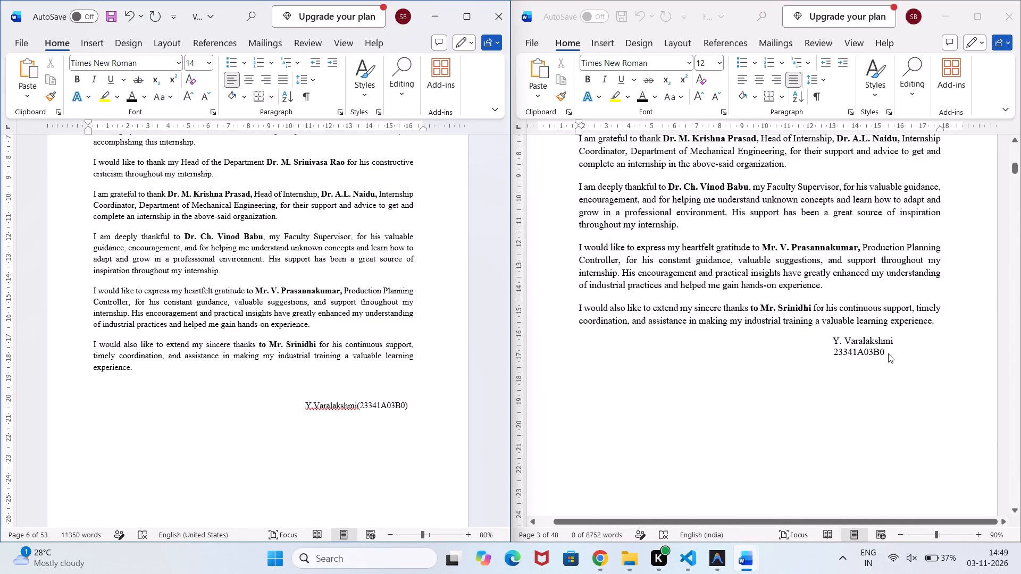
{"action": "left_click", "coordinate": [889, 353]}
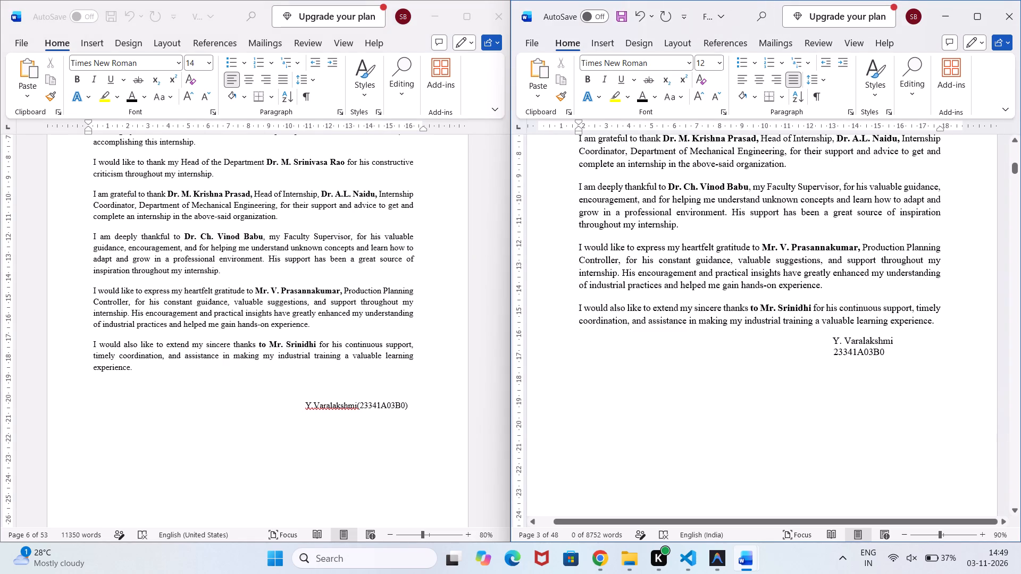
{"action": "left_click_drag", "start_coordinate": [887, 352], "coordinate": [852, 354]}
{"action": "key", "text": "ctrl+c"}
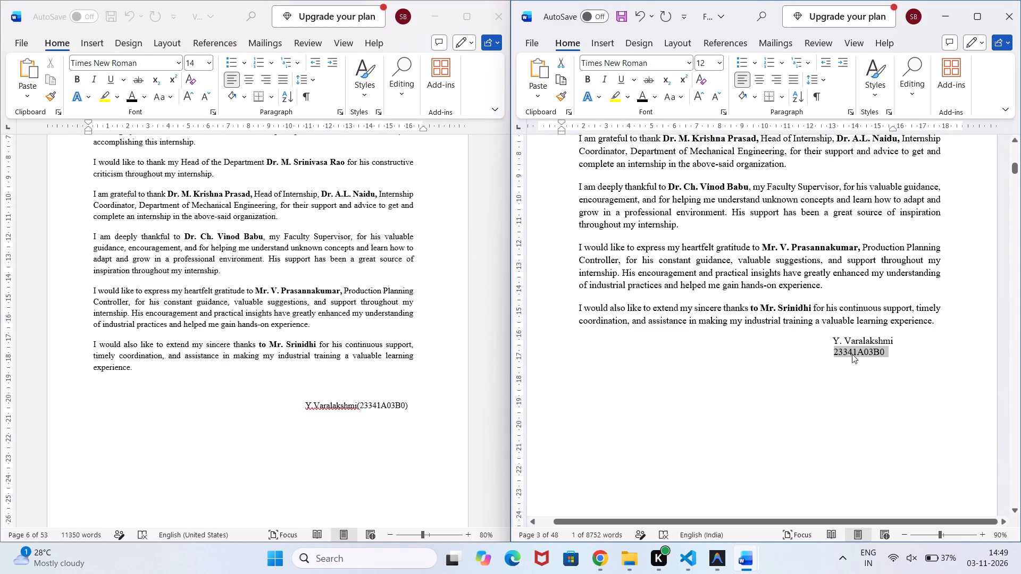
{"action": "key", "text": "BackSpace"}
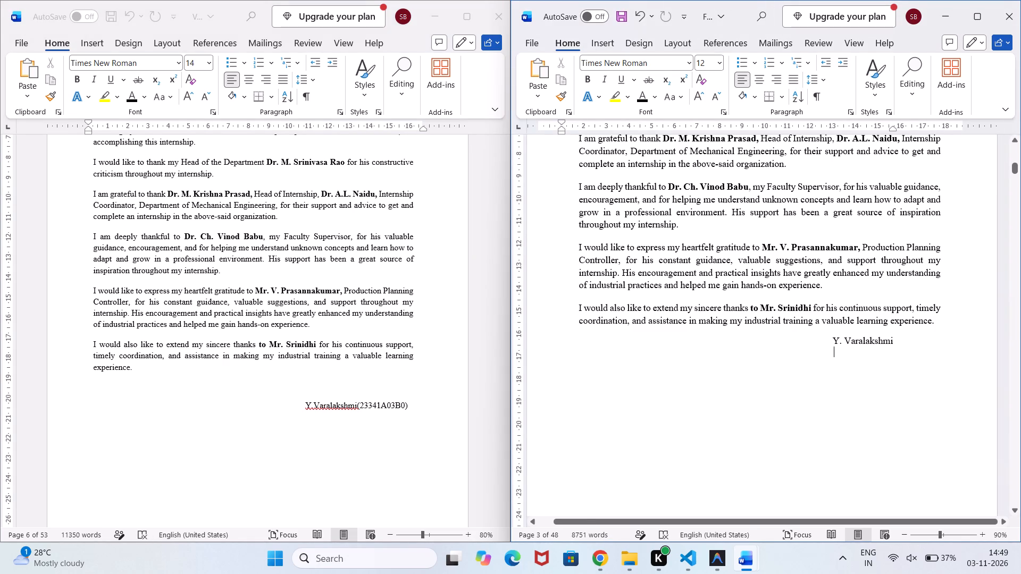
Append the copied roll number in brackets directly after the student's name, leaving no stray bracket on the line below.
{"action": "left_click", "coordinate": [893, 341]}
{"action": "key", "text": "shift+parenleft"}
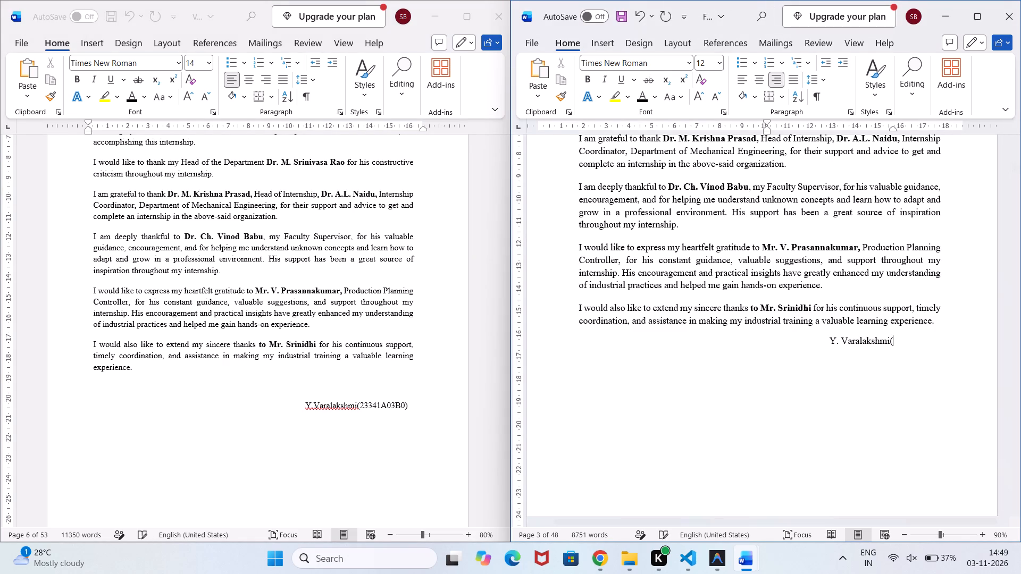
{"action": "key", "text": "ctrl+v"}
{"action": "key", "text": "shift+parenright"}
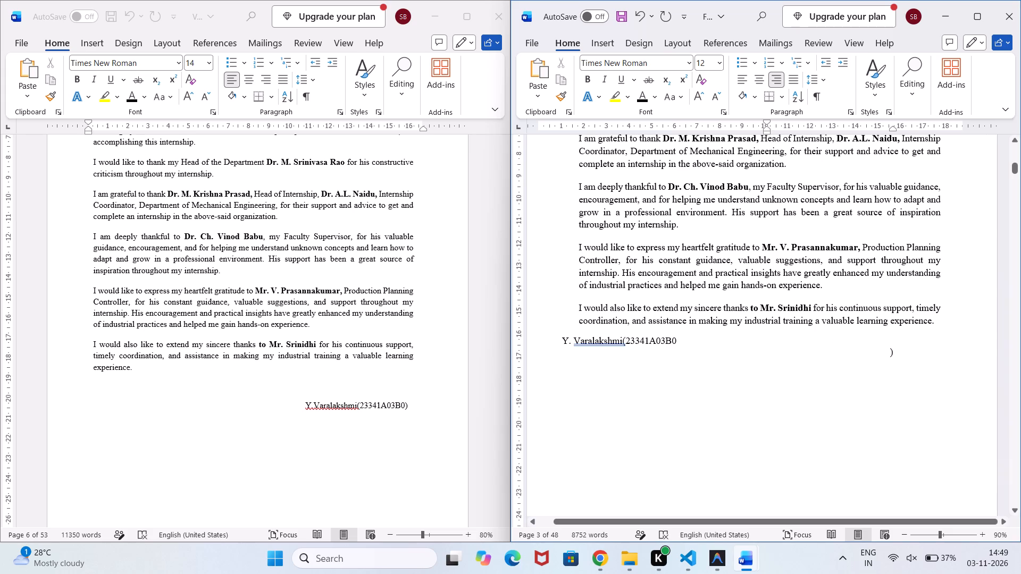
{"action": "left_click", "coordinate": [680, 338]}
{"action": "key", "text": "shift+parenright"}
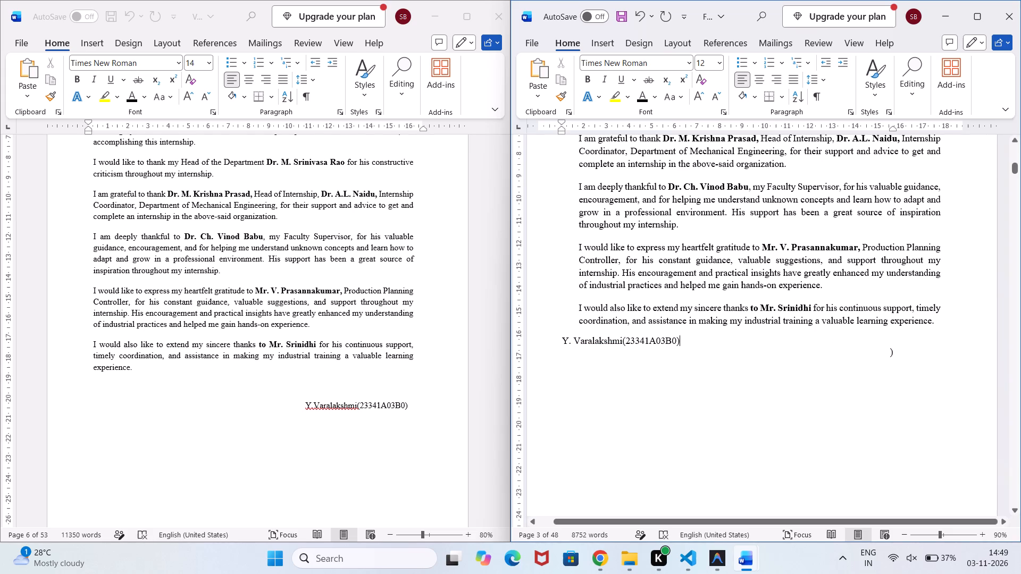
{"action": "left_click", "coordinate": [897, 356]}
{"action": "key", "text": "BackSpace"}
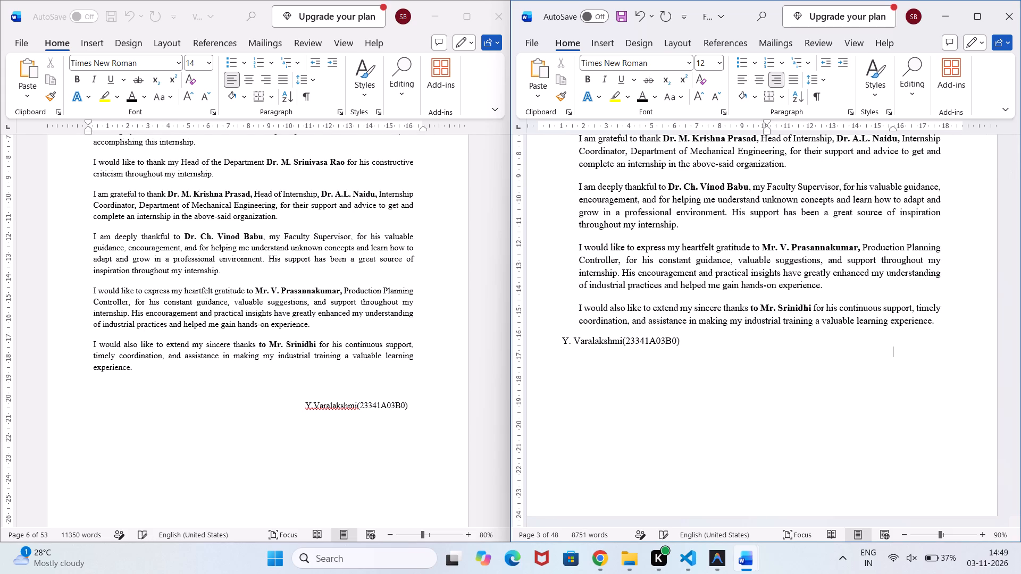
Insert a blank line between the last acknowledgement paragraph and the signature line.
{"action": "left_click", "coordinate": [565, 323]}
{"action": "left_click", "coordinate": [948, 323]}
{"action": "key", "text": "Return"}
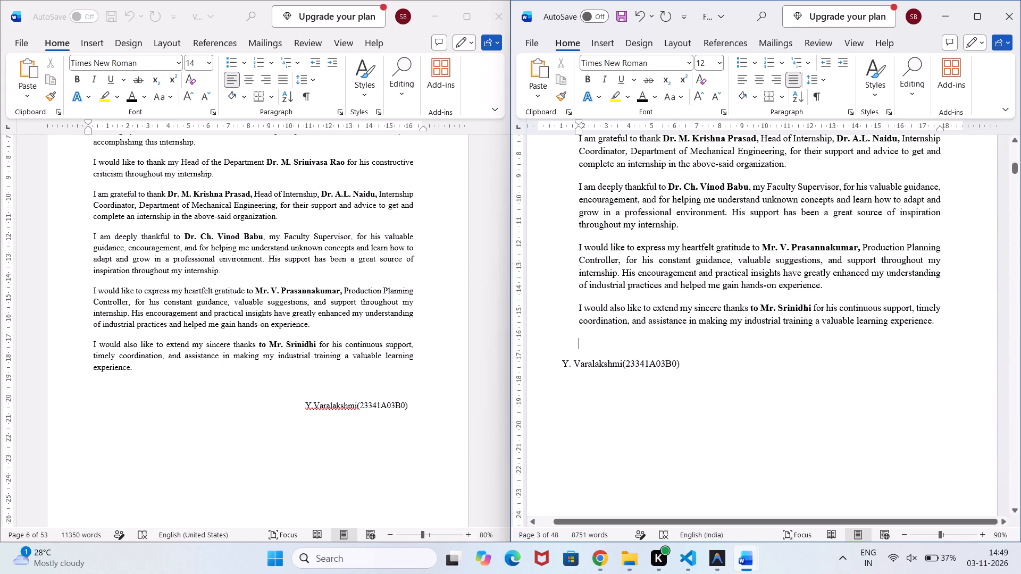
Indent the signature line to a left indent at about the 10.5 cm ruler mark, with its first-line indent moved farther toward the right margin.
{"action": "left_click", "coordinate": [563, 364]}
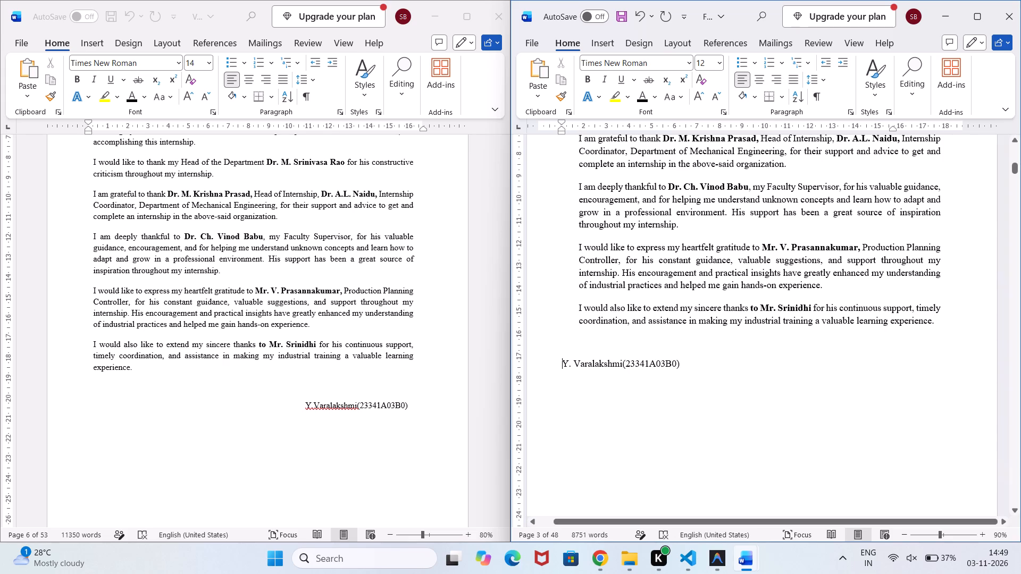
{"action": "key", "text": "Tab"}
{"action": "key", "text": "Tab"}
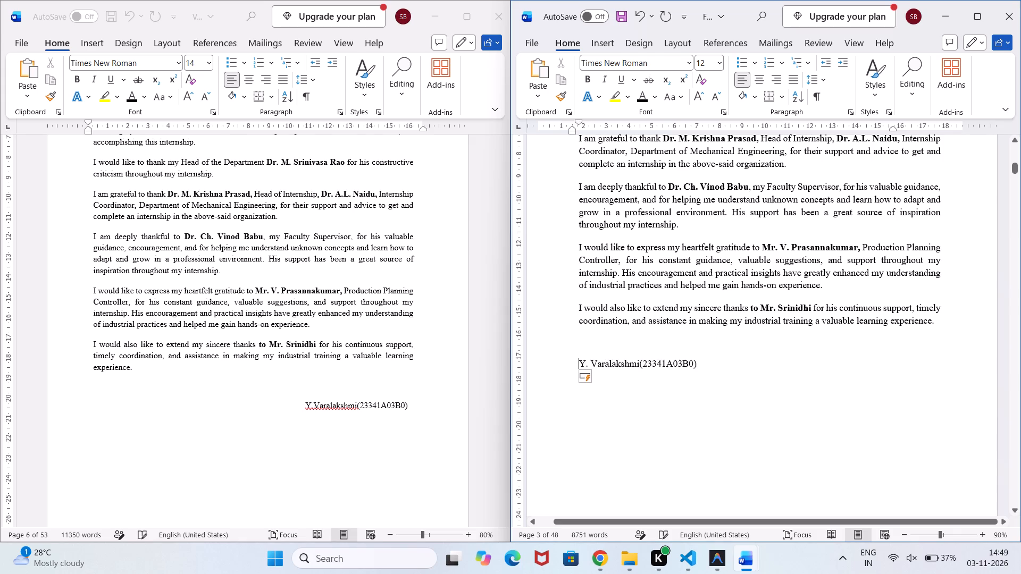
{"action": "key", "text": "Tab"}
{"action": "key", "text": "Tab"}
{"action": "key", "text": "Tab"}
{"action": "key", "text": "Tab"}
{"action": "key", "text": "Tab"}
{"action": "key", "text": "Tab"}
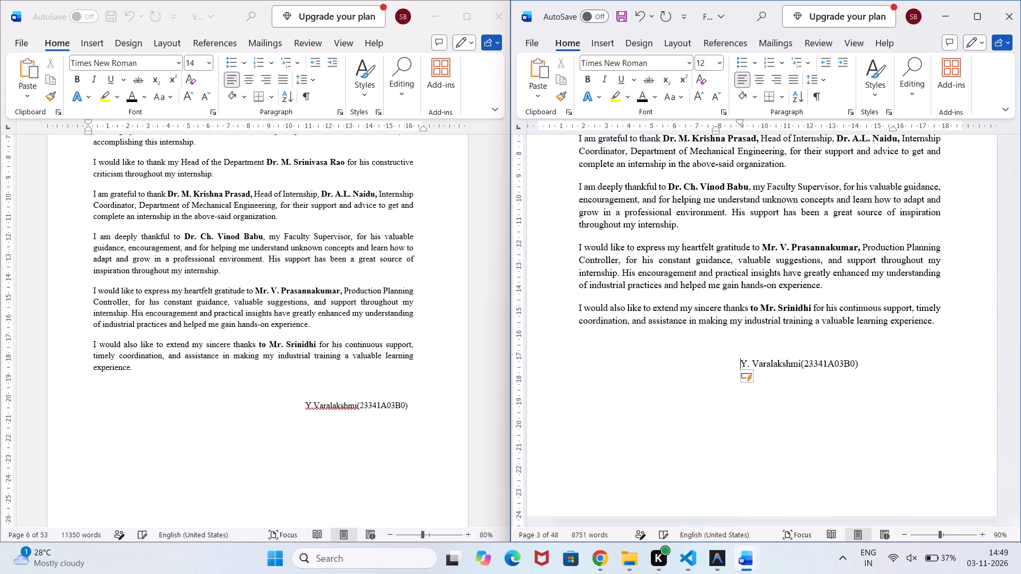
{"action": "key", "text": "Tab"}
{"action": "key", "text": "Tab"}
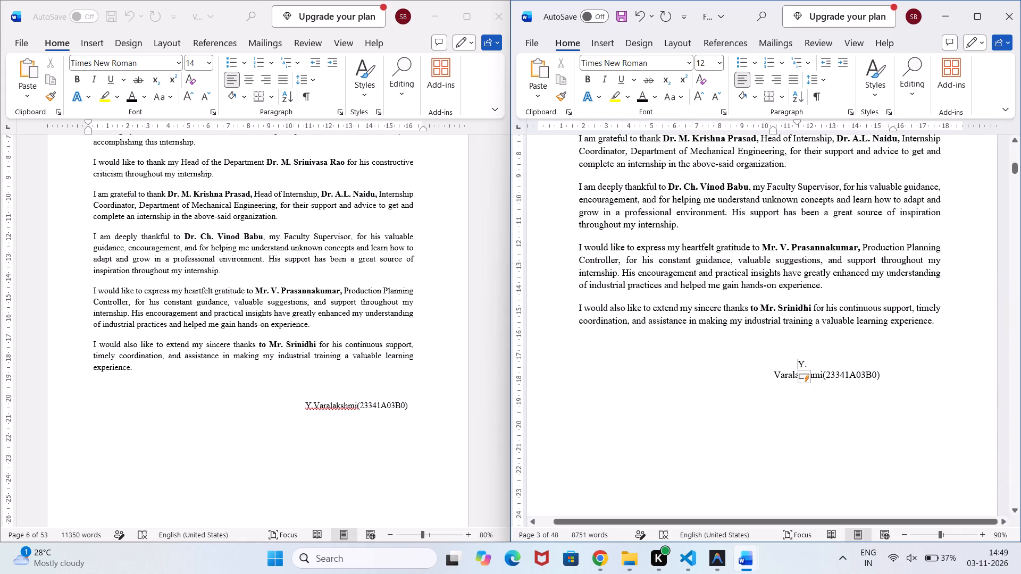
{"action": "left_click_drag", "start_coordinate": [798, 121], "coordinate": [839, 113]}
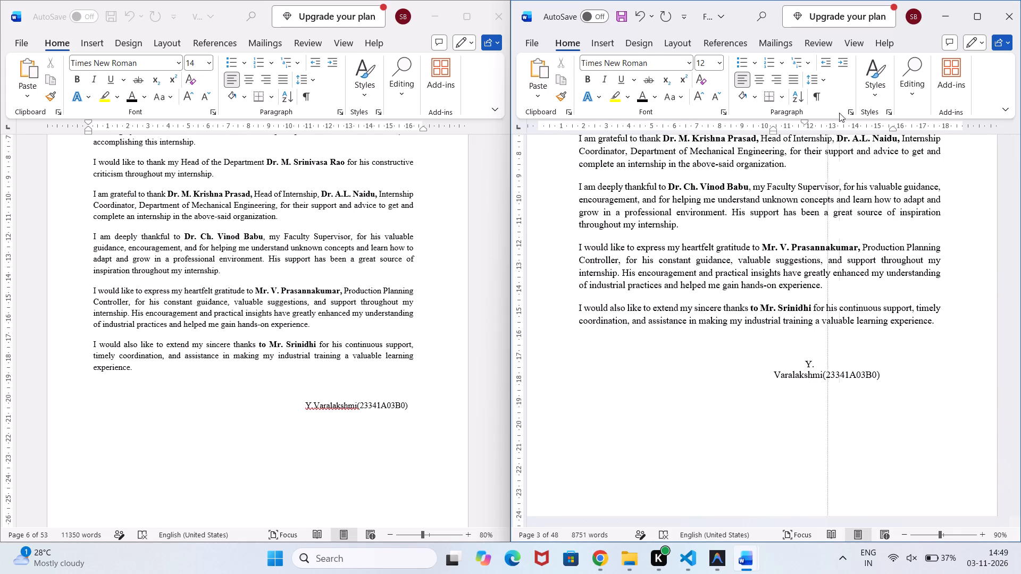
Set the signature line's first-line indent to about the 10 cm ruler mark and extend its right indent to the body text's right edge.
{"action": "left_click_drag", "start_coordinate": [839, 113], "coordinate": [850, 125]}
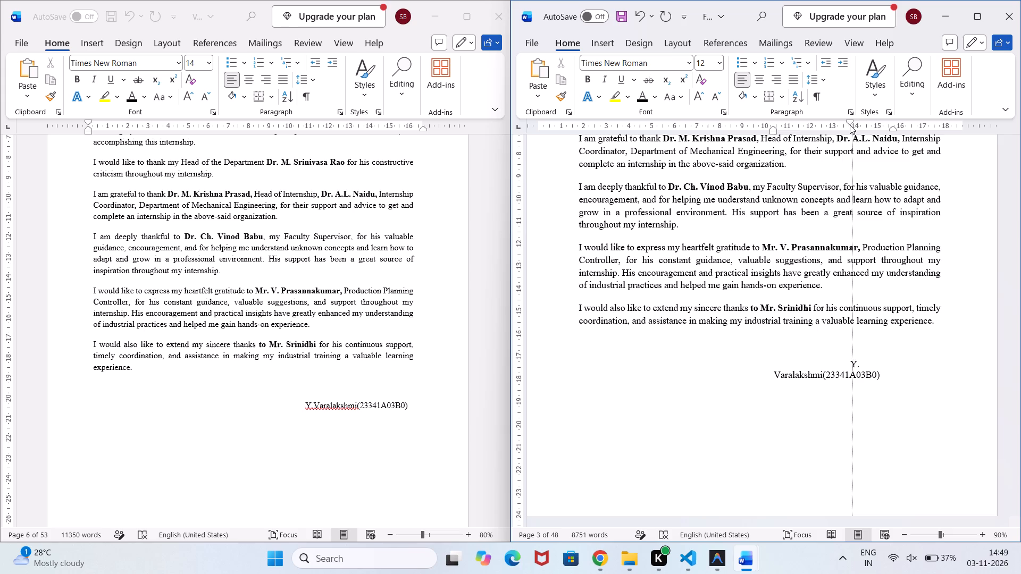
{"action": "left_click_drag", "start_coordinate": [850, 125], "coordinate": [767, 146]}
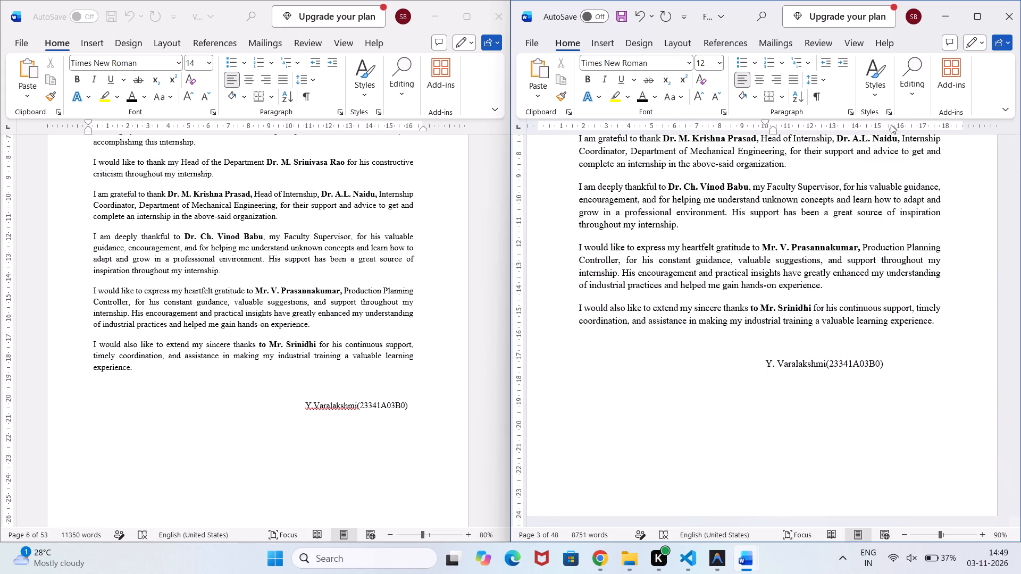
{"action": "left_click_drag", "start_coordinate": [893, 129], "coordinate": [939, 126]}
{"action": "left_click_drag", "start_coordinate": [939, 126], "coordinate": [941, 126]}
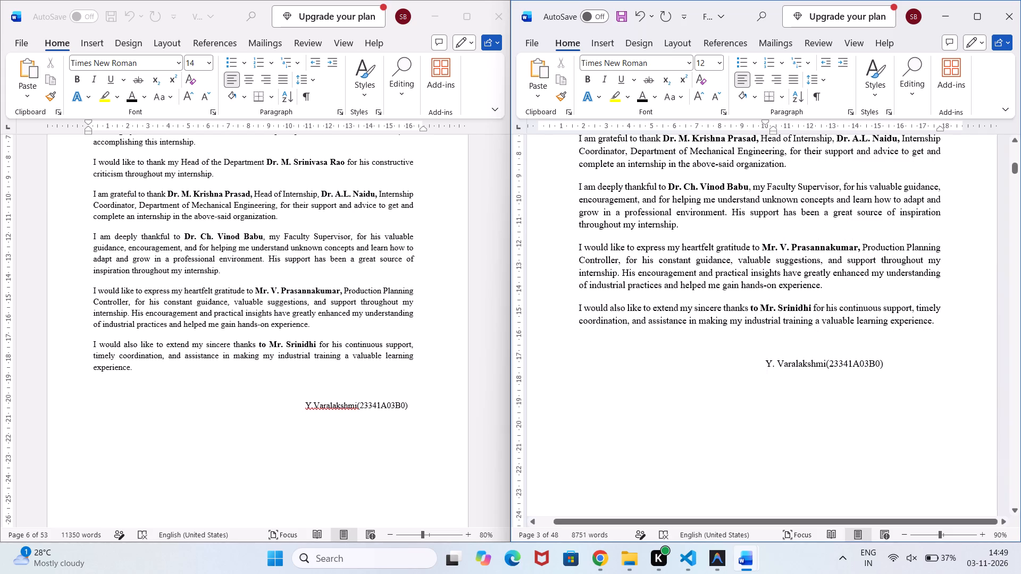
Insert 20 spaces before the student's name in the signature line so it sits near the right edge of the body text.
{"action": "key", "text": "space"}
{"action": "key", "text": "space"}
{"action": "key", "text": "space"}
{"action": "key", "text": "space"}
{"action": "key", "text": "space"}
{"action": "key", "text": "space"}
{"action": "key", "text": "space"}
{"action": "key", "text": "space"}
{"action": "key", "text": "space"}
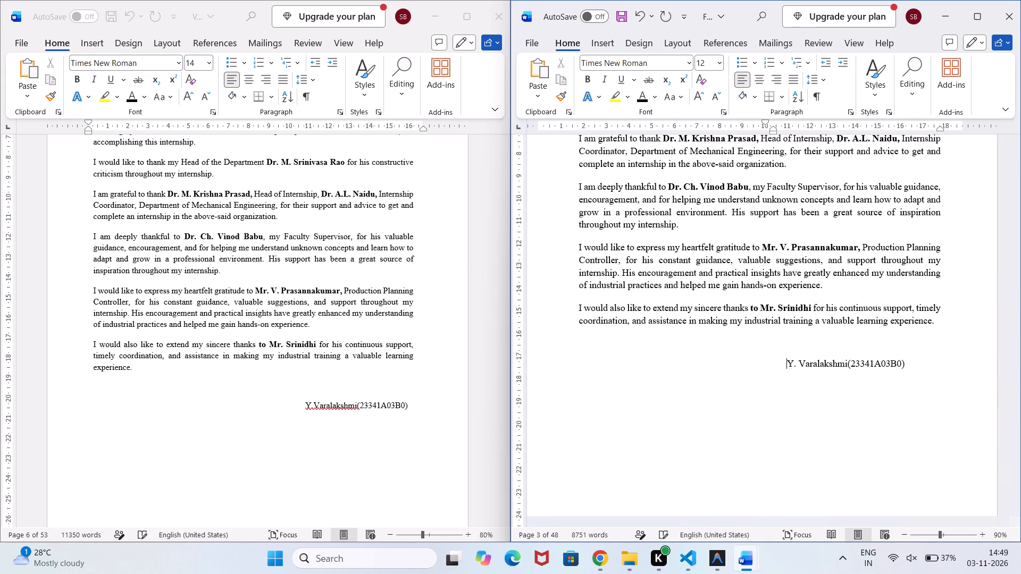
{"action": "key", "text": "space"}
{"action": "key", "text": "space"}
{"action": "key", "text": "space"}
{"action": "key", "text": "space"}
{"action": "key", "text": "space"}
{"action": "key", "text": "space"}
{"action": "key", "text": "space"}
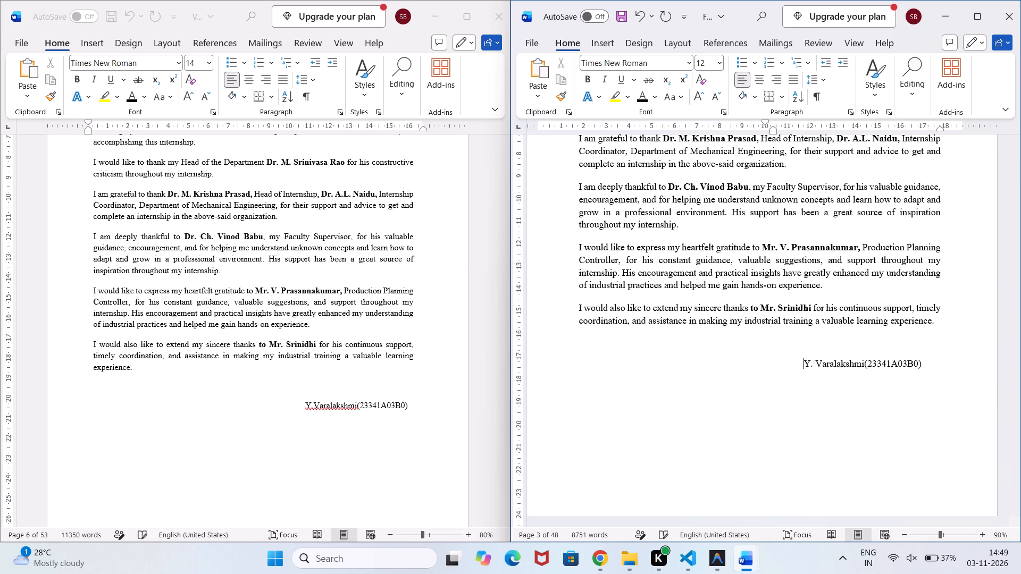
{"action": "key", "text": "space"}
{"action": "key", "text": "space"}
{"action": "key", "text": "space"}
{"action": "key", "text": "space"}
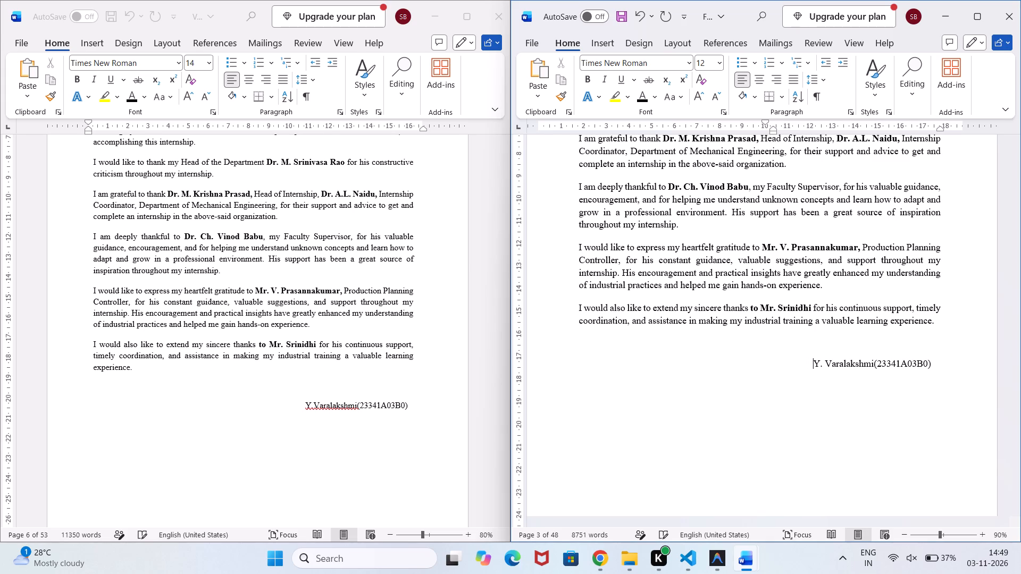
{"action": "scroll", "coordinate": [772, 382], "scroll_direction": "down", "scroll_amount": 1}
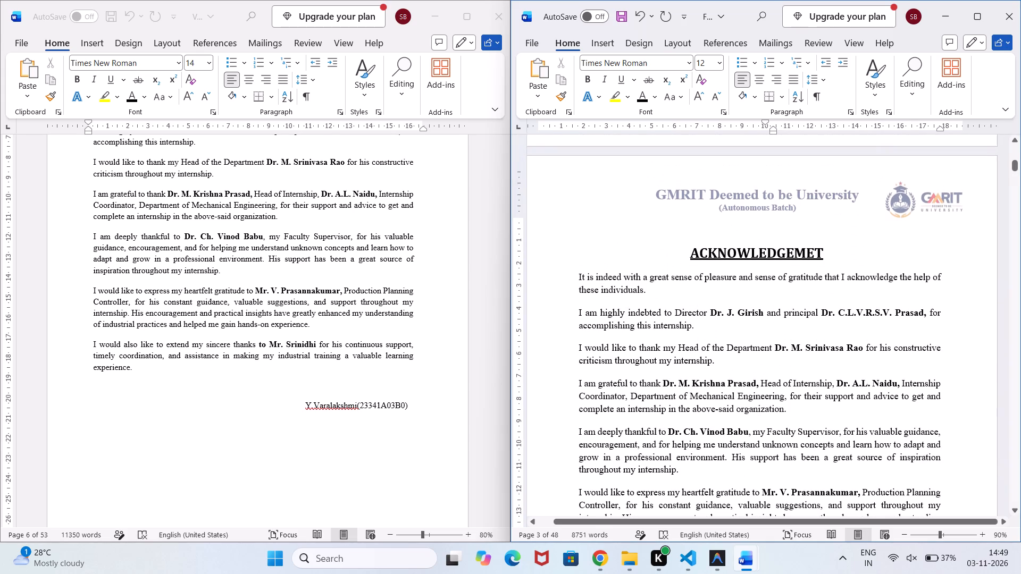
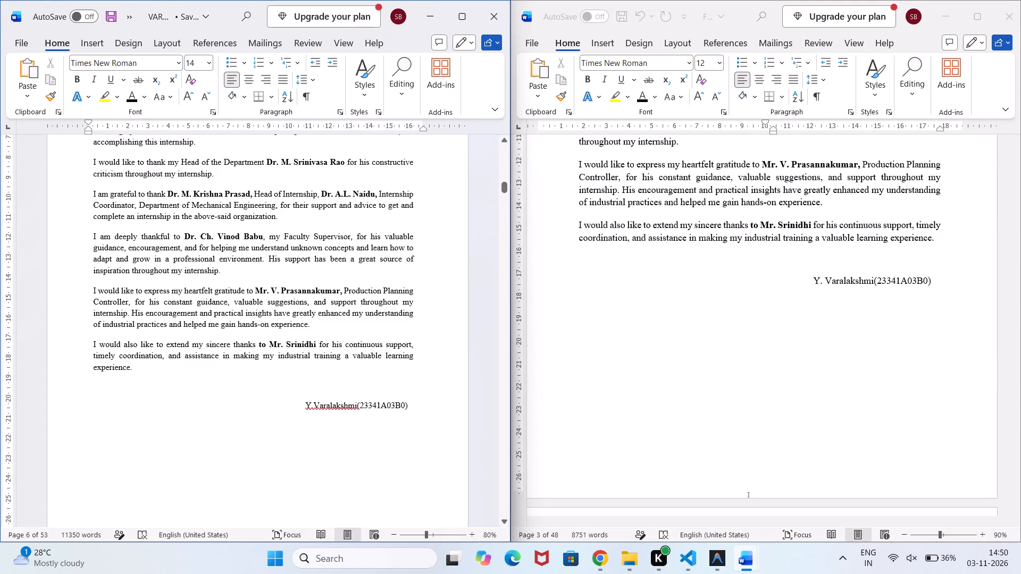
Switch to the other internship report, the one whose acknowledgement signature line was just indented.
{"action": "left_click", "coordinate": [528, 40]}
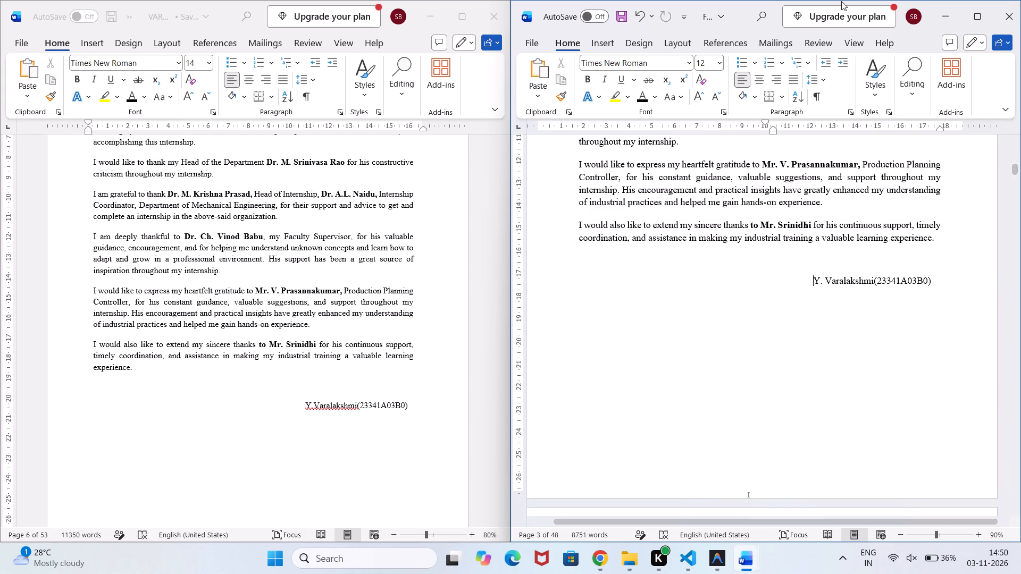
Save the FSI RPT Vara document with its edited acknowledgement signature.
{"action": "left_click", "coordinate": [533, 43]}
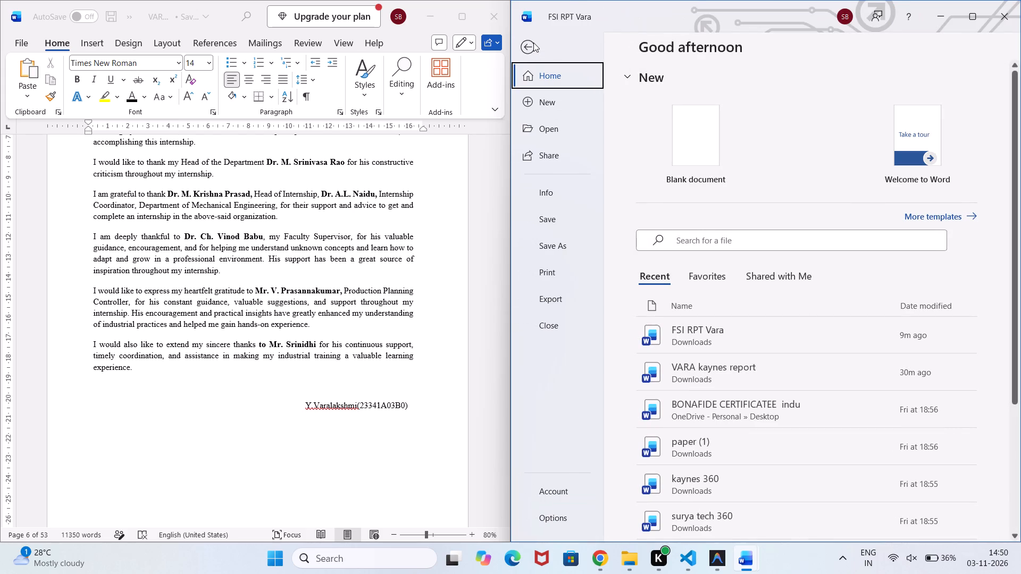
{"action": "left_click", "coordinate": [548, 221]}
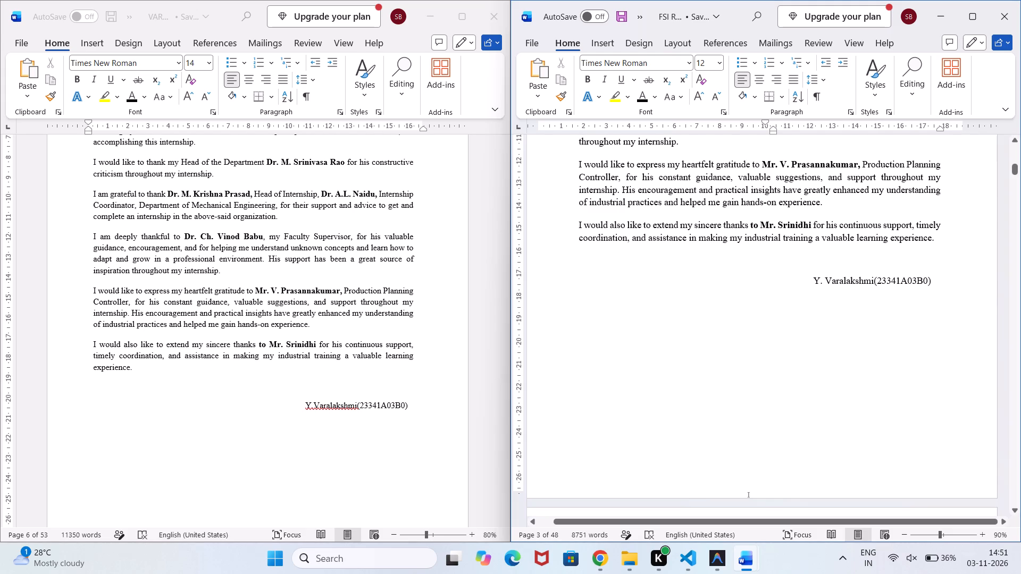
Save a PDF copy of FSI RPT Vara to the Desktop under the same name and put the opened PDF out of view.
{"action": "left_click", "coordinate": [532, 38]}
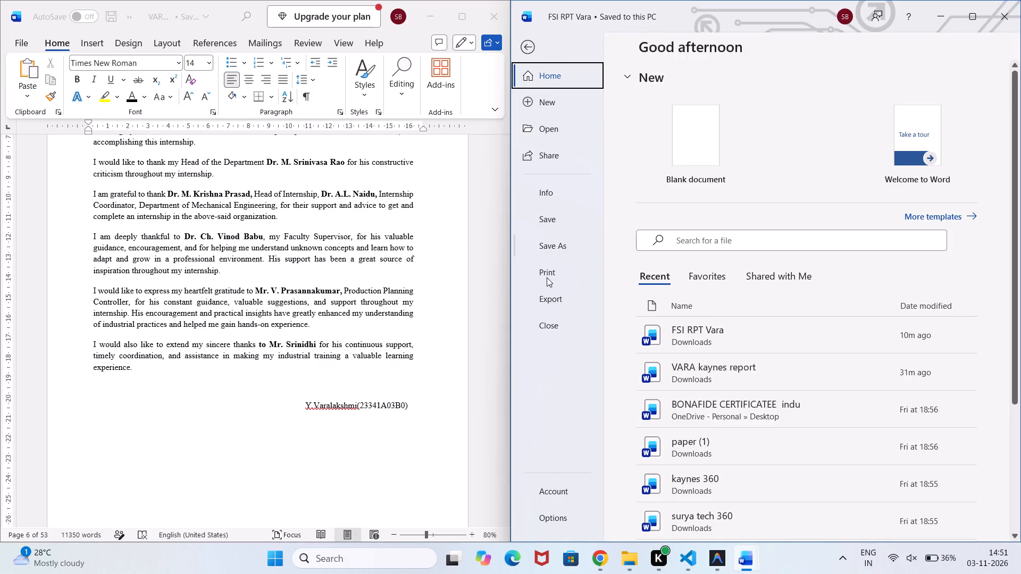
{"action": "left_click", "coordinate": [546, 250]}
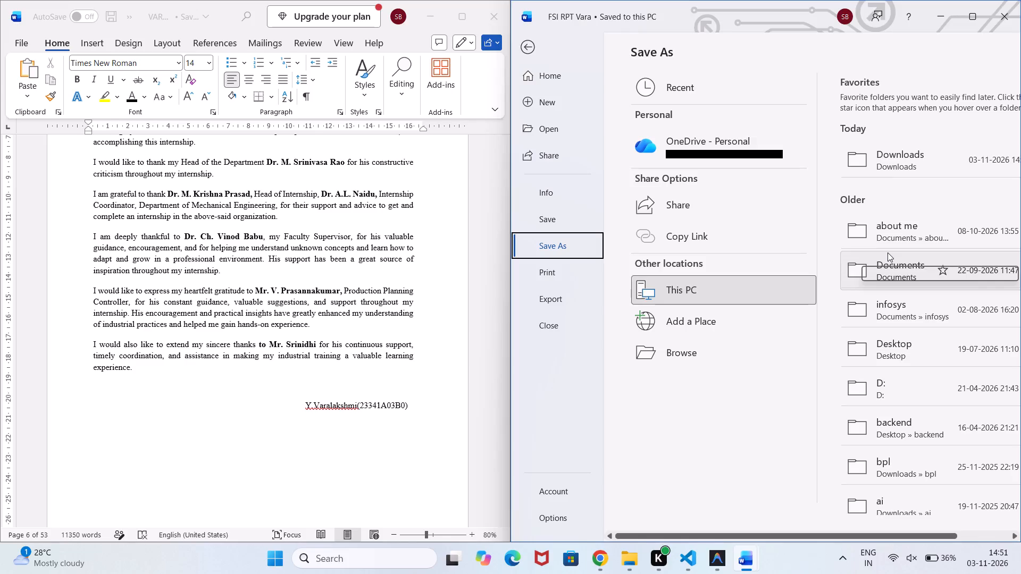
{"action": "left_click", "coordinate": [913, 348]}
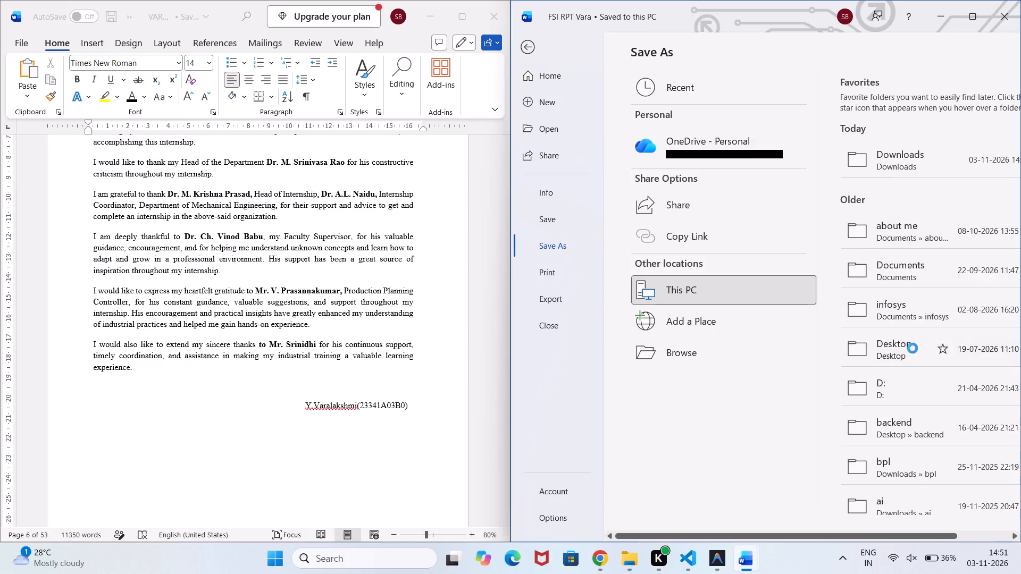
{"action": "left_click", "coordinate": [651, 241]}
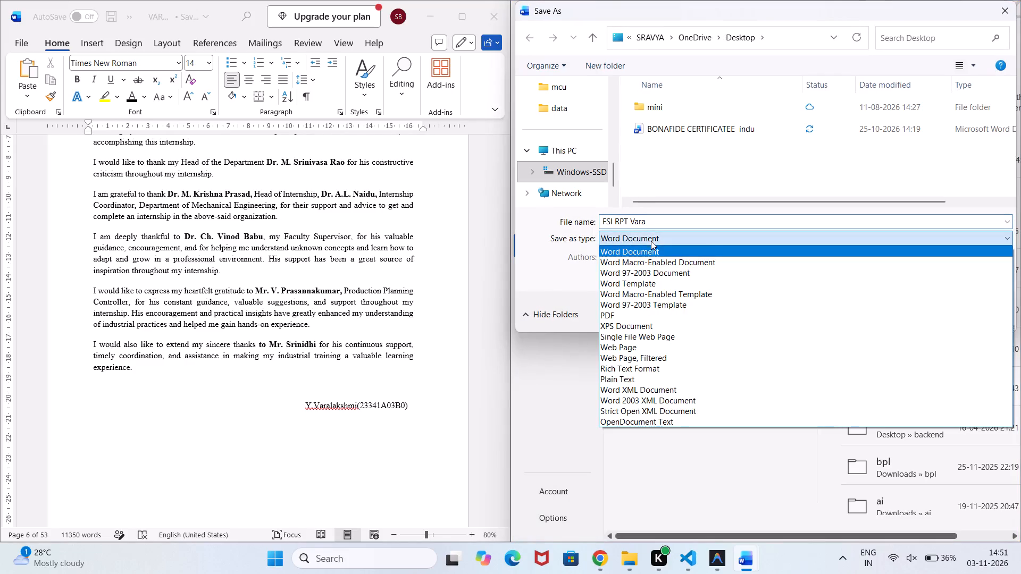
{"action": "left_click", "coordinate": [617, 316]}
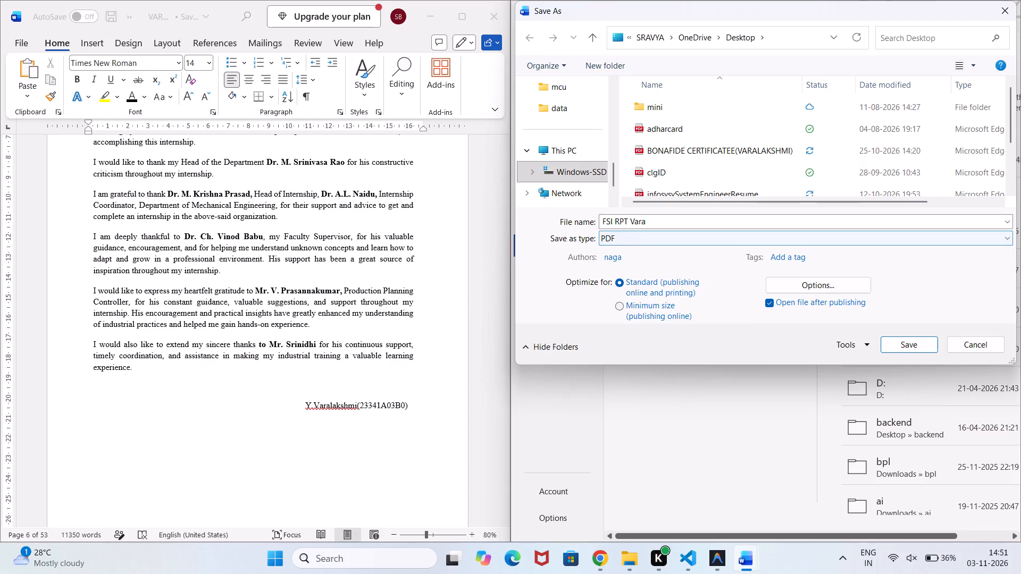
{"action": "left_click", "coordinate": [901, 348]}
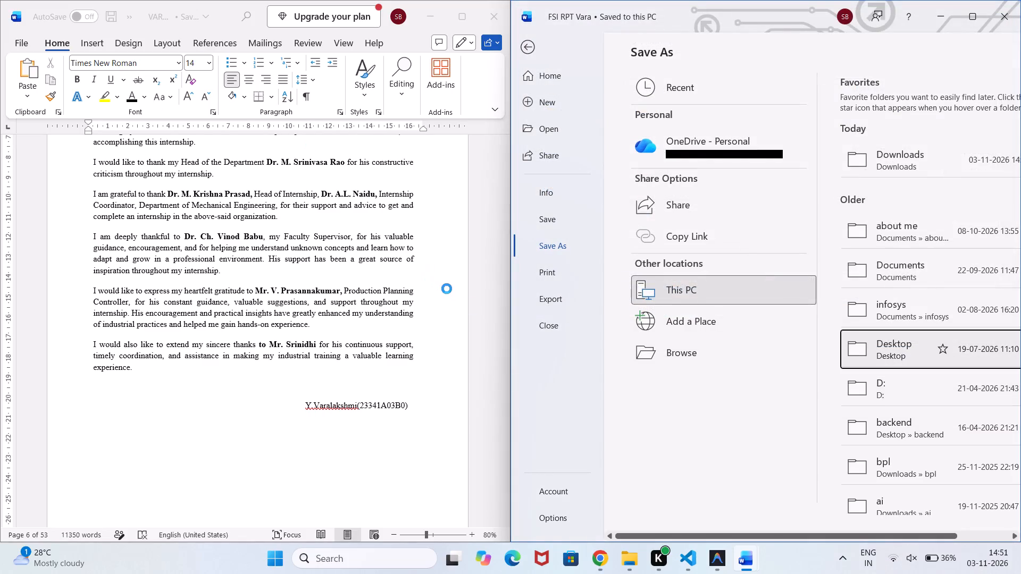
{"action": "left_click", "coordinate": [447, 289]}
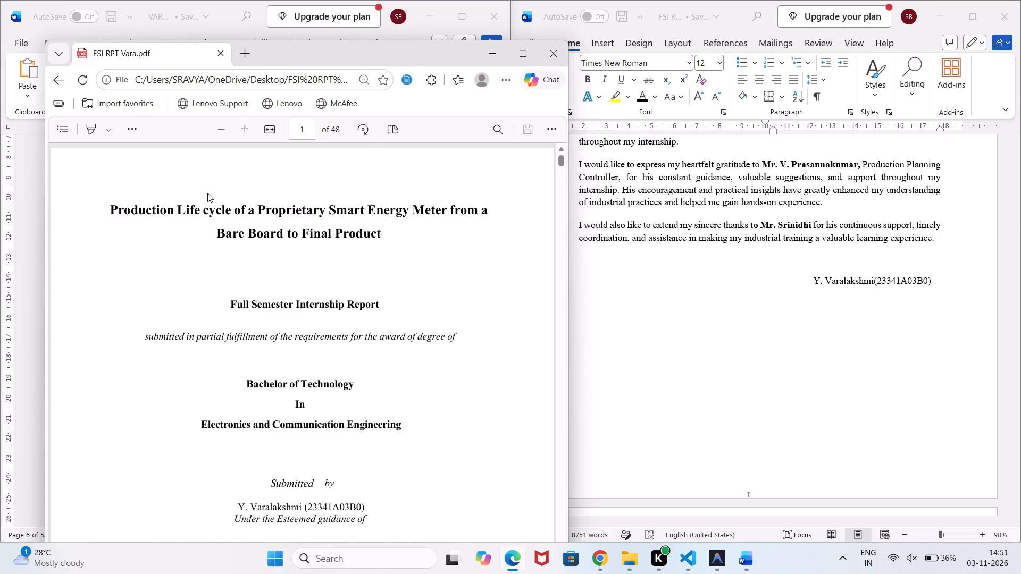
{"action": "left_click", "coordinate": [493, 52]}
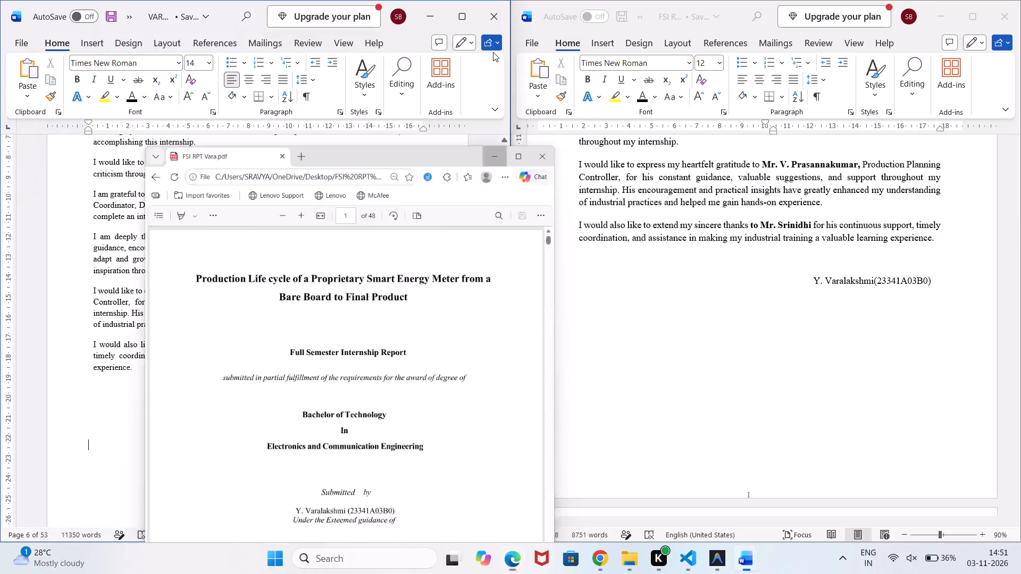
Save a PDF copy of the VARA kaynes report to the Desktop under the same name and glance at its cover page.
{"action": "left_click", "coordinate": [22, 44]}
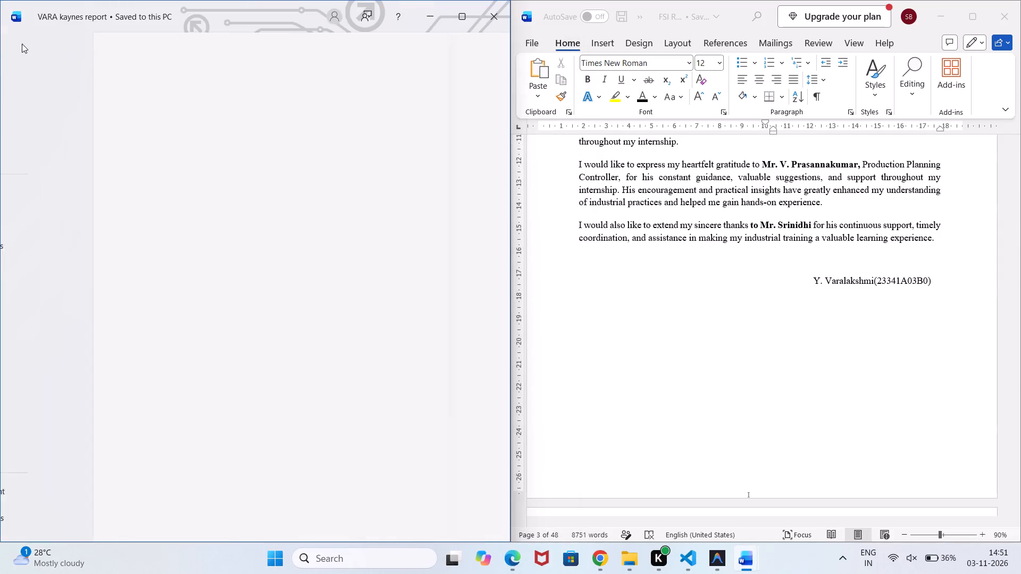
{"action": "left_click", "coordinate": [34, 248]}
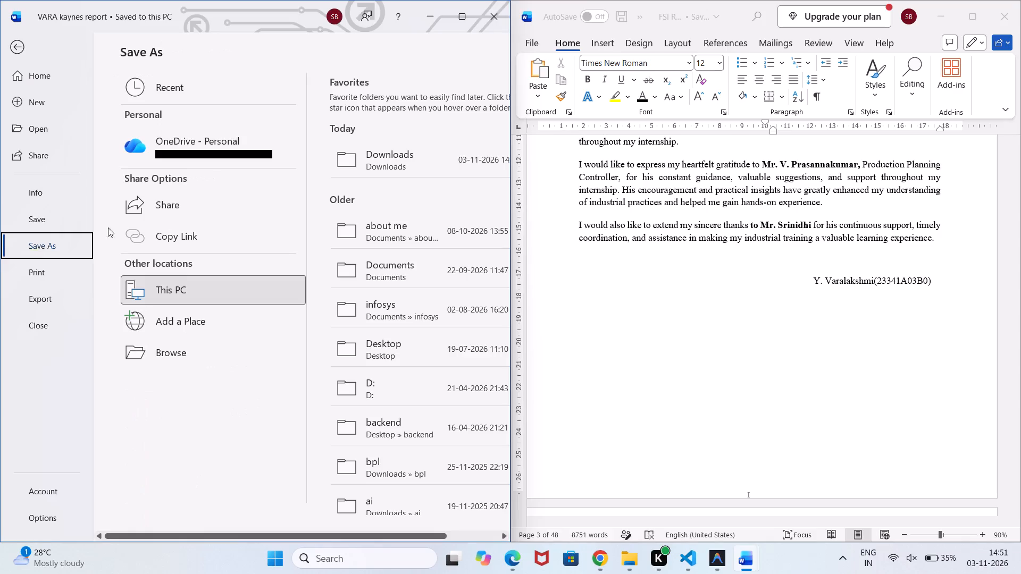
{"action": "double_click", "coordinate": [373, 358]}
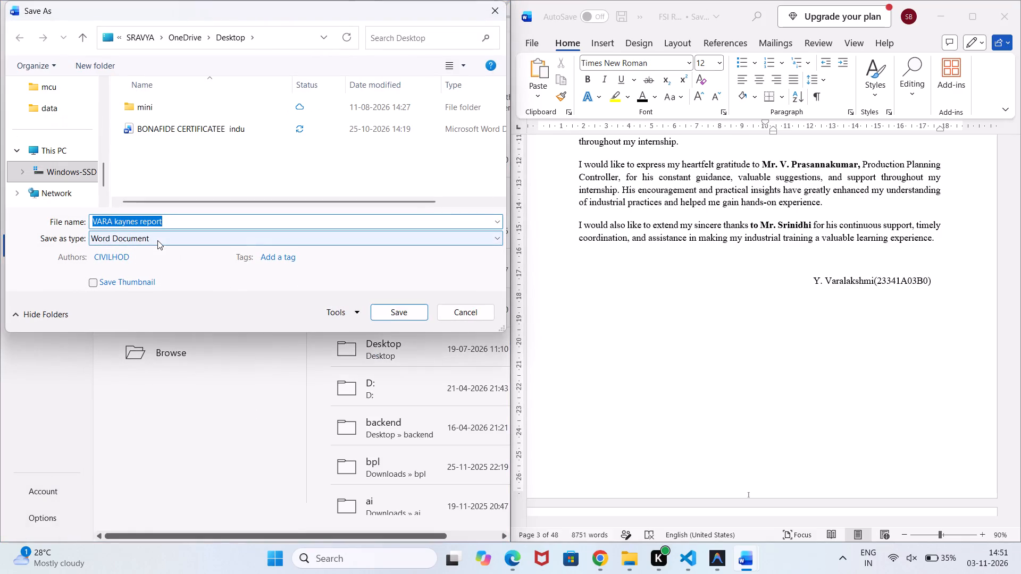
{"action": "left_click", "coordinate": [157, 240]}
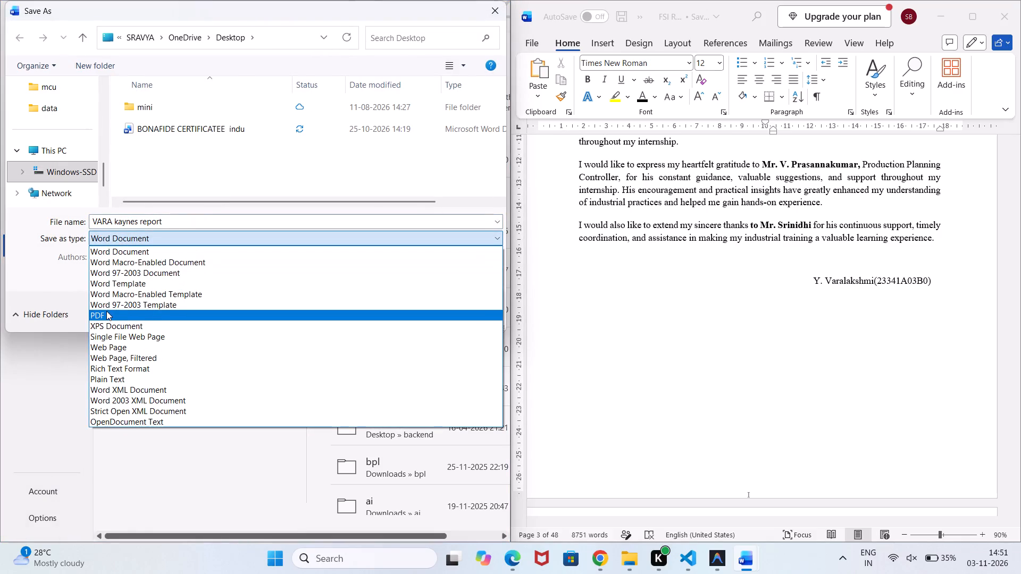
{"action": "left_click", "coordinate": [106, 311]}
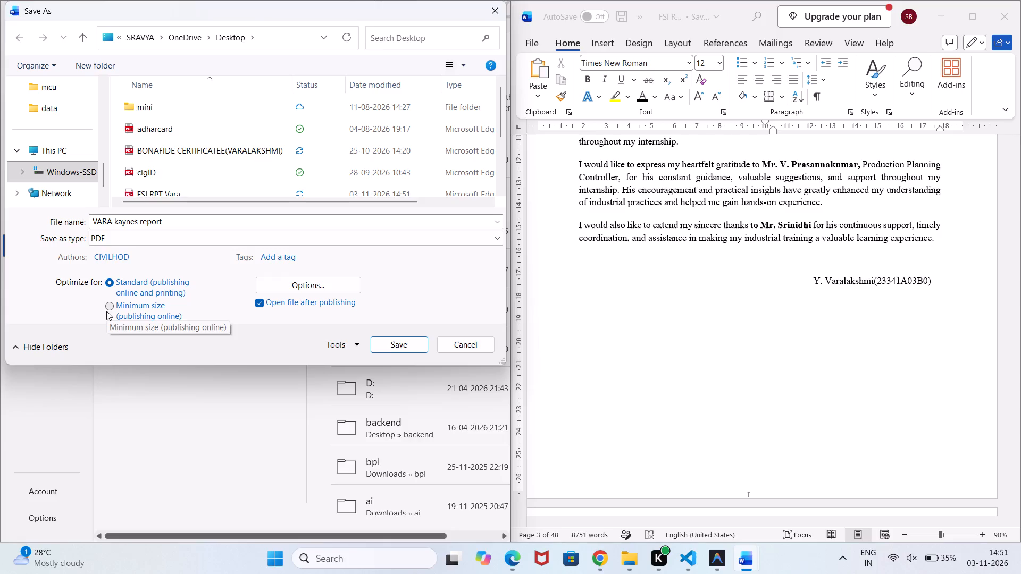
{"action": "left_click", "coordinate": [405, 339]}
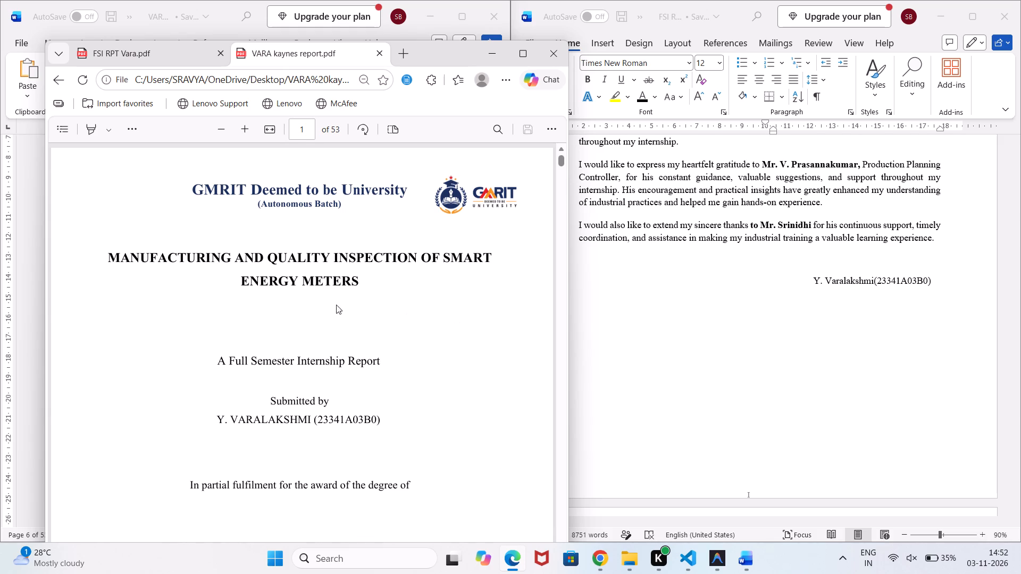
{"action": "scroll", "coordinate": [363, 386], "scroll_direction": "down", "scroll_amount": 1}
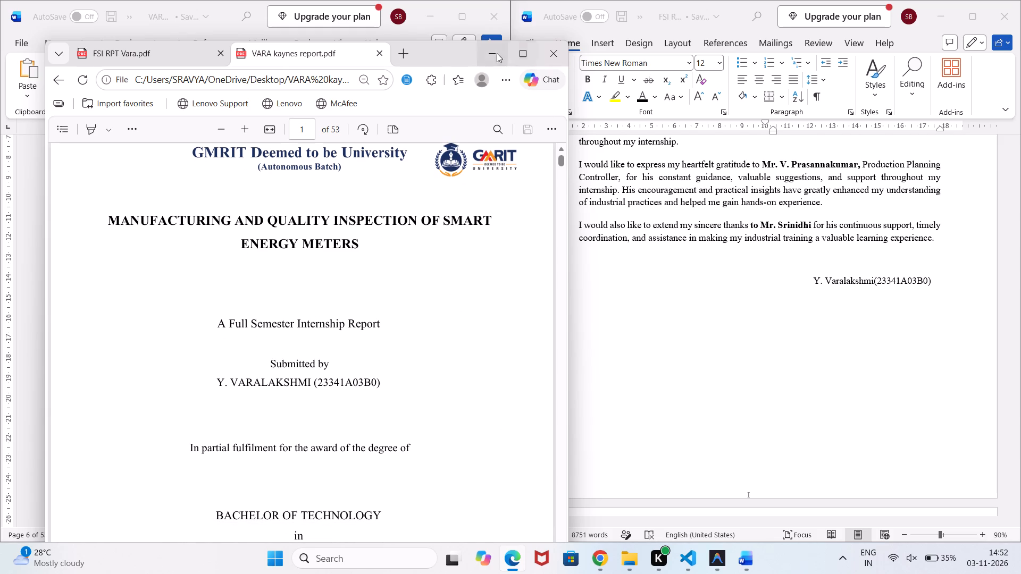
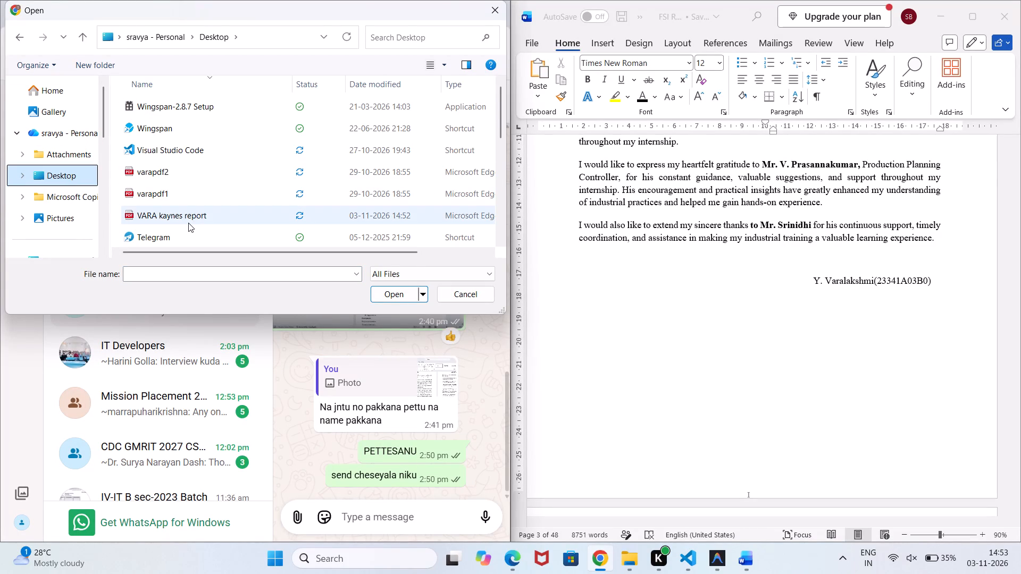
Search the Desktop for "vara" in the file chooser and select the VARA kaynes report PDF for the WhatsApp chat.
{"action": "scroll", "coordinate": [221, 192], "scroll_direction": "down", "scroll_amount": 1}
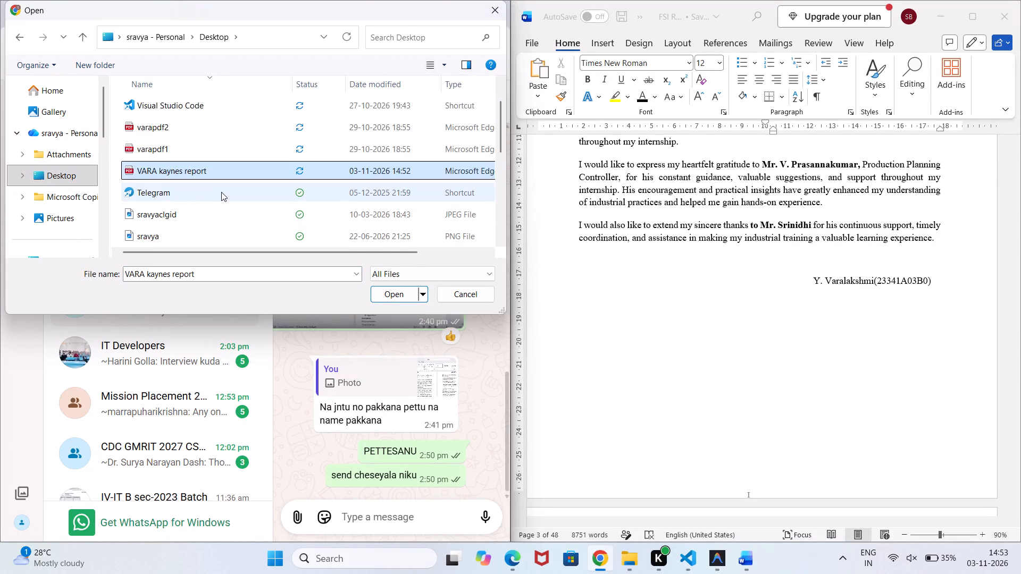
{"action": "scroll", "coordinate": [221, 192], "scroll_direction": "down", "scroll_amount": 1}
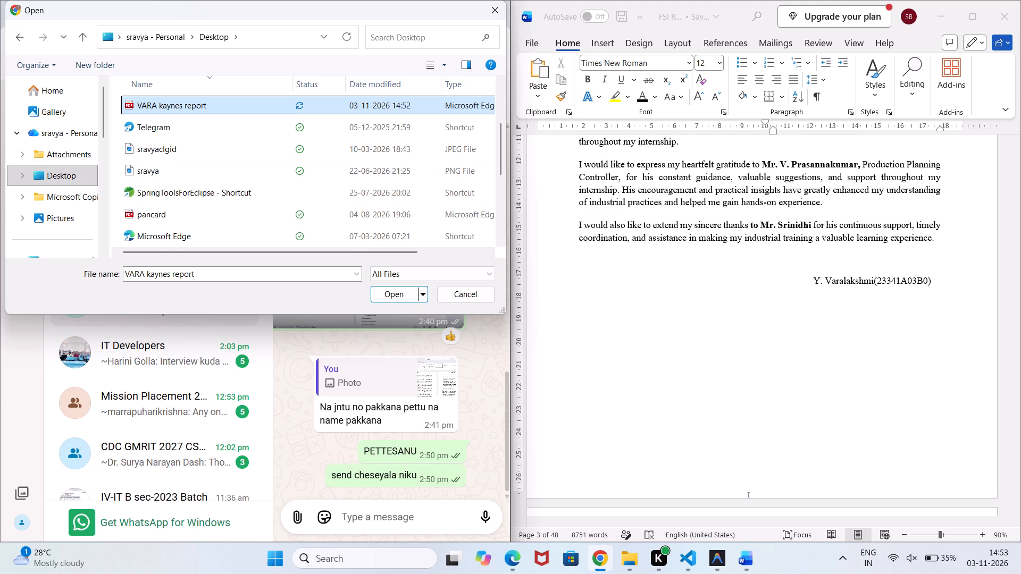
{"action": "left_click", "coordinate": [417, 35]}
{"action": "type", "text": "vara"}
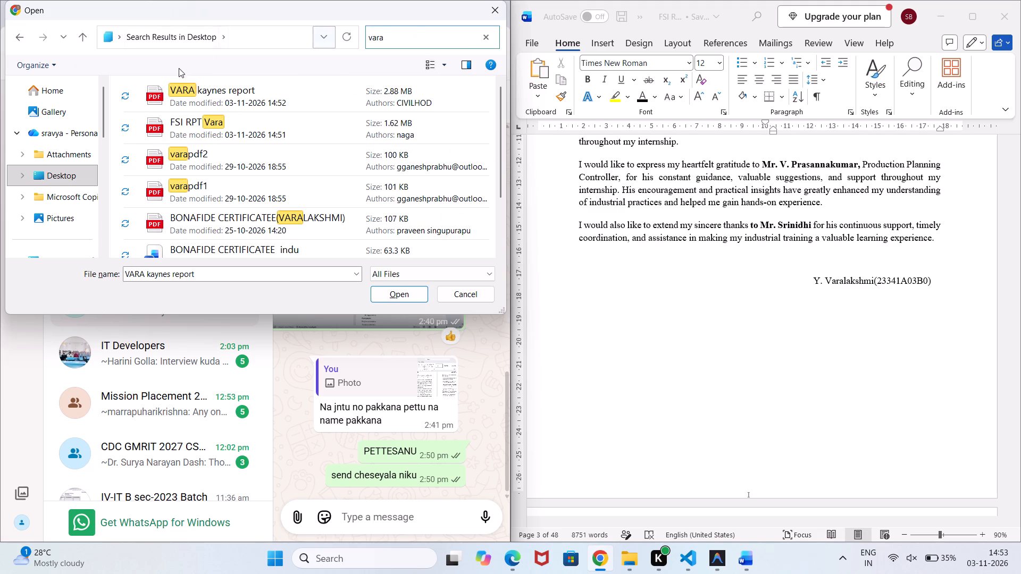
{"action": "left_click", "coordinate": [212, 95]}
{"action": "left_click", "coordinate": [206, 118]}
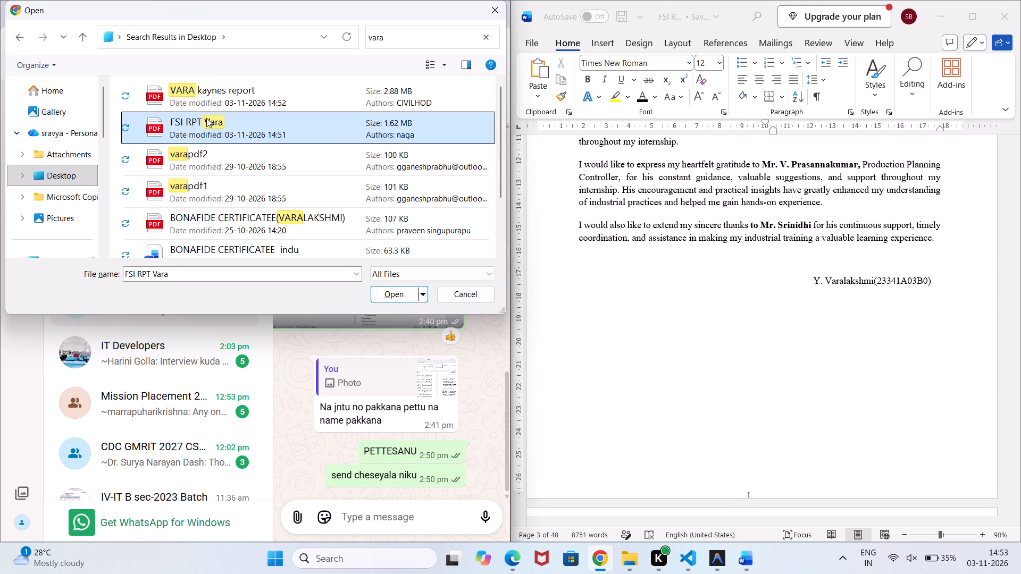
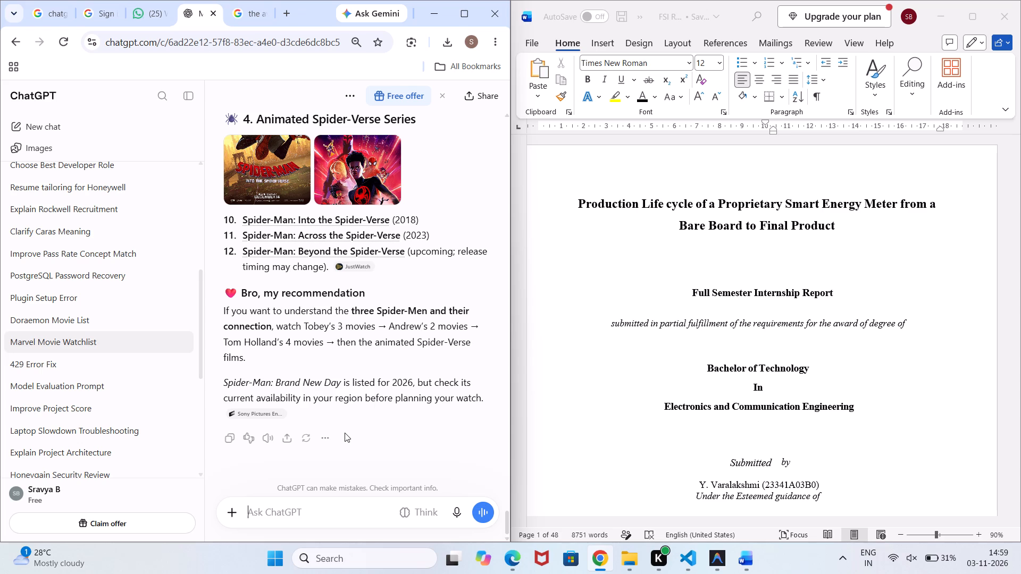
Switch to the side-by-side Word reports and examine the smart energy meter manufacturing report's front pages, from the cover through the Bonafide Certificate.
{"action": "left_click", "coordinate": [738, 552]}
{"action": "left_click", "coordinate": [667, 491]}
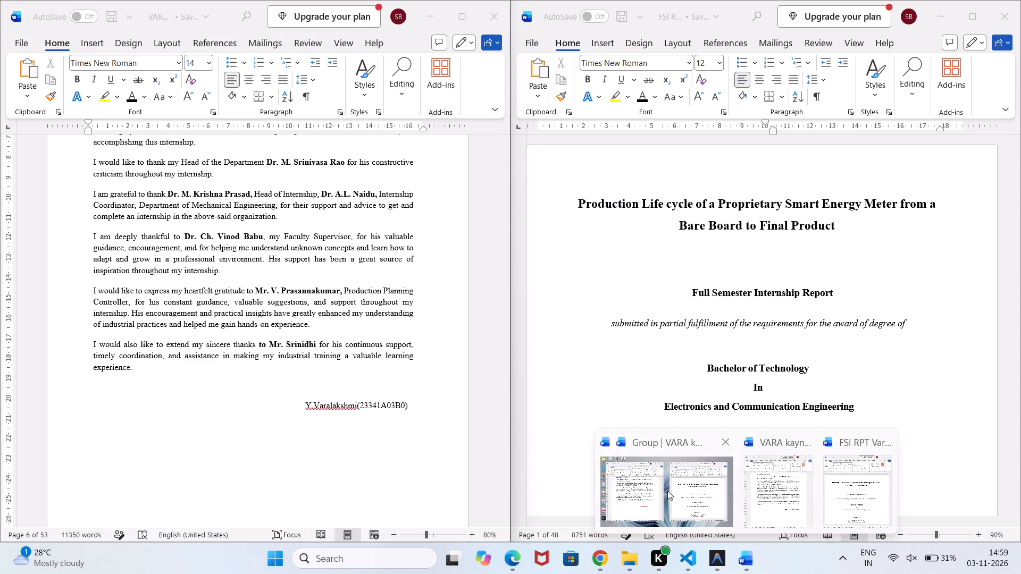
{"action": "scroll", "coordinate": [141, 317], "scroll_direction": "up", "scroll_amount": 11}
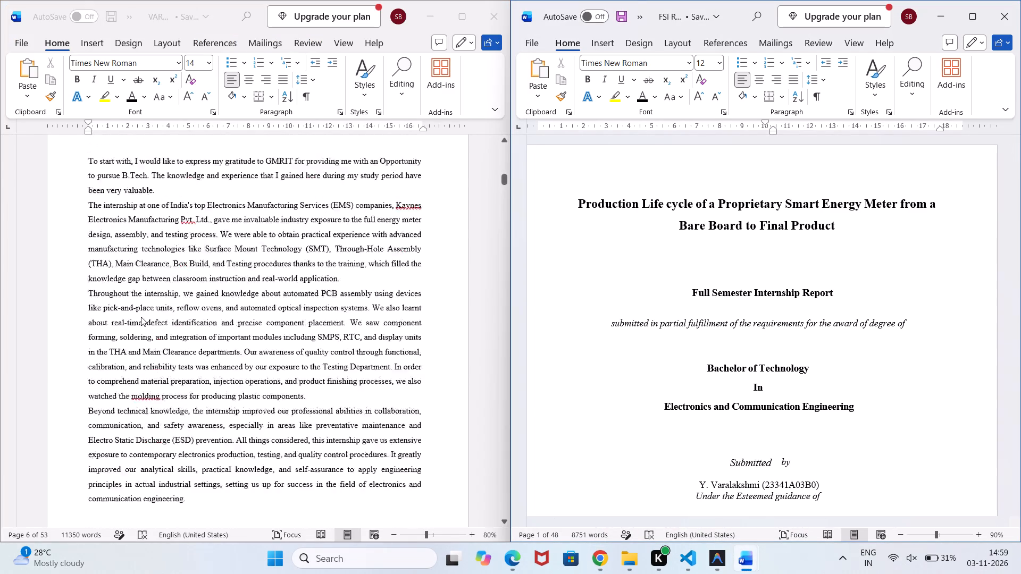
{"action": "scroll", "coordinate": [141, 317], "scroll_direction": "up", "scroll_amount": 12}
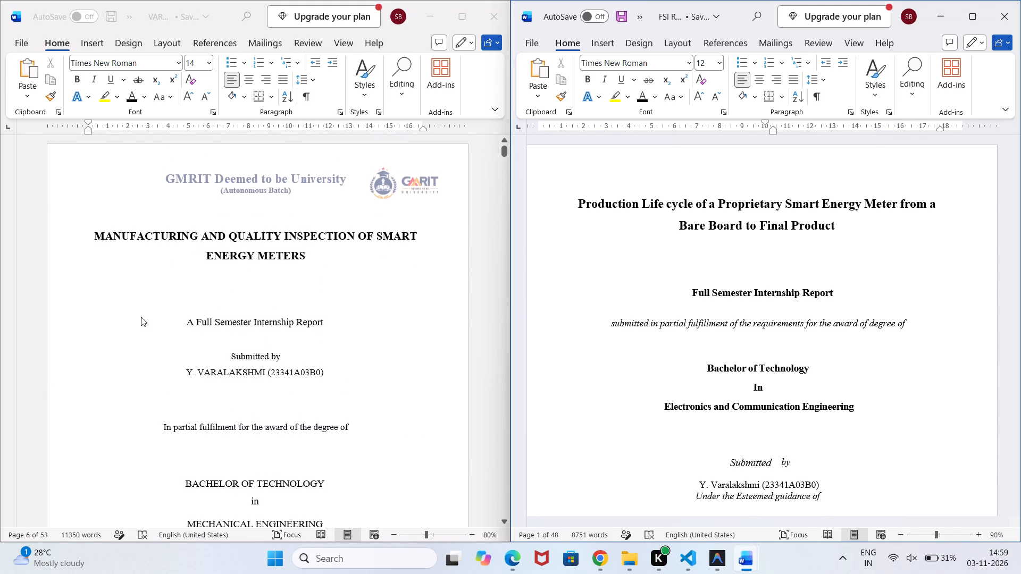
{"action": "scroll", "coordinate": [258, 399], "scroll_direction": "down", "scroll_amount": 2}
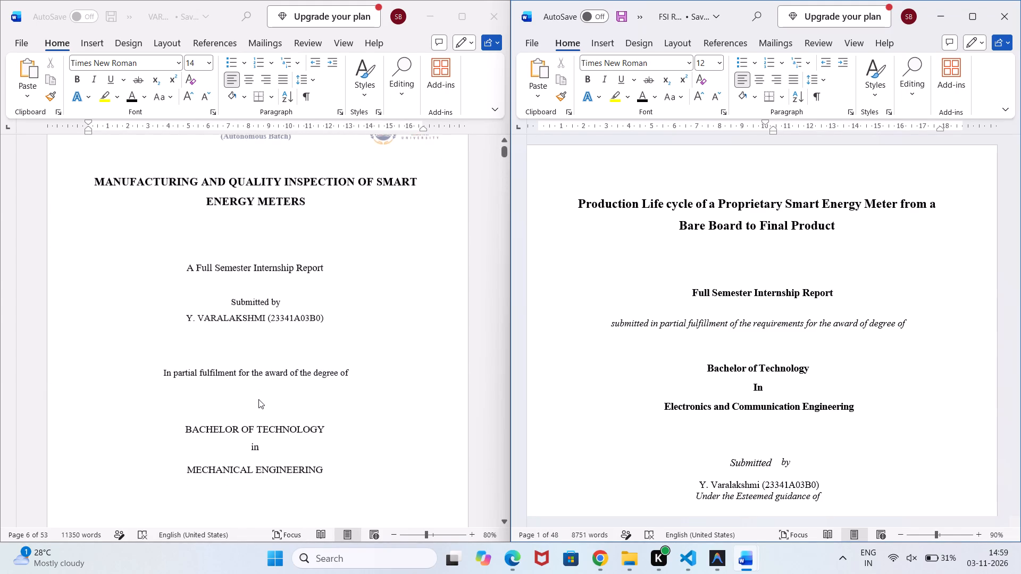
{"action": "scroll", "coordinate": [258, 399], "scroll_direction": "down", "scroll_amount": 6}
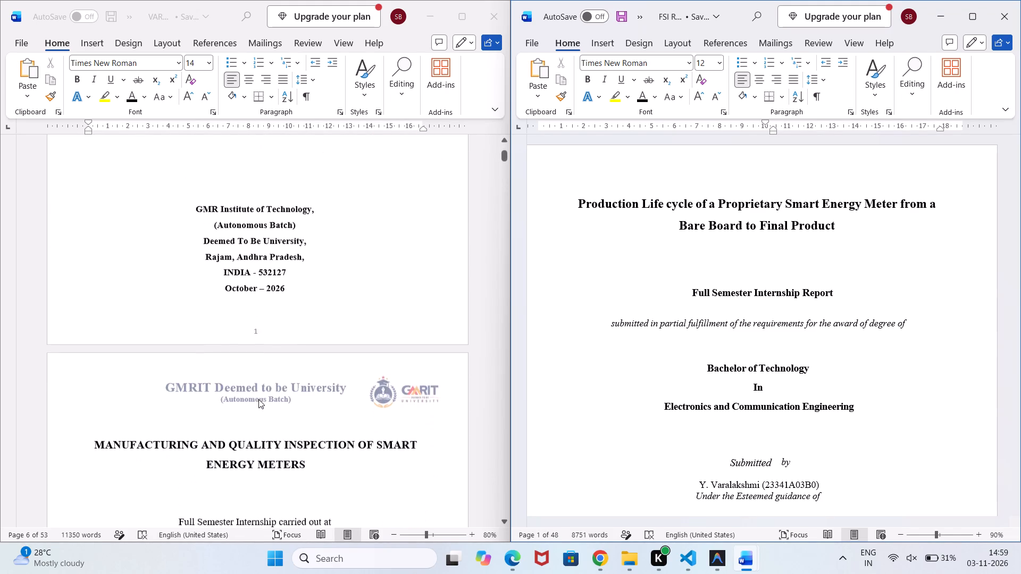
{"action": "scroll", "coordinate": [258, 399], "scroll_direction": "down", "scroll_amount": 1}
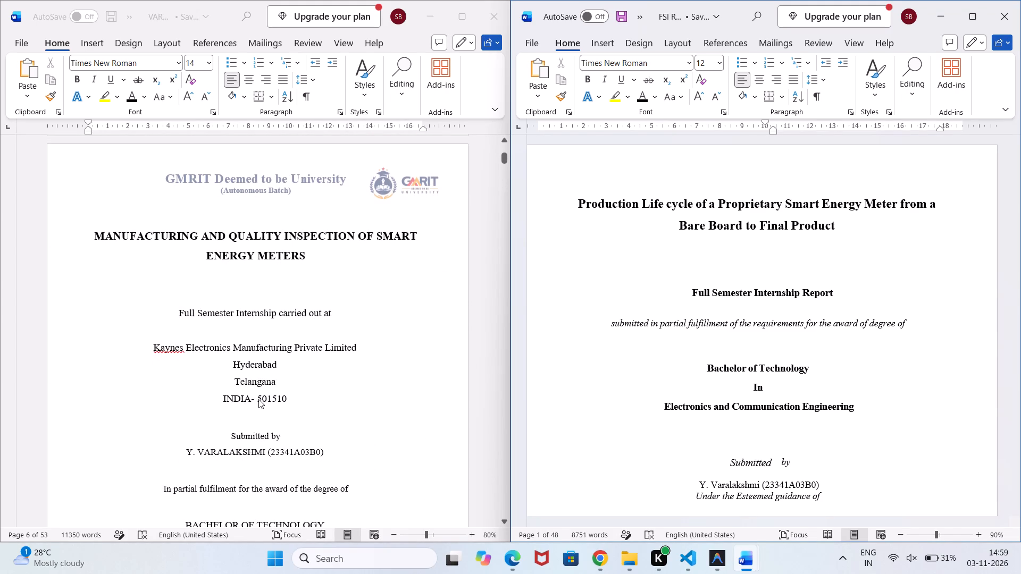
{"action": "scroll", "coordinate": [258, 399], "scroll_direction": "down", "scroll_amount": 1}
{"action": "scroll", "coordinate": [345, 414], "scroll_direction": "down", "scroll_amount": 5}
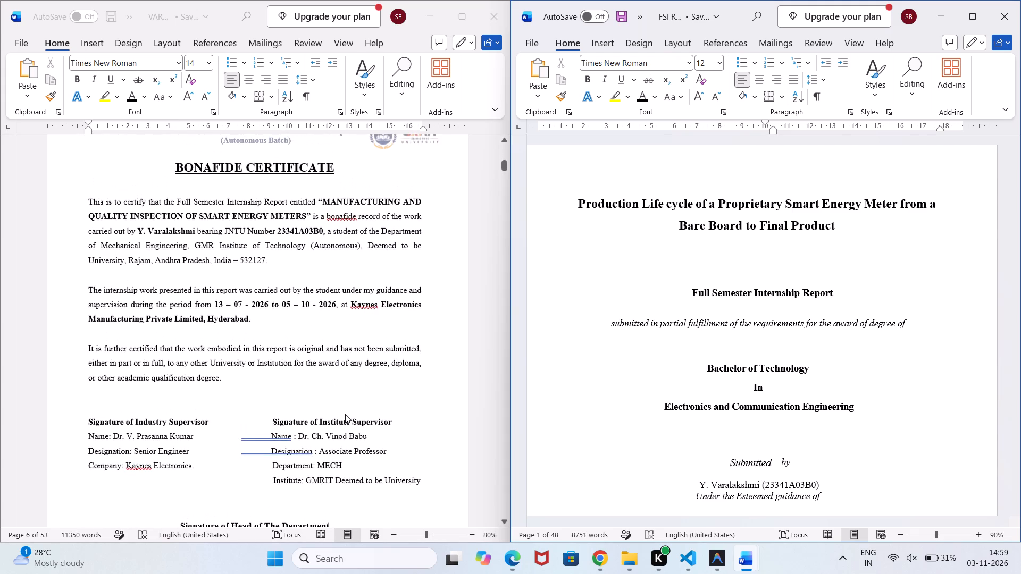
{"action": "scroll", "coordinate": [345, 414], "scroll_direction": "down", "scroll_amount": 3}
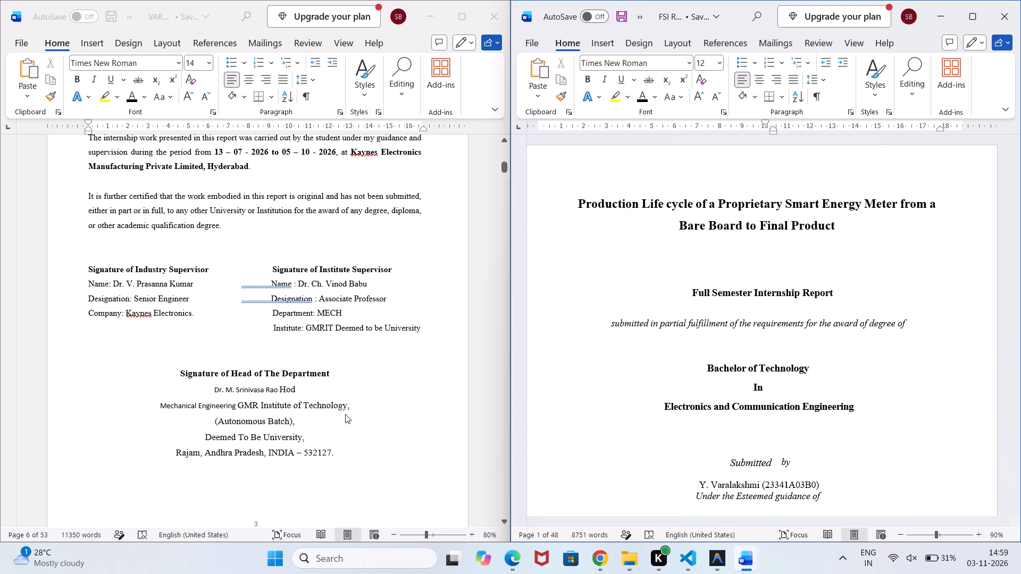
{"action": "scroll", "coordinate": [345, 414], "scroll_direction": "down", "scroll_amount": 2}
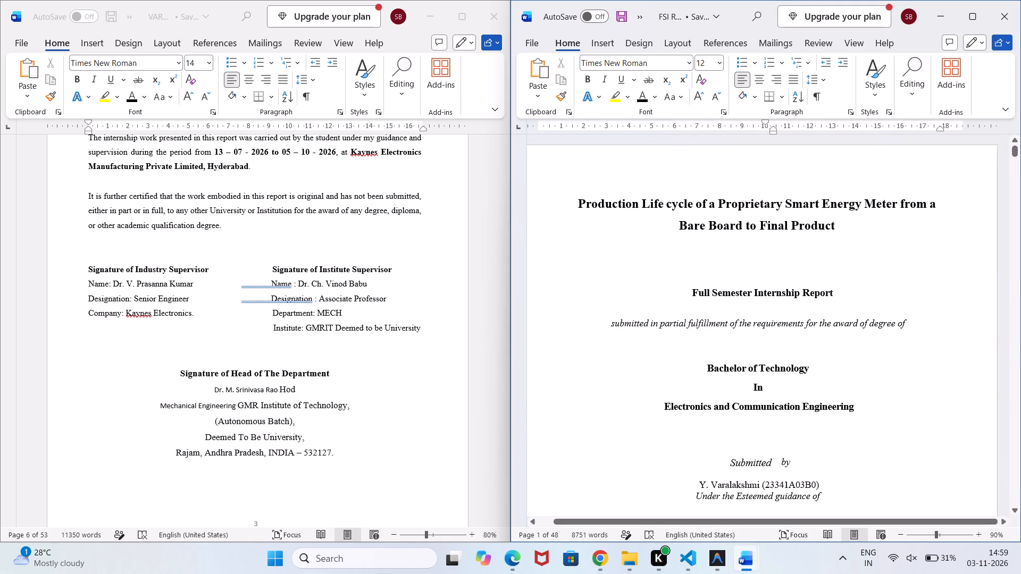
Return to the manufacturing report's cover page and check its title, degree, institute and date lines down to the second title page.
{"action": "scroll", "coordinate": [252, 333], "scroll_direction": "up", "scroll_amount": 2}
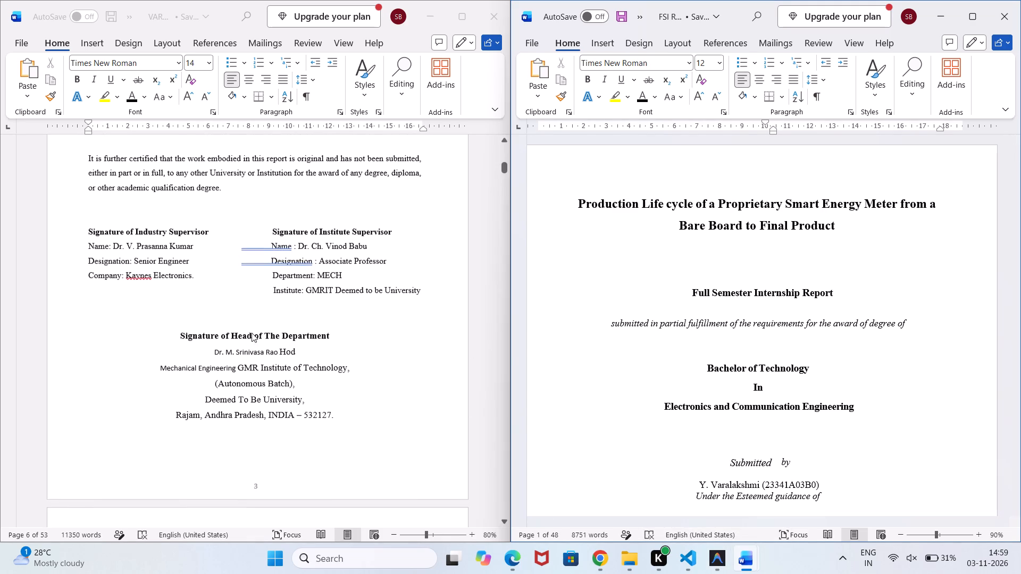
{"action": "scroll", "coordinate": [252, 333], "scroll_direction": "up", "scroll_amount": 3}
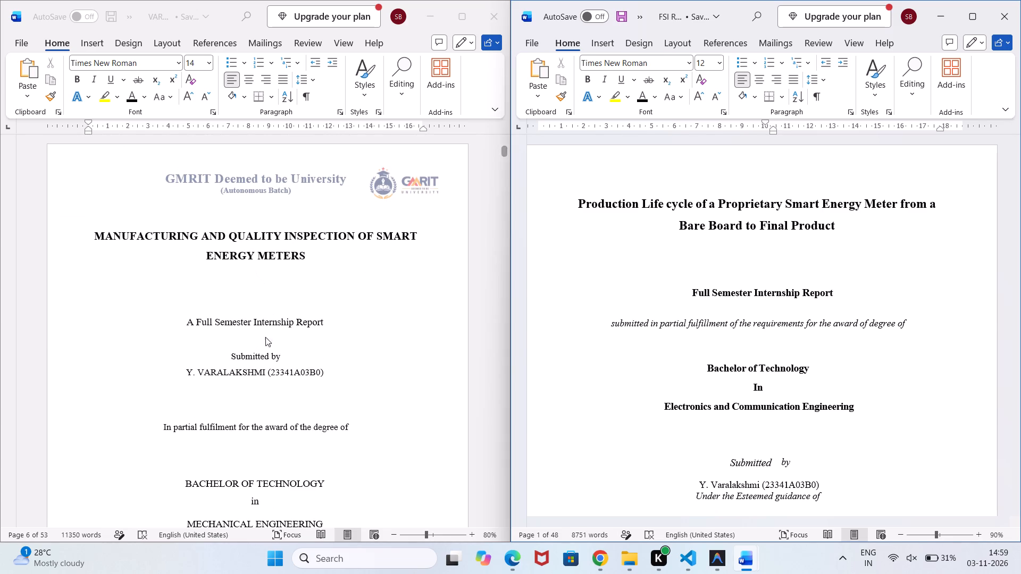
{"action": "scroll", "coordinate": [250, 358], "scroll_direction": "down", "scroll_amount": 1}
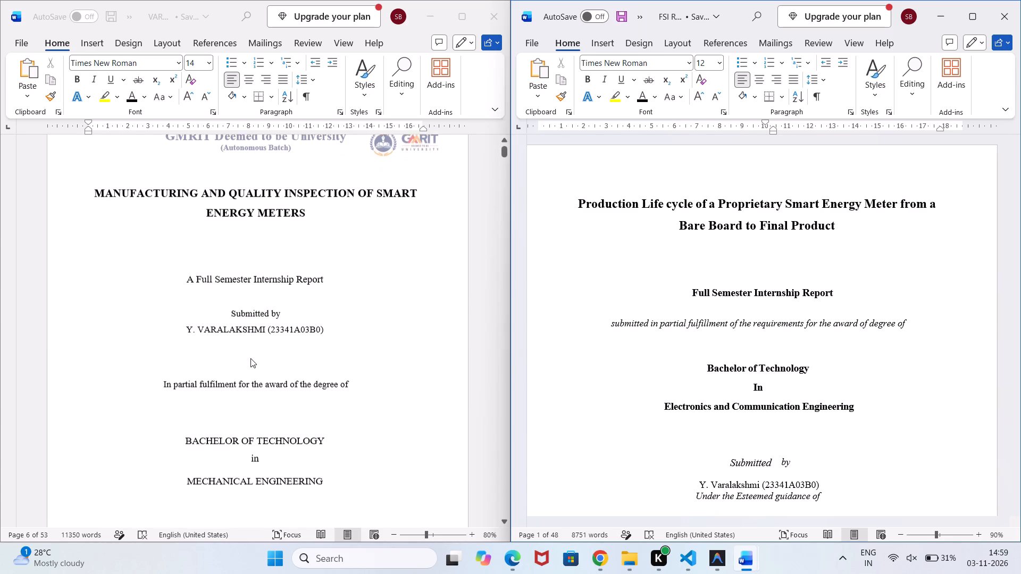
{"action": "scroll", "coordinate": [250, 358], "scroll_direction": "down", "scroll_amount": 2}
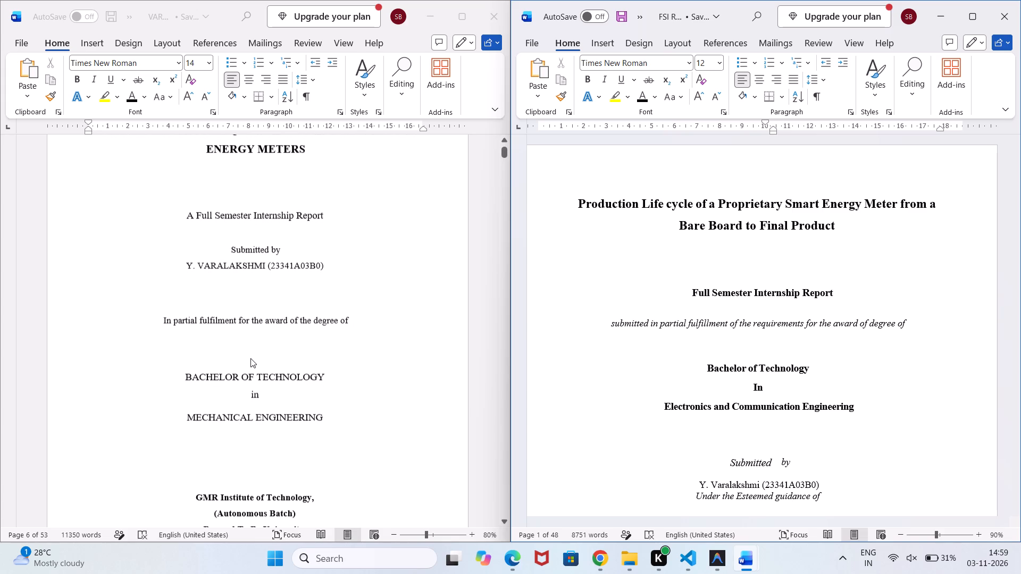
{"action": "scroll", "coordinate": [250, 358], "scroll_direction": "down", "scroll_amount": 2}
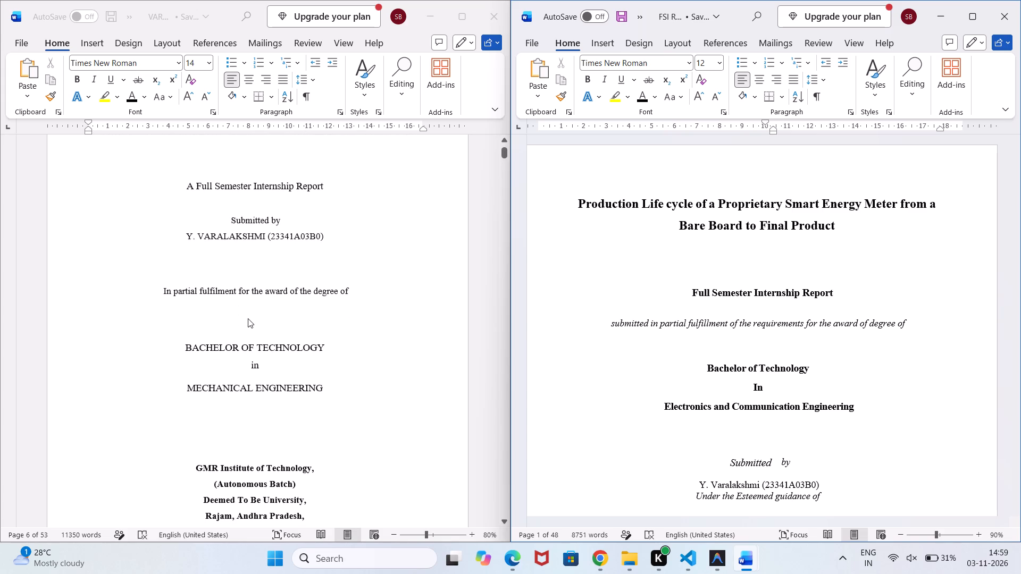
{"action": "scroll", "coordinate": [245, 317], "scroll_direction": "down", "scroll_amount": 1}
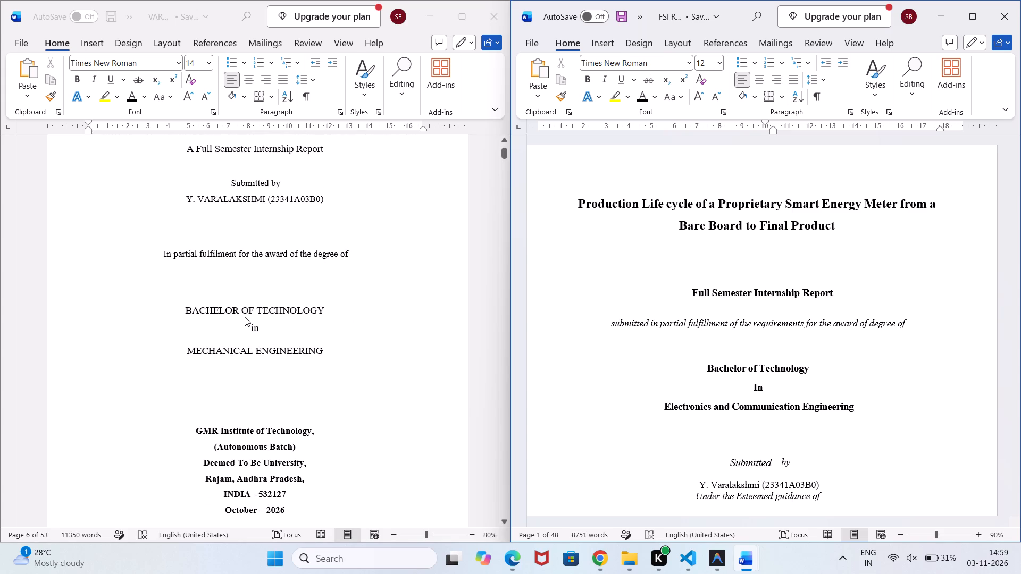
{"action": "scroll", "coordinate": [245, 317], "scroll_direction": "down", "scroll_amount": 2}
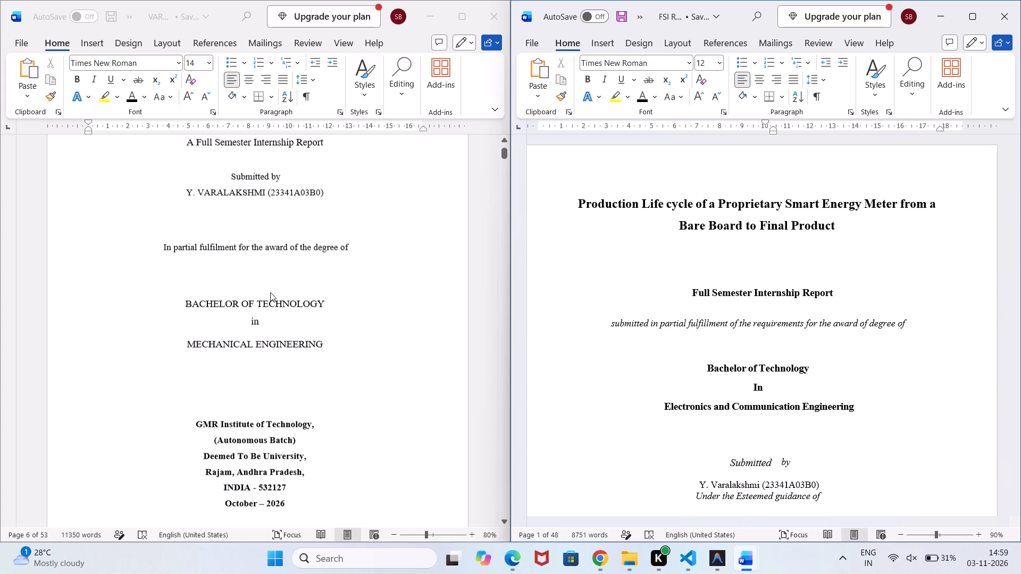
{"action": "scroll", "coordinate": [270, 292], "scroll_direction": "down", "scroll_amount": 1}
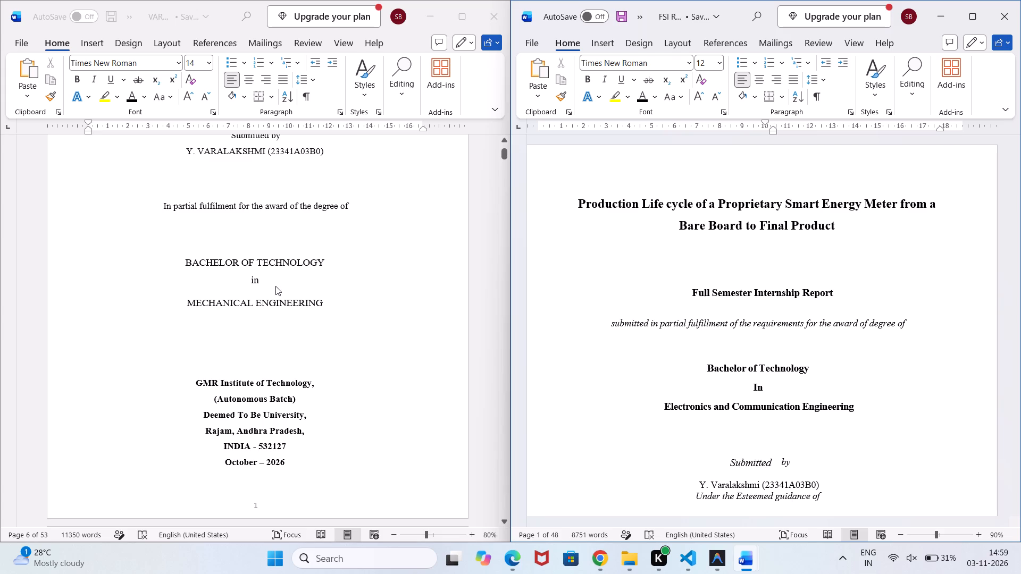
{"action": "scroll", "coordinate": [211, 327], "scroll_direction": "down", "scroll_amount": 2}
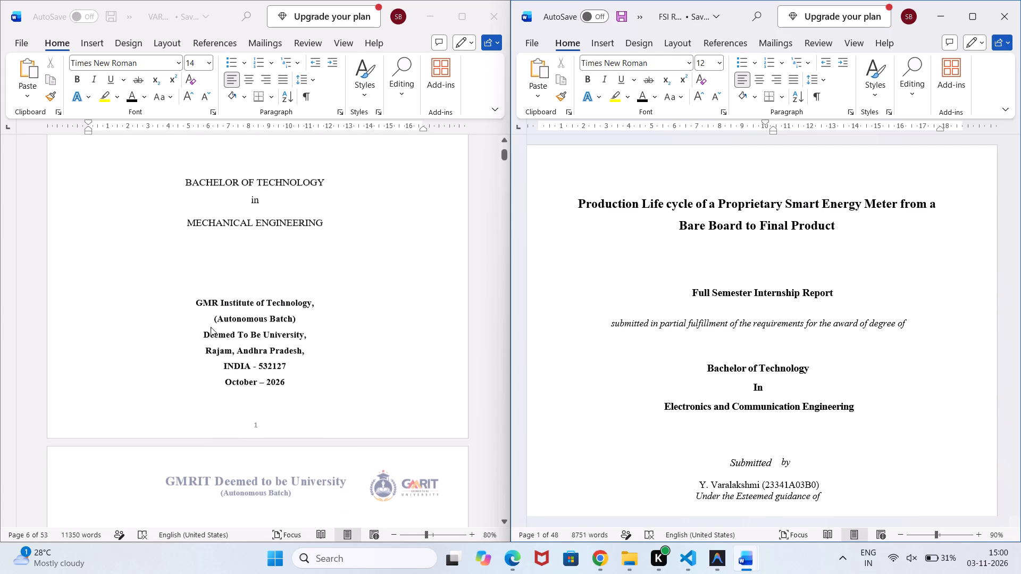
{"action": "scroll", "coordinate": [211, 327], "scroll_direction": "down", "scroll_amount": 1}
{"action": "scroll", "coordinate": [291, 314], "scroll_direction": "down", "scroll_amount": 1}
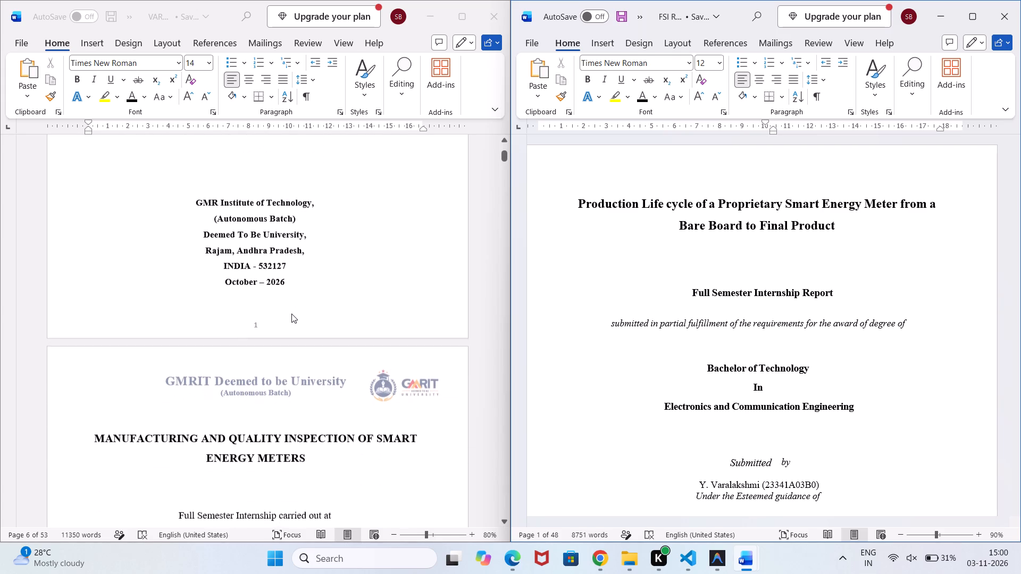
{"action": "scroll", "coordinate": [291, 314], "scroll_direction": "down", "scroll_amount": 1}
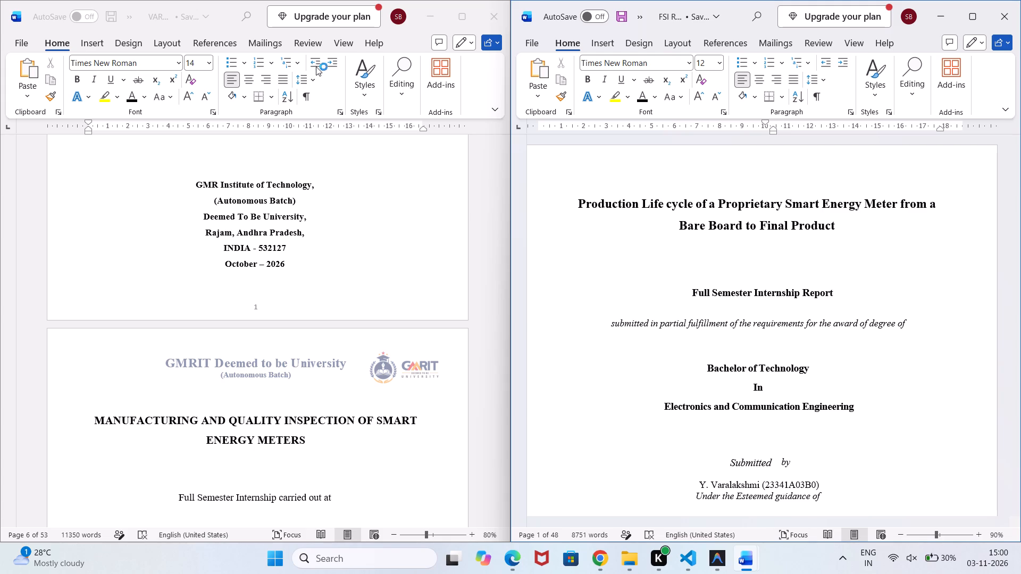
Recheck the manufacturing report's cover page from the title through the degree, institute and date lines.
{"action": "scroll", "coordinate": [288, 304], "scroll_direction": "up", "scroll_amount": 11}
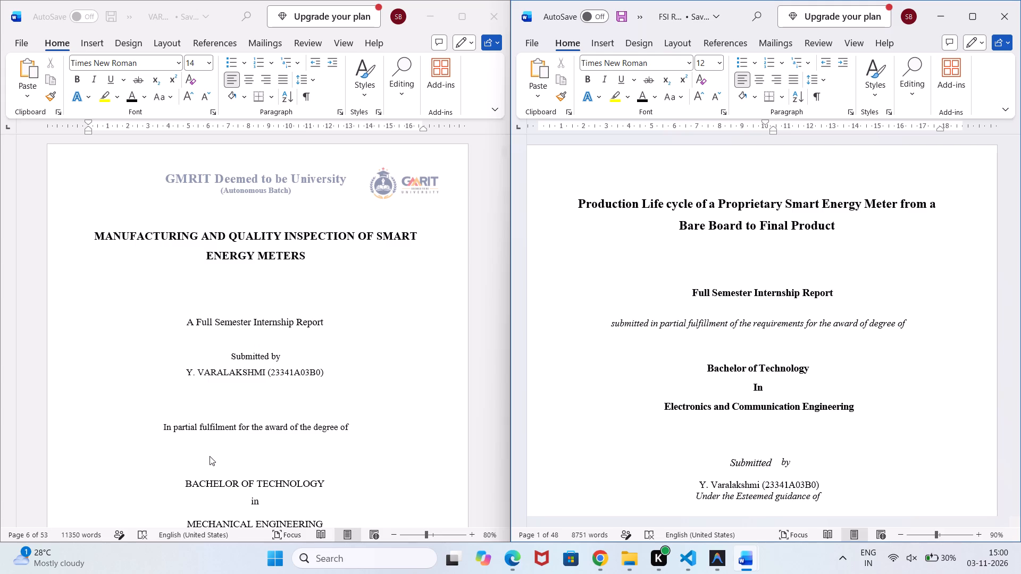
{"action": "scroll", "coordinate": [228, 448], "scroll_direction": "down", "scroll_amount": 3}
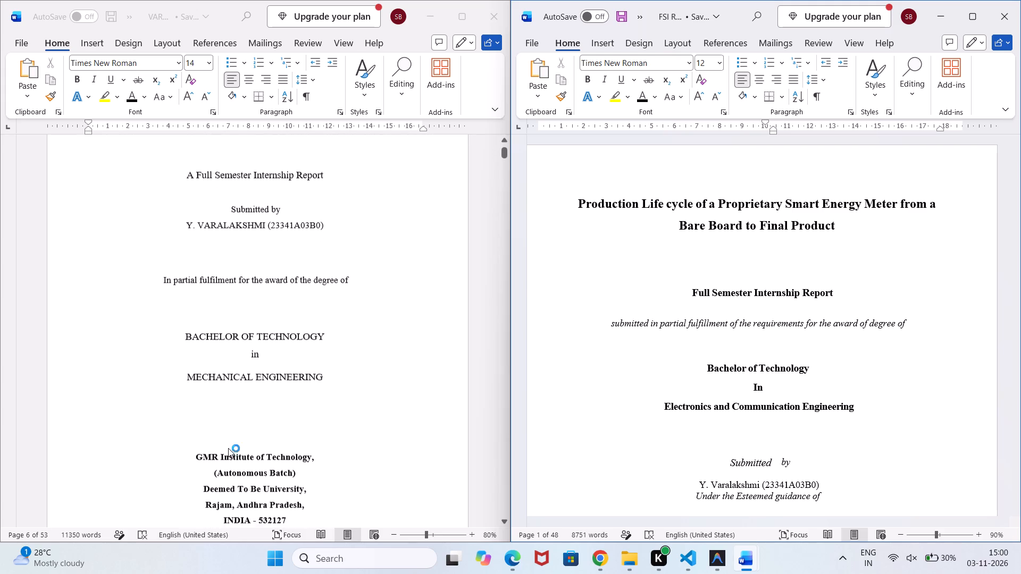
{"action": "scroll", "coordinate": [228, 448], "scroll_direction": "down", "scroll_amount": 4}
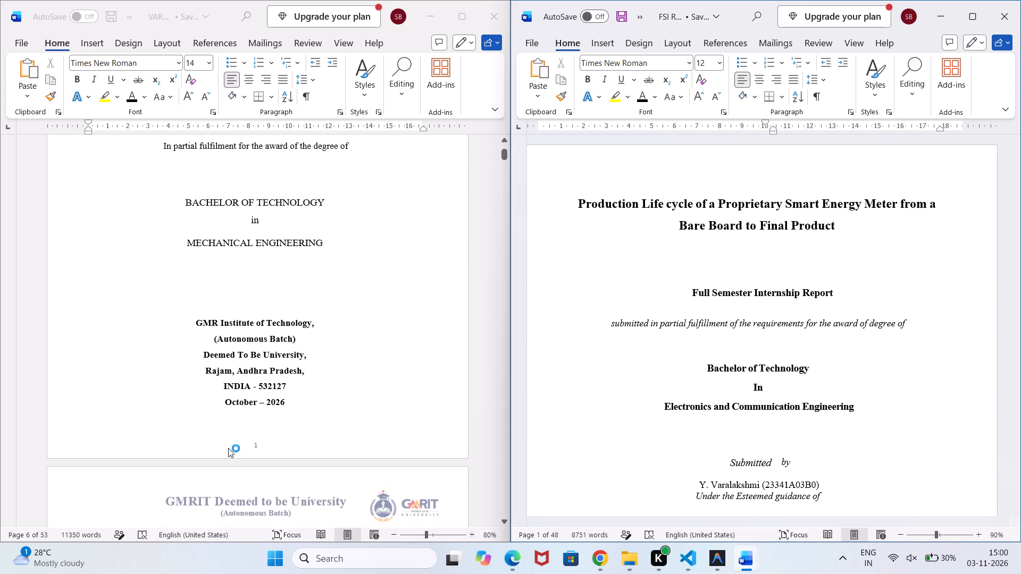
{"action": "scroll", "coordinate": [228, 448], "scroll_direction": "down", "scroll_amount": 1}
{"action": "scroll", "coordinate": [313, 371], "scroll_direction": "down", "scroll_amount": 2}
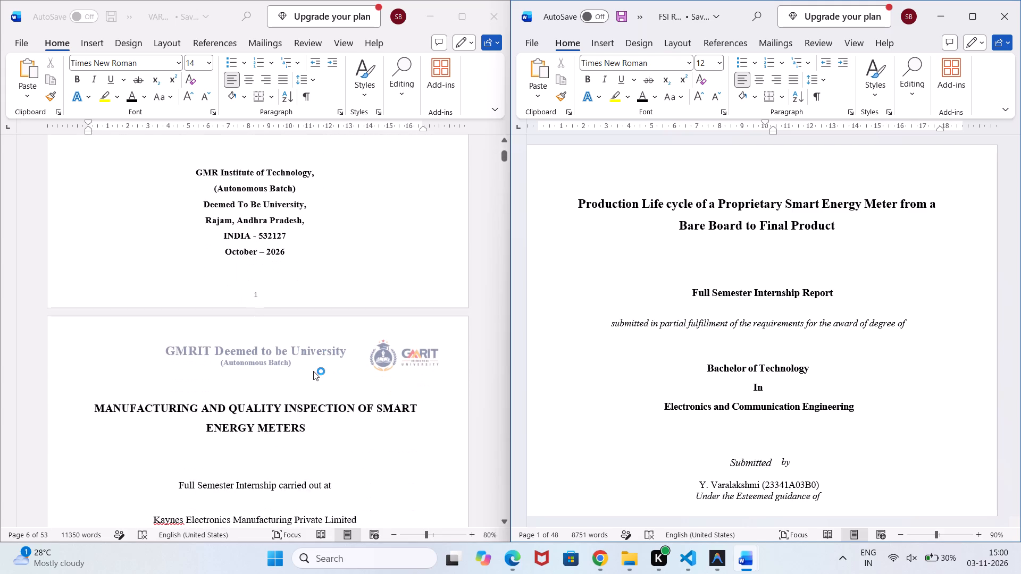
Examine the manufacturing report's second title page, including the internship company, location, degree, institute and date lines.
{"action": "scroll", "coordinate": [229, 422], "scroll_direction": "down", "scroll_amount": 2}
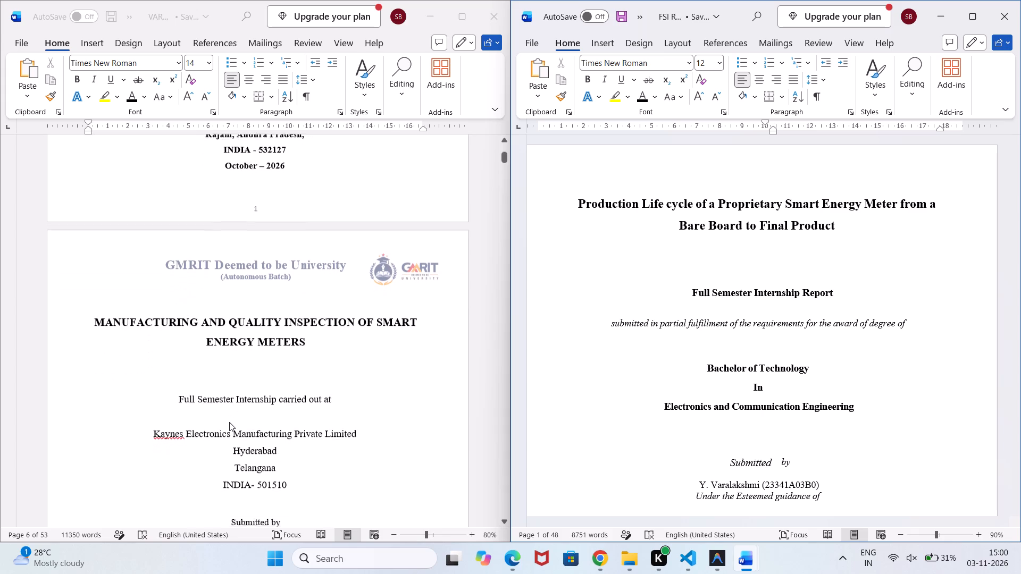
{"action": "scroll", "coordinate": [229, 422], "scroll_direction": "down", "scroll_amount": 2}
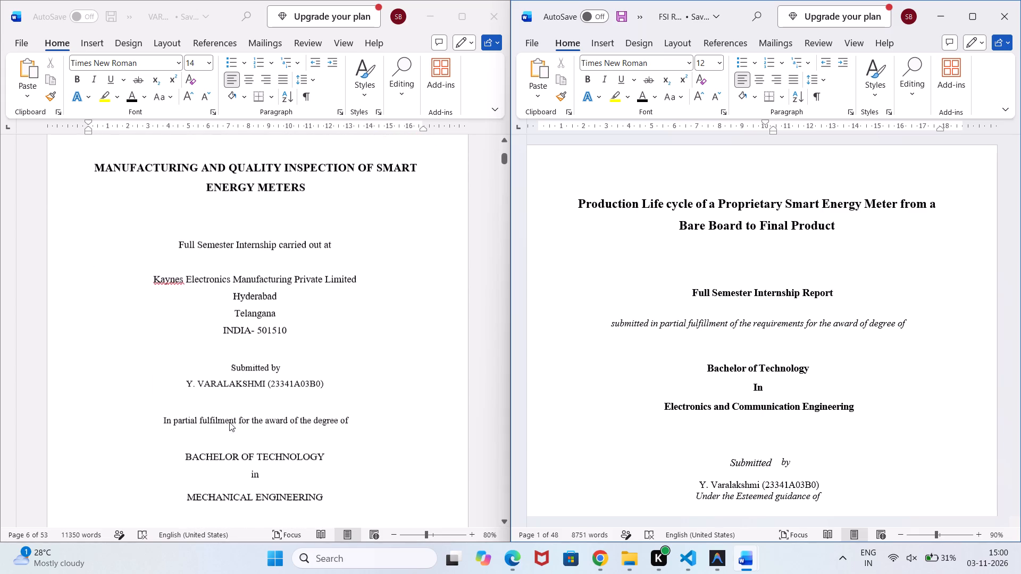
{"action": "scroll", "coordinate": [229, 422], "scroll_direction": "down", "scroll_amount": 1}
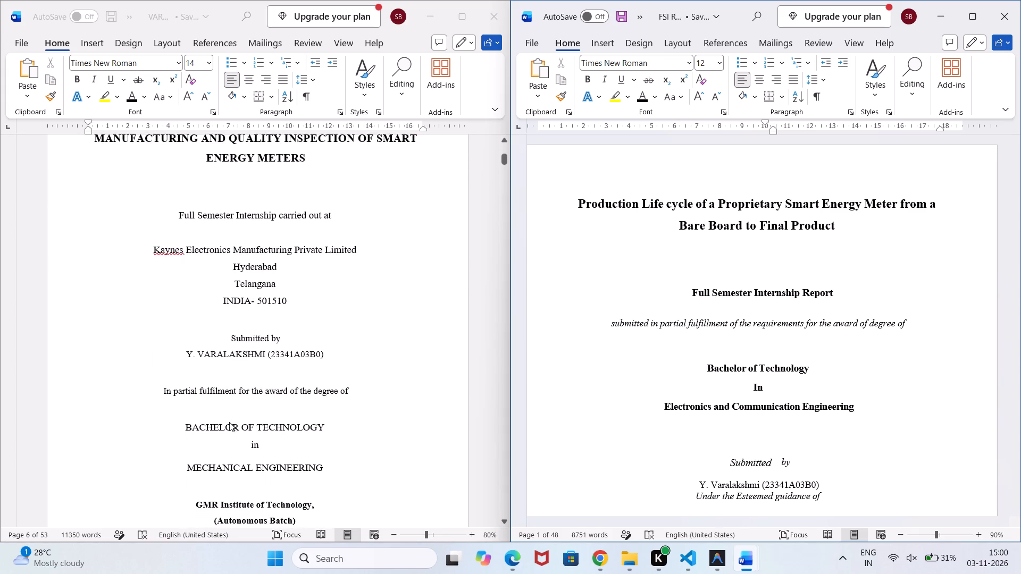
{"action": "scroll", "coordinate": [229, 422], "scroll_direction": "down", "scroll_amount": 3}
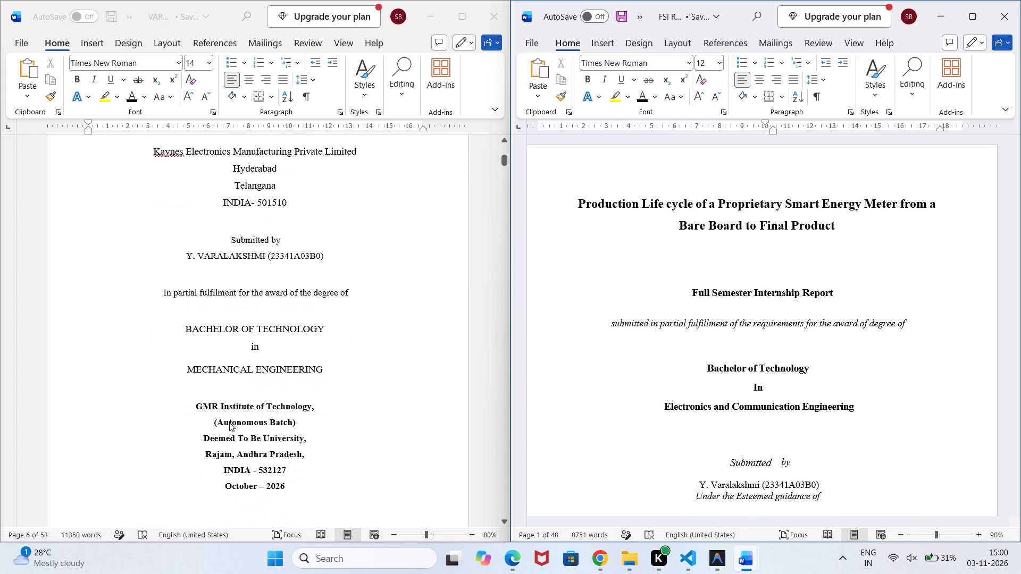
{"action": "scroll", "coordinate": [229, 422], "scroll_direction": "down", "scroll_amount": 2}
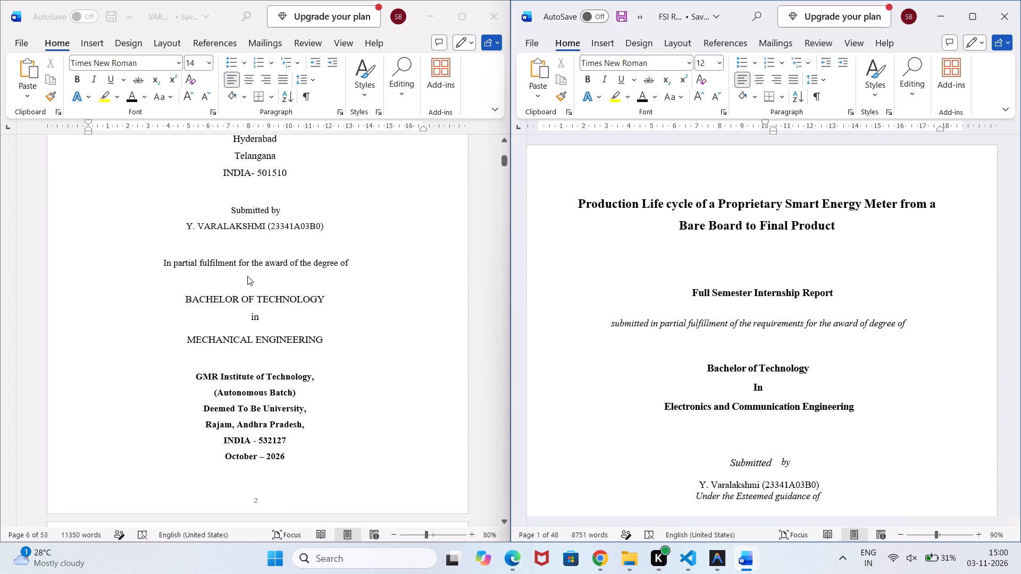
{"action": "scroll", "coordinate": [234, 407], "scroll_direction": "down", "scroll_amount": 1}
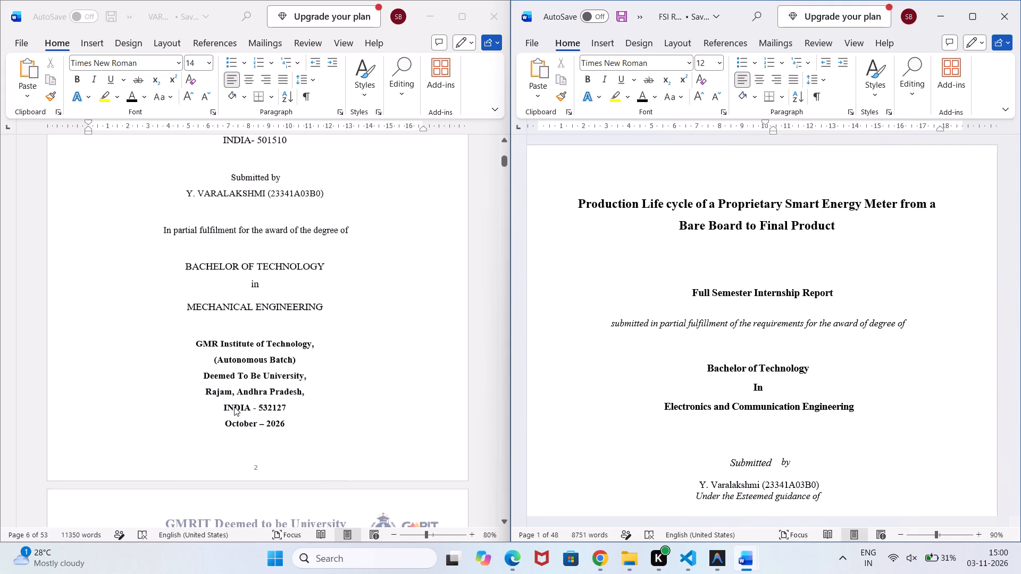
Read the Bonafide Certificate for the smart energy meter internship, checking its title, student details, internship period and company.
{"action": "scroll", "coordinate": [234, 407], "scroll_direction": "down", "scroll_amount": 4}
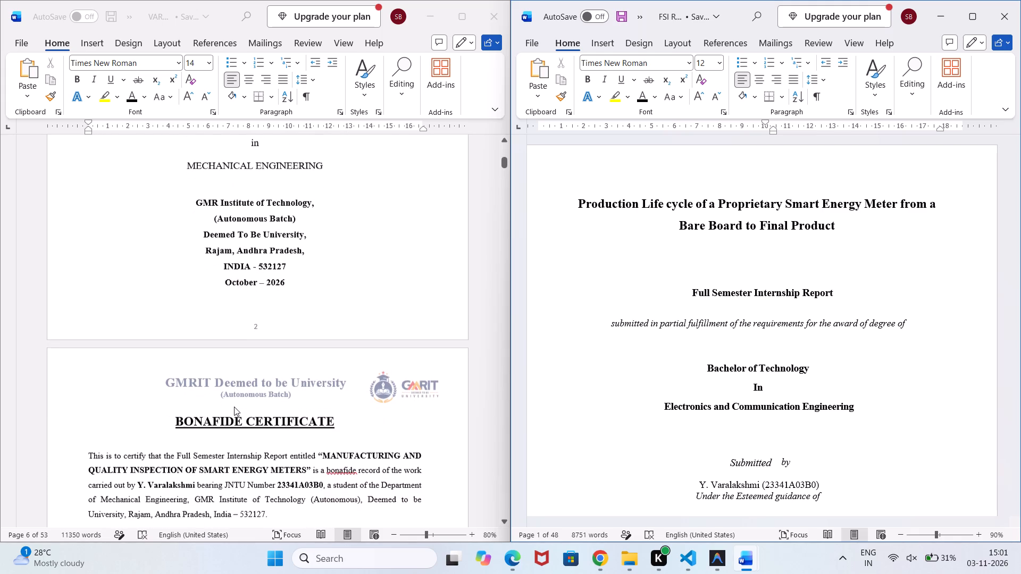
{"action": "scroll", "coordinate": [234, 407], "scroll_direction": "down", "scroll_amount": 3}
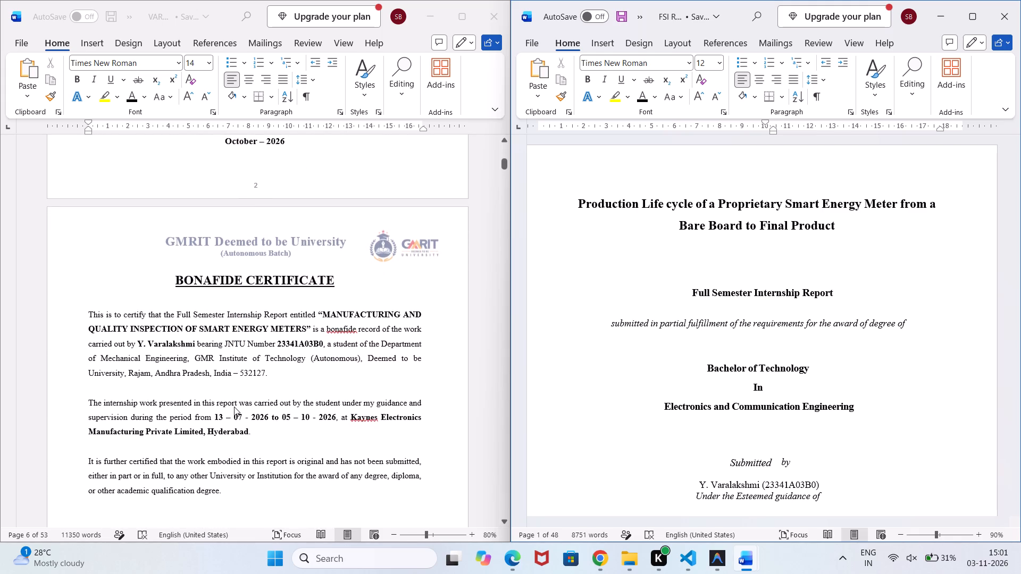
{"action": "scroll", "coordinate": [234, 407], "scroll_direction": "down", "scroll_amount": 2}
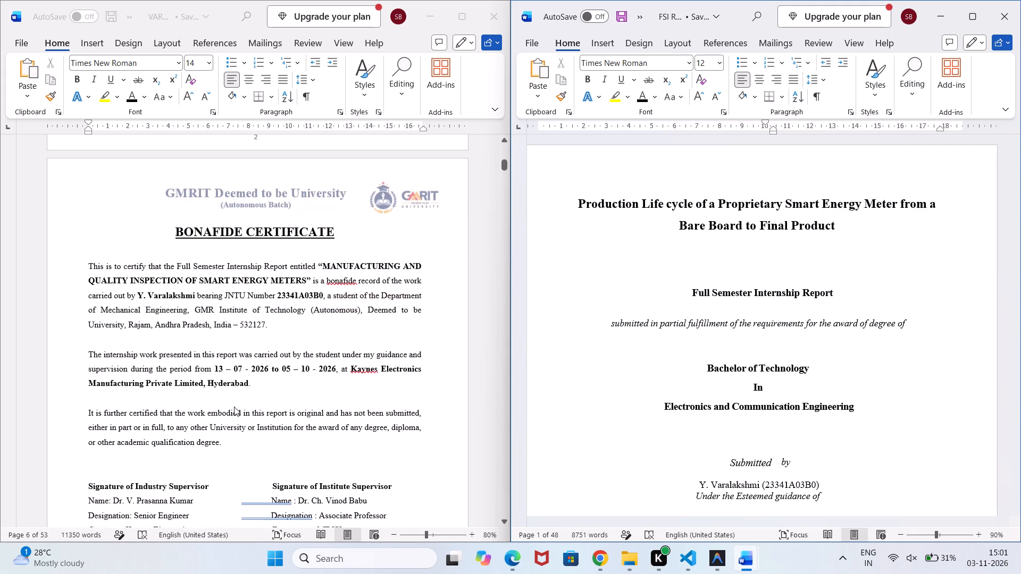
{"action": "scroll", "coordinate": [234, 407], "scroll_direction": "down", "scroll_amount": 1}
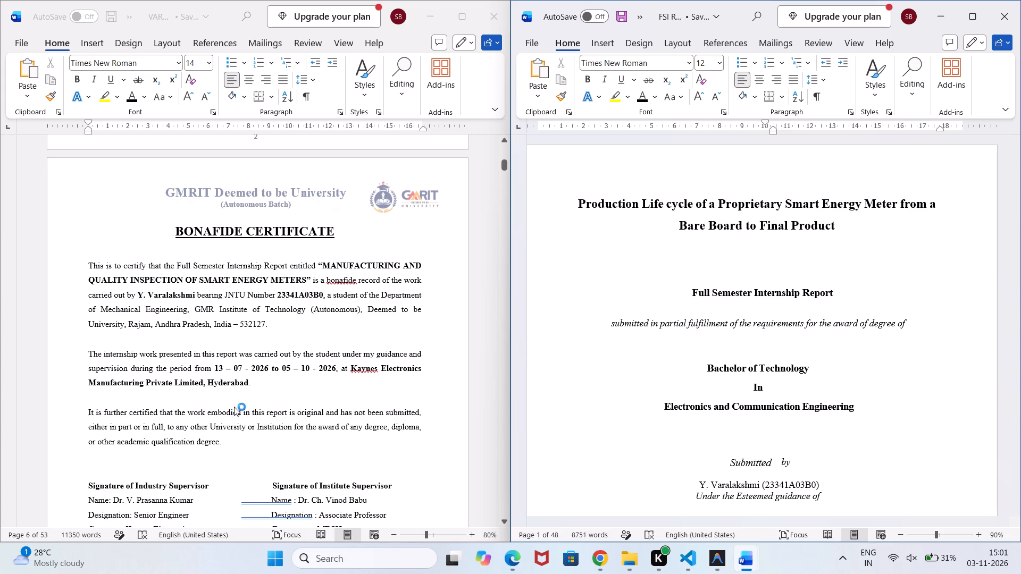
{"action": "scroll", "coordinate": [263, 409], "scroll_direction": "down", "scroll_amount": 1}
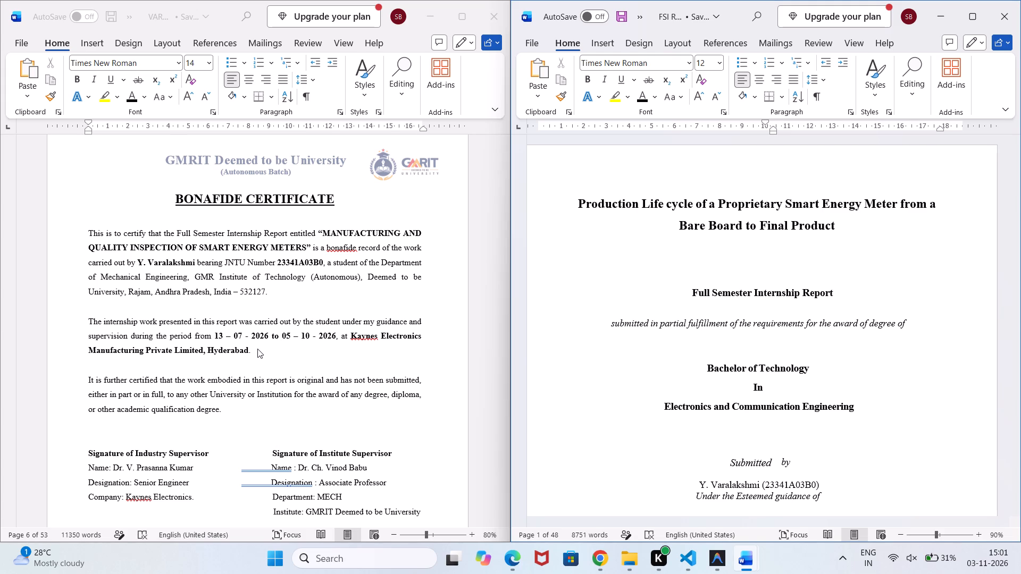
{"action": "scroll", "coordinate": [288, 359], "scroll_direction": "down", "scroll_amount": 1}
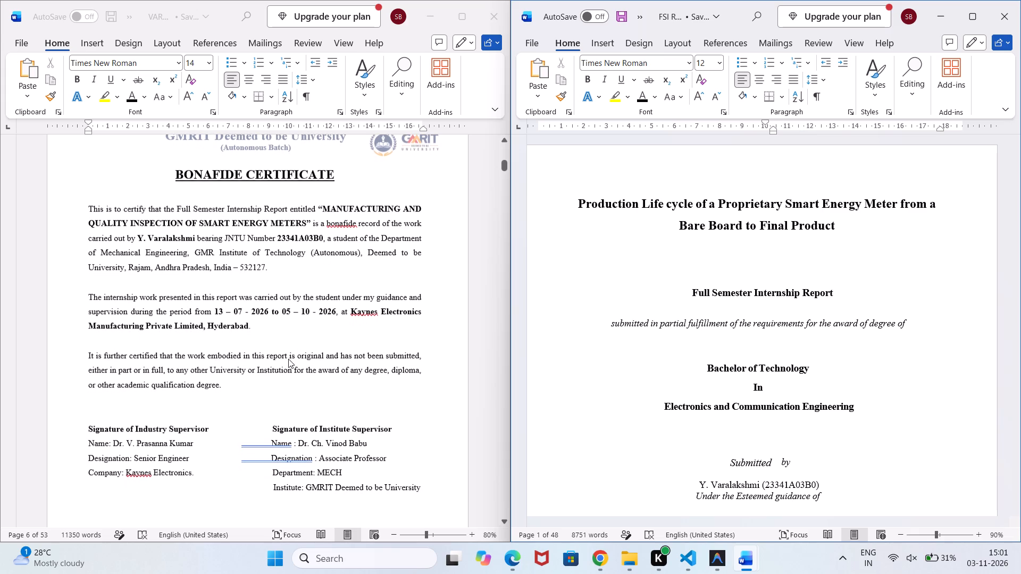
{"action": "scroll", "coordinate": [288, 359], "scroll_direction": "down", "scroll_amount": 2}
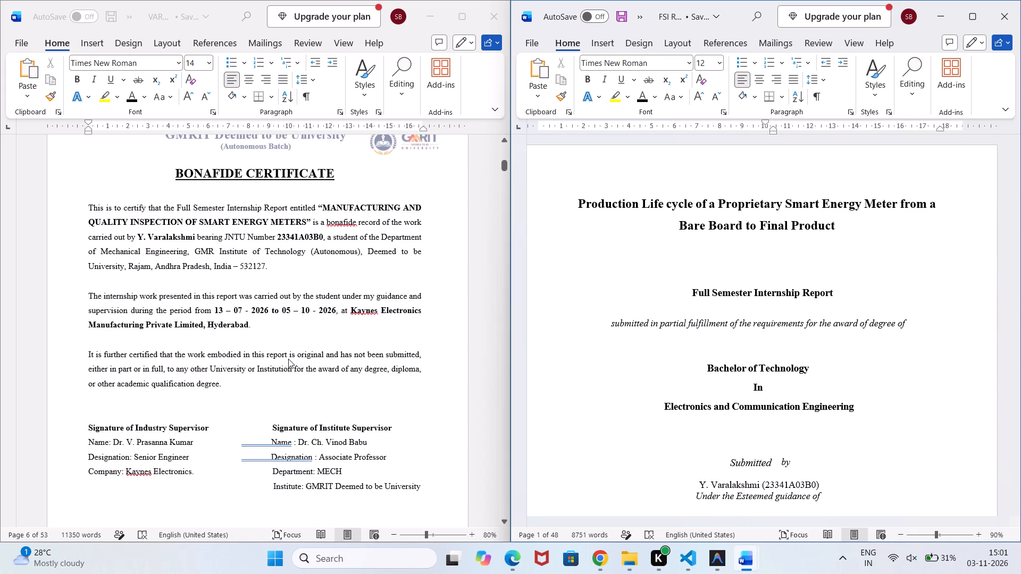
{"action": "scroll", "coordinate": [288, 359], "scroll_direction": "down", "scroll_amount": 1}
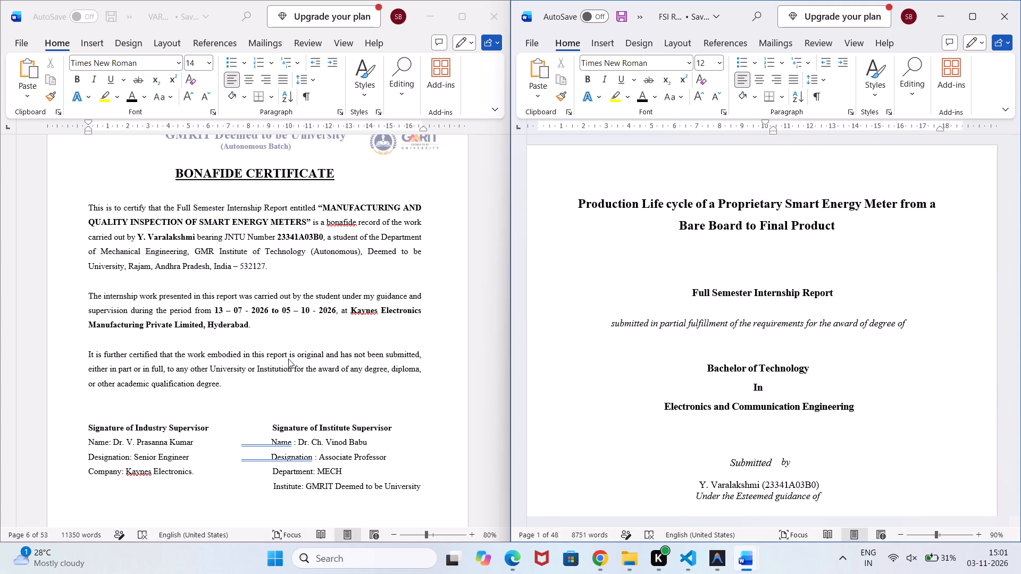
{"action": "scroll", "coordinate": [288, 359], "scroll_direction": "down", "scroll_amount": 2}
Check the industry supervisor, institute supervisor and Head of the Department signature blocks on the smart energy meter Bonafide Certificate.
{"action": "scroll", "coordinate": [274, 304], "scroll_direction": "down", "scroll_amount": 1}
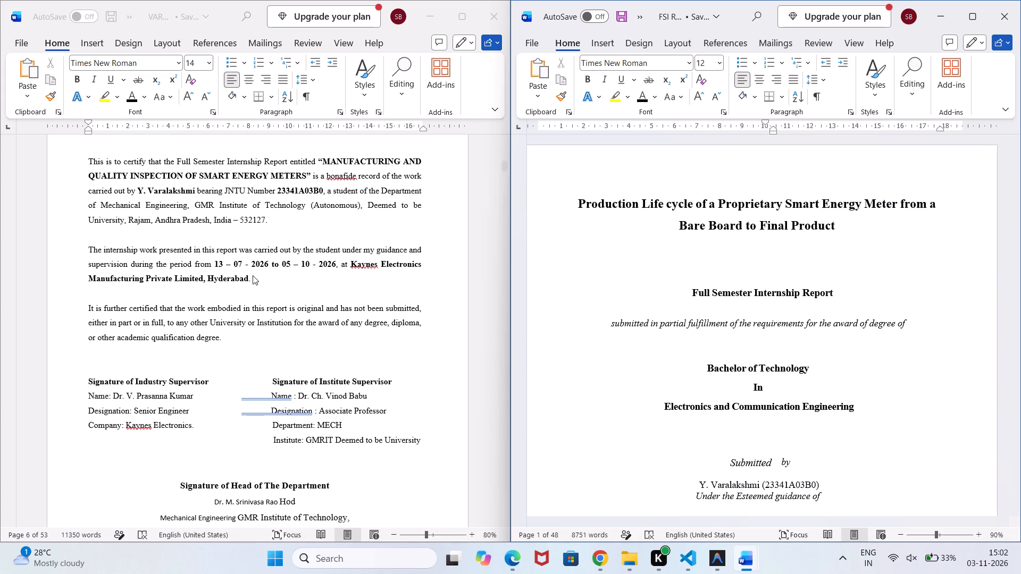
{"action": "scroll", "coordinate": [188, 296], "scroll_direction": "down", "scroll_amount": 1}
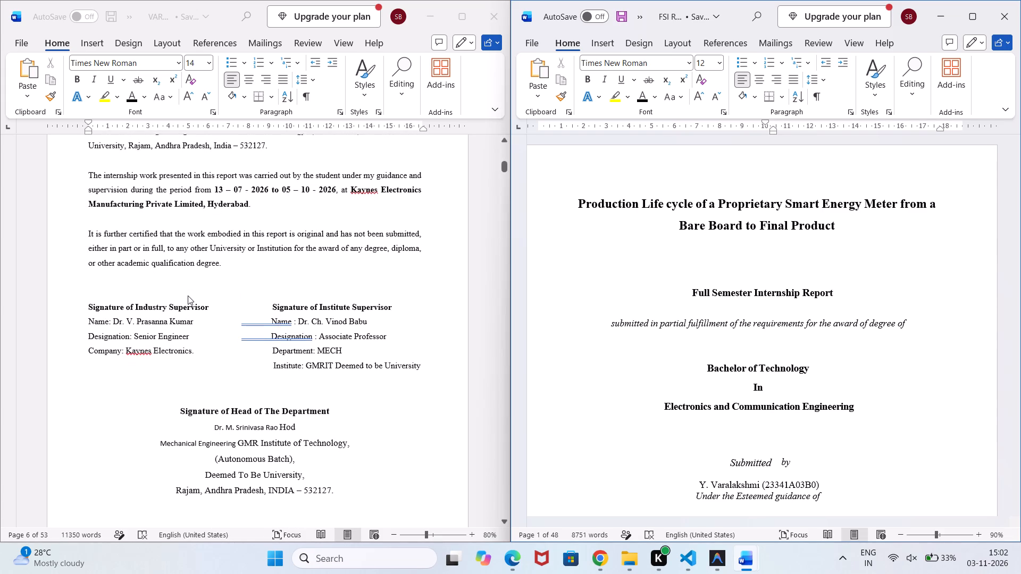
{"action": "scroll", "coordinate": [188, 296], "scroll_direction": "down", "scroll_amount": 1}
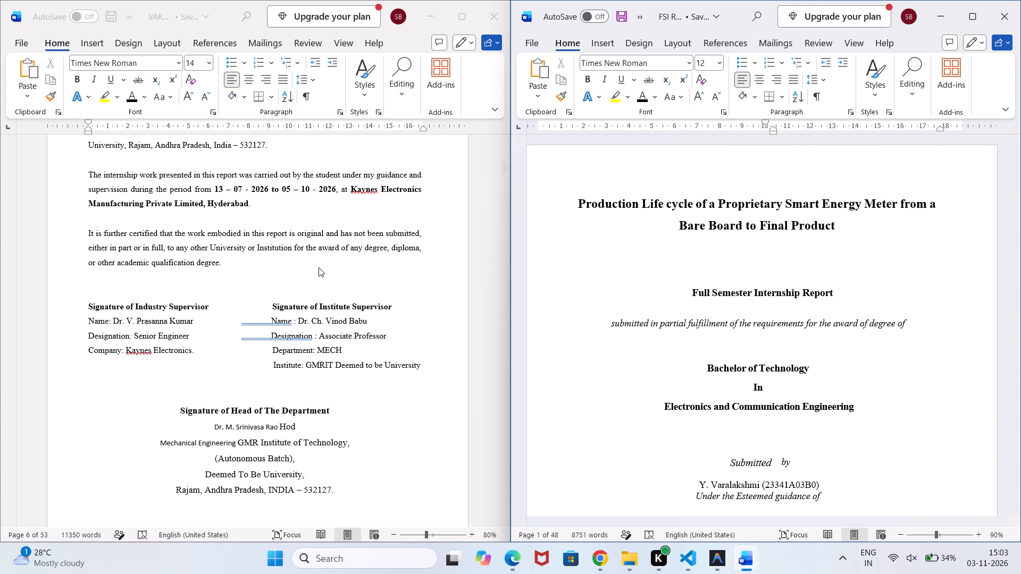
{"action": "scroll", "coordinate": [314, 336], "scroll_direction": "down", "scroll_amount": 2}
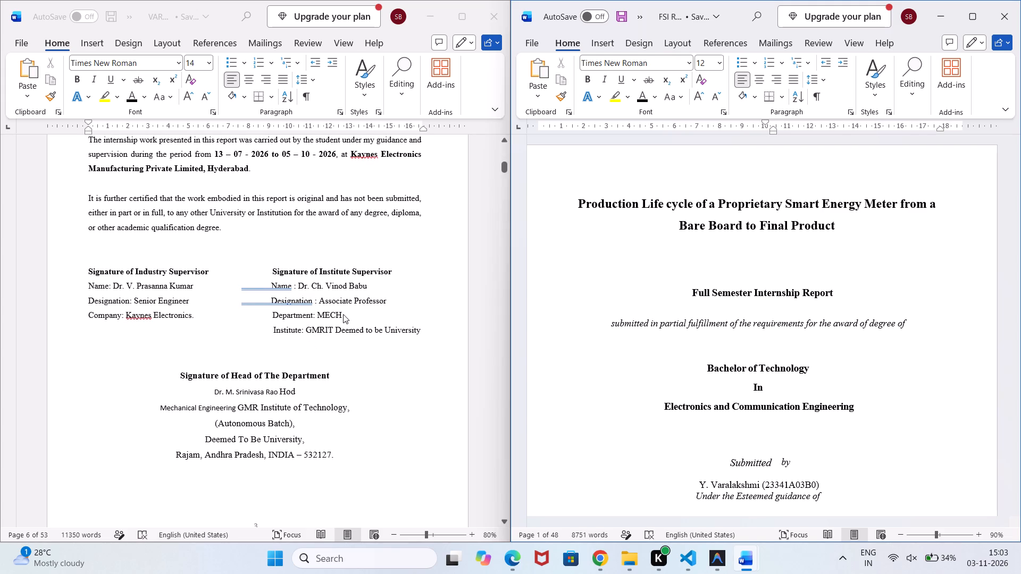
{"action": "scroll", "coordinate": [230, 314], "scroll_direction": "down", "scroll_amount": 1}
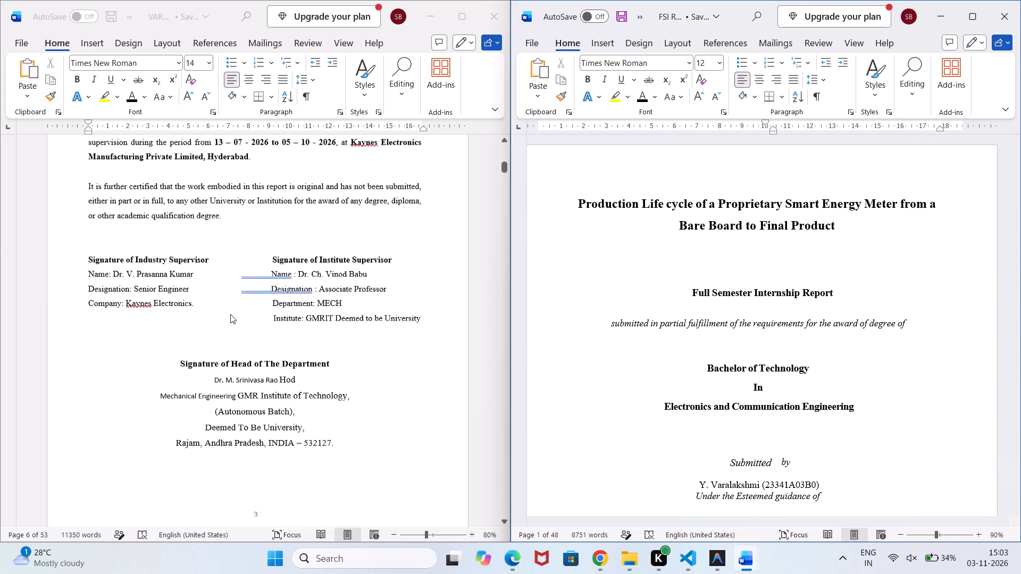
{"action": "scroll", "coordinate": [230, 314], "scroll_direction": "down", "scroll_amount": 2}
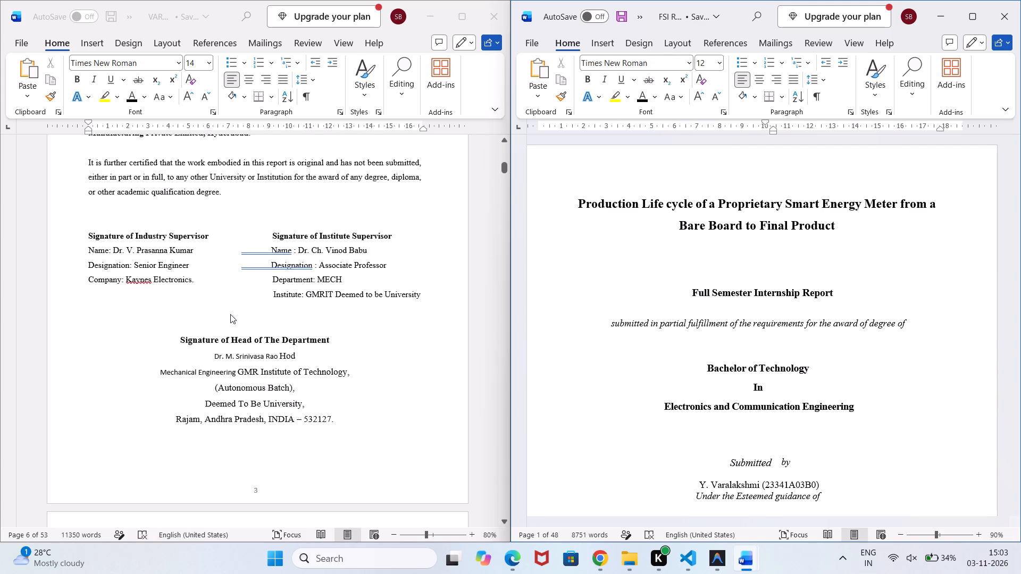
{"action": "scroll", "coordinate": [230, 314], "scroll_direction": "down", "scroll_amount": 3}
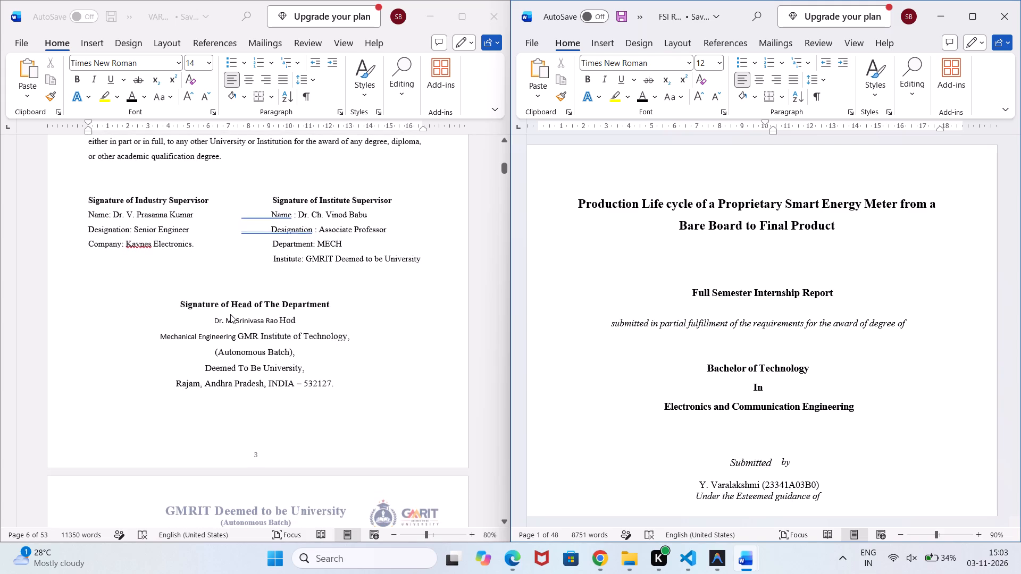
{"action": "scroll", "coordinate": [230, 314], "scroll_direction": "down", "scroll_amount": 1}
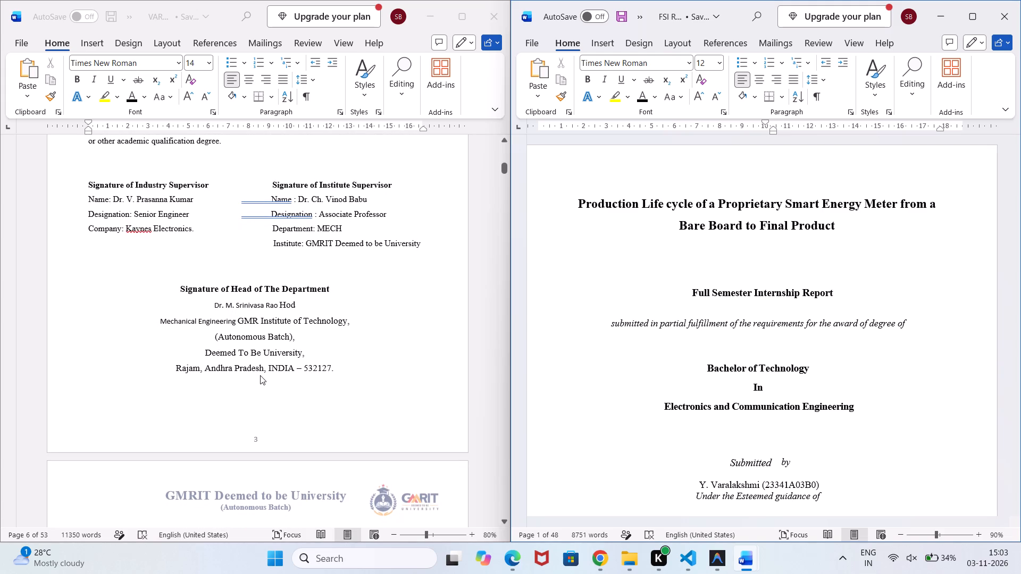
Examine the "PYTHON" internship's Bonafide Certificate, including its department, period, company and signature blocks.
{"action": "scroll", "coordinate": [260, 376], "scroll_direction": "down", "scroll_amount": 3}
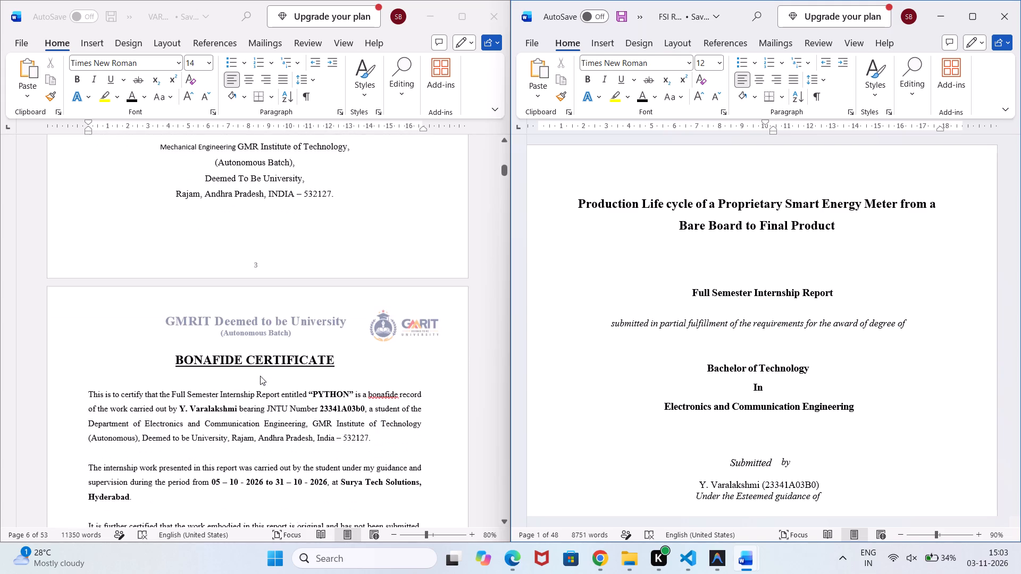
{"action": "scroll", "coordinate": [260, 376], "scroll_direction": "down", "scroll_amount": 3}
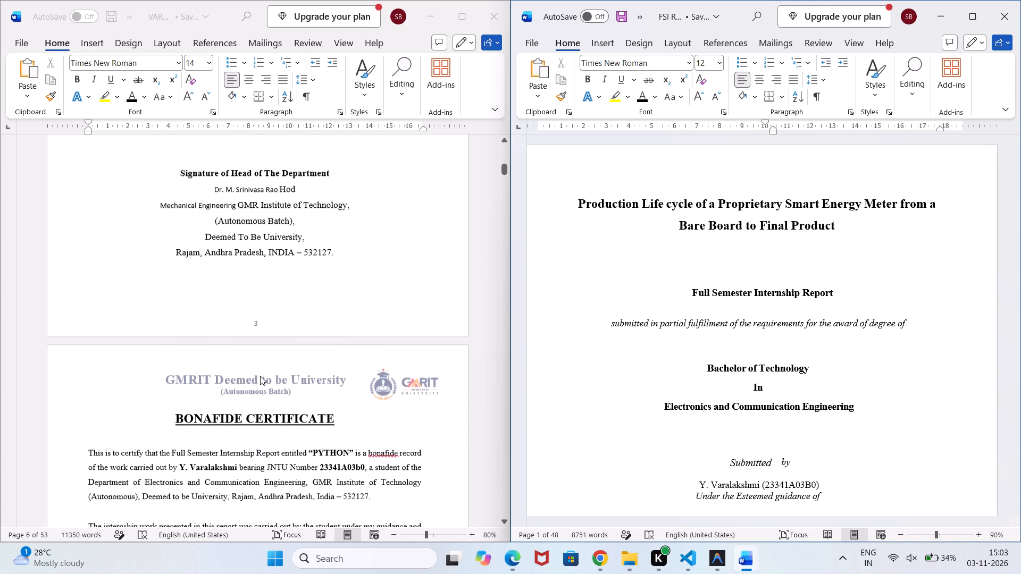
{"action": "scroll", "coordinate": [260, 376], "scroll_direction": "down", "scroll_amount": 3}
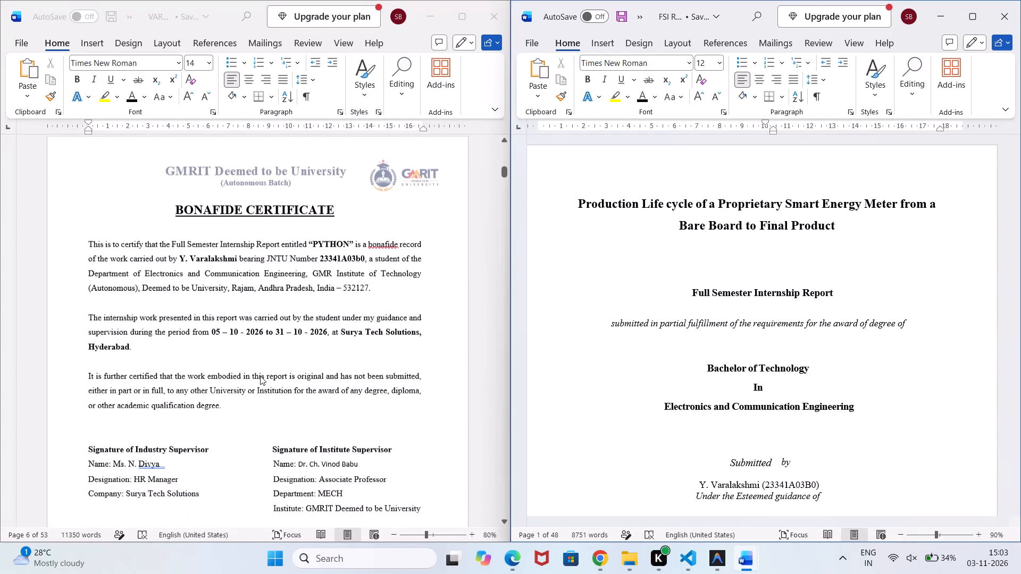
{"action": "scroll", "coordinate": [260, 376], "scroll_direction": "down", "scroll_amount": 2}
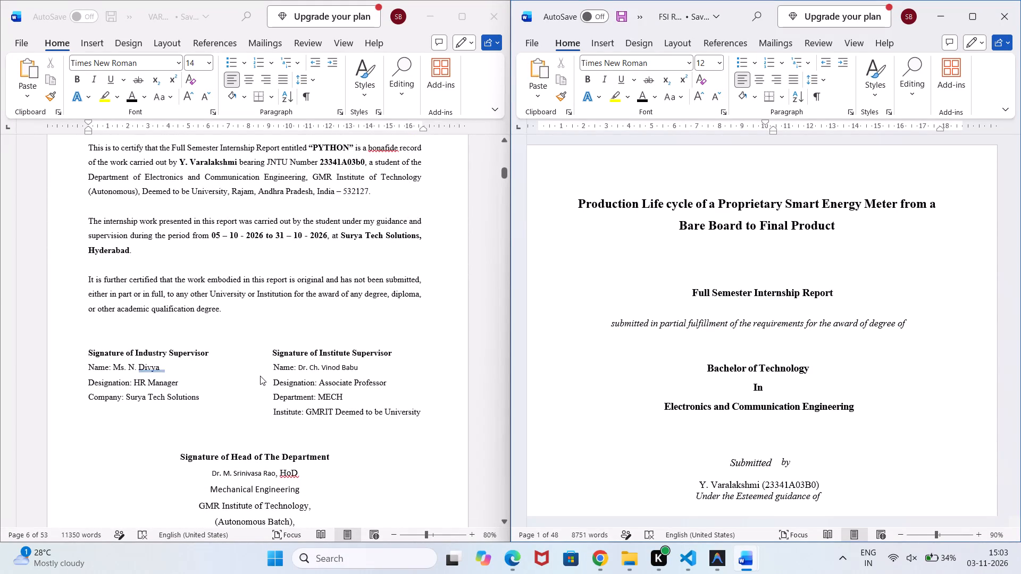
{"action": "scroll", "coordinate": [260, 376], "scroll_direction": "down", "scroll_amount": 3}
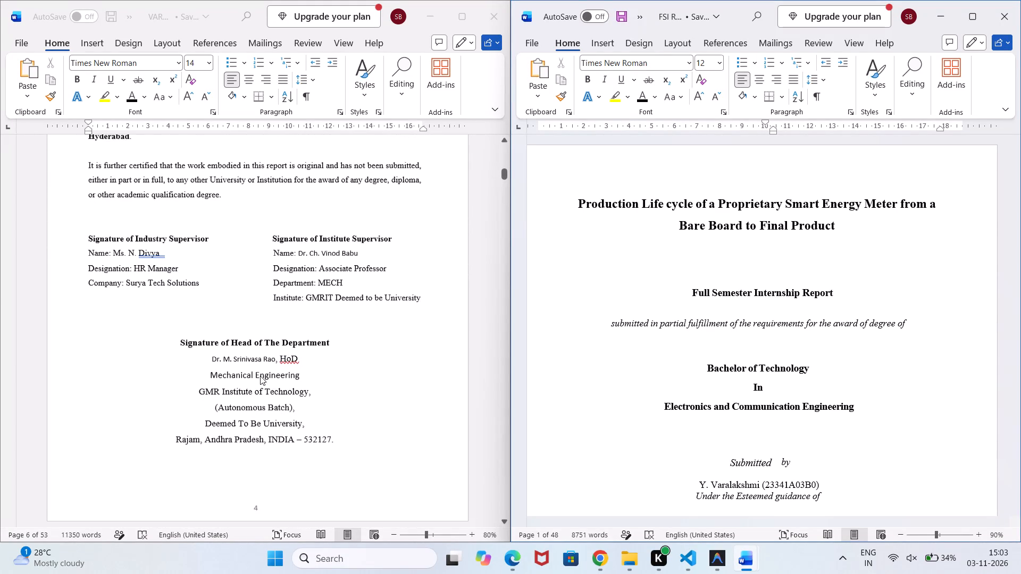
Look over the manufacturing report's Abstract page down to the start of the Acknowledgement.
{"action": "scroll", "coordinate": [260, 376], "scroll_direction": "down", "scroll_amount": 5}
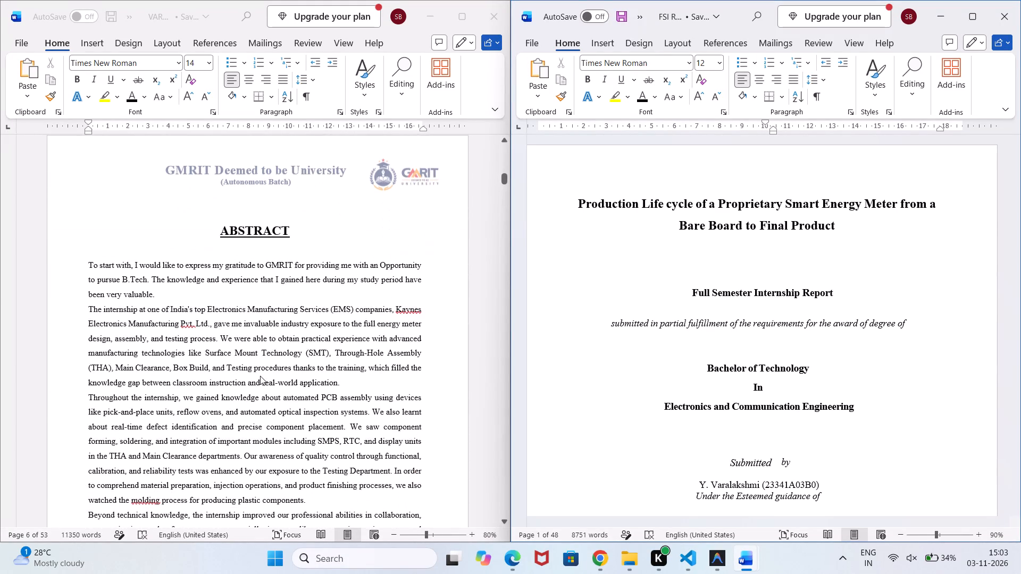
{"action": "scroll", "coordinate": [260, 376], "scroll_direction": "down", "scroll_amount": 5}
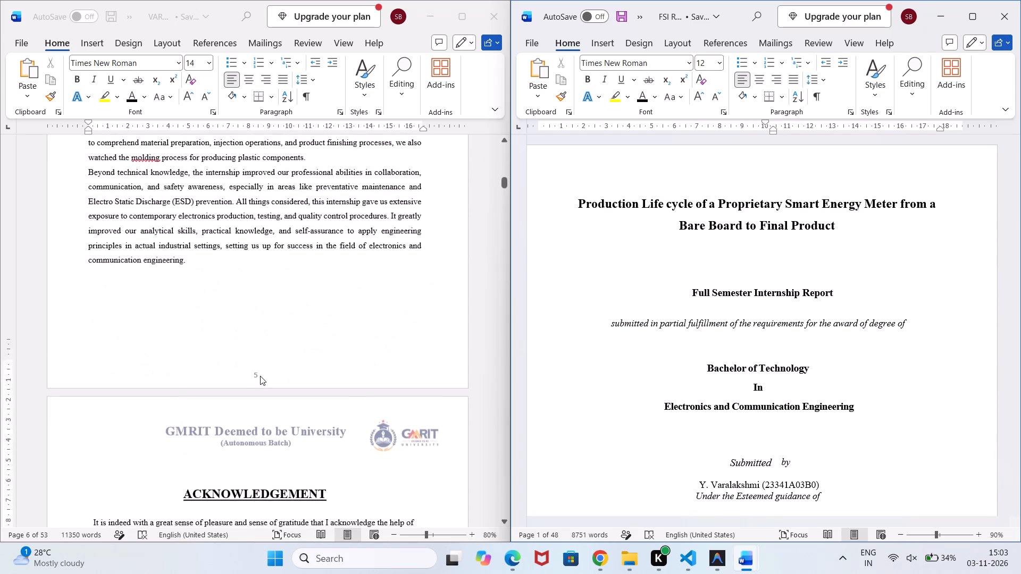
Look over the manufacturing report's Acknowledgement and the chapter outline pages that follow it, down to the Appendices entries.
{"action": "scroll", "coordinate": [260, 376], "scroll_direction": "down", "scroll_amount": 4}
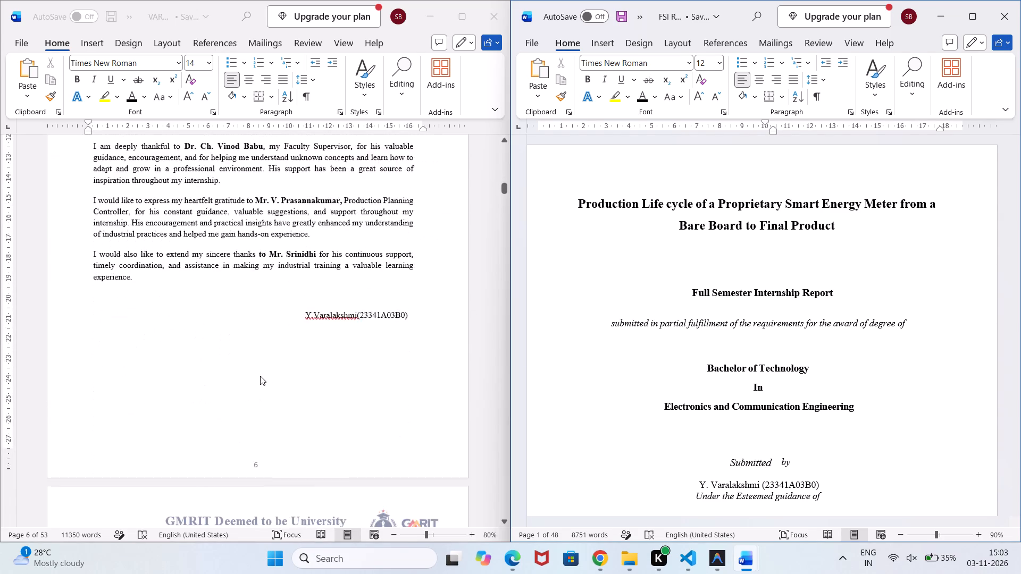
{"action": "scroll", "coordinate": [260, 376], "scroll_direction": "down", "scroll_amount": 3}
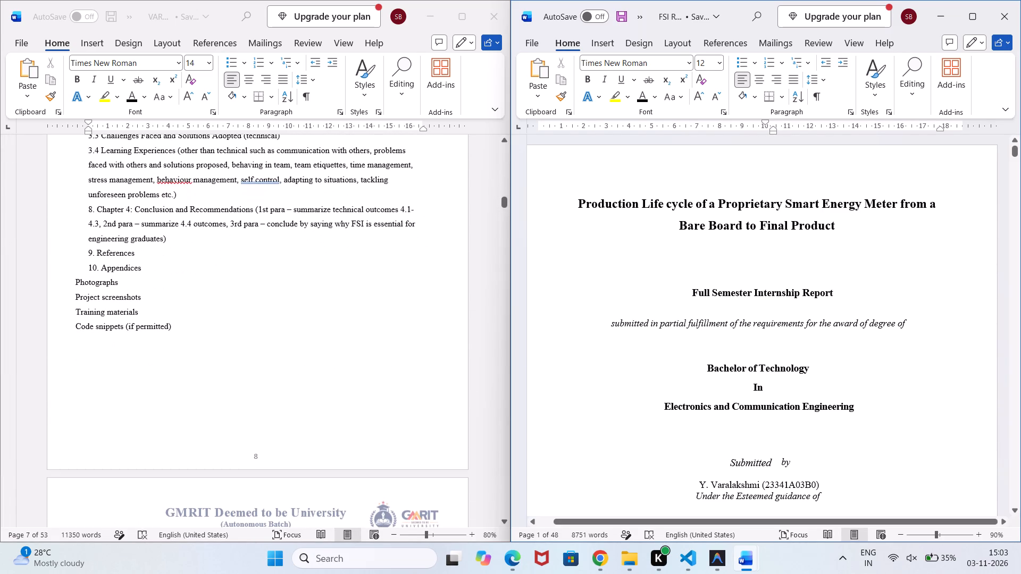
On the smart energy meter report's title page, replace the degree branch before "Engineering" with "Mechanichal".
{"action": "scroll", "coordinate": [680, 344], "scroll_direction": "up", "scroll_amount": 4}
{"action": "scroll", "coordinate": [680, 344], "scroll_direction": "right", "scroll_amount": 1}
{"action": "scroll", "coordinate": [680, 344], "scroll_direction": "left", "scroll_amount": 1}
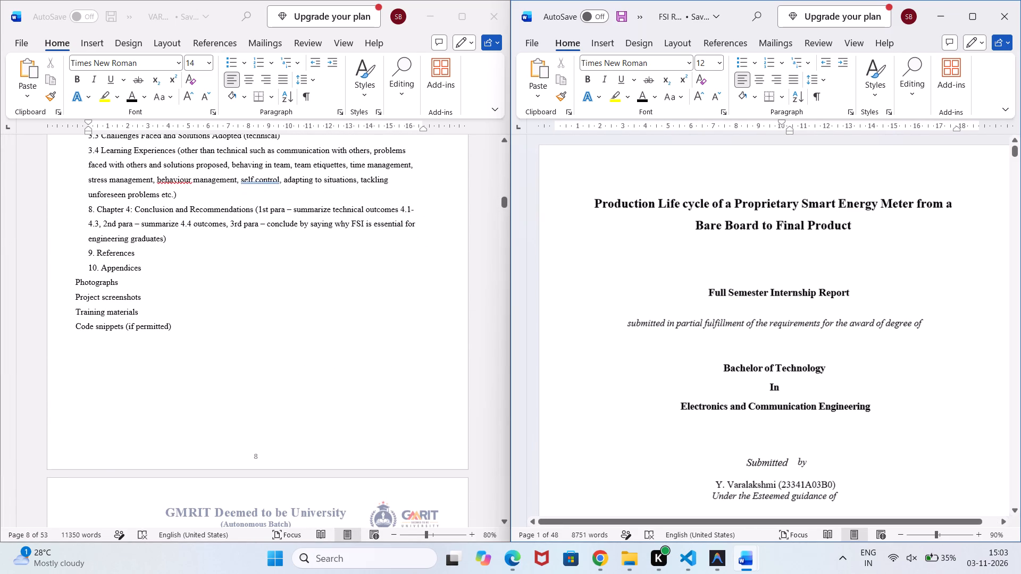
{"action": "scroll", "coordinate": [680, 344], "scroll_direction": "left", "scroll_amount": 1}
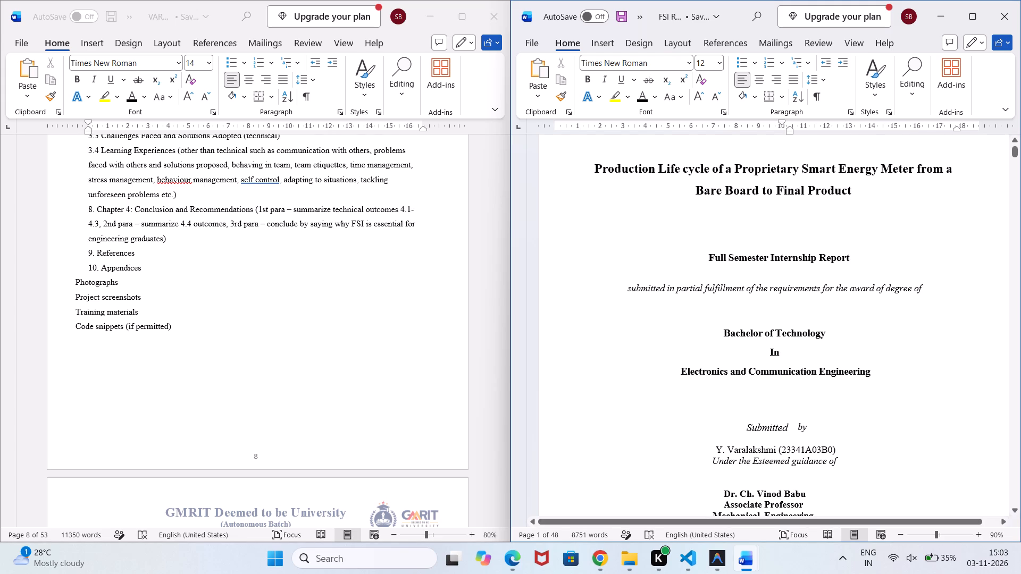
{"action": "left_click", "coordinate": [814, 366]}
{"action": "left_click", "coordinate": [818, 368]}
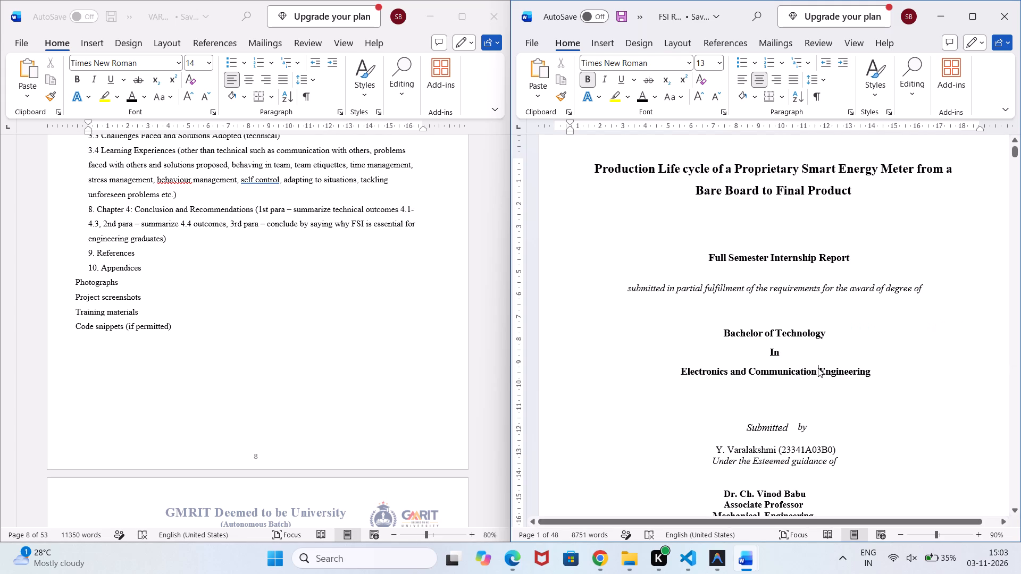
{"action": "left_click", "coordinate": [818, 368]}
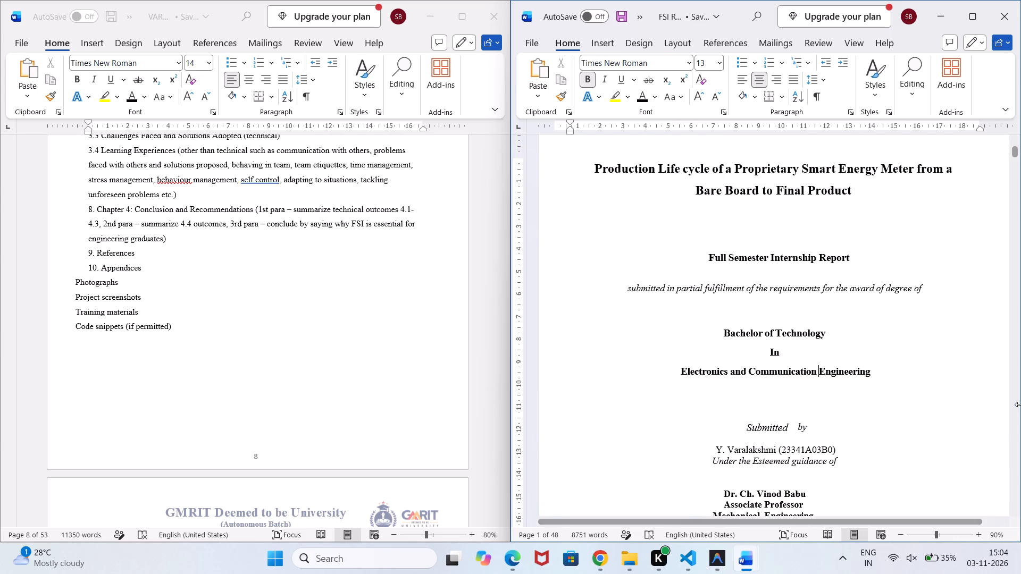
{"action": "key", "text": "Left"}
{"action": "key", "text": "BackSpace"}
{"action": "key", "text": "BackSpace"}
{"action": "key", "text": "BackSpace"}
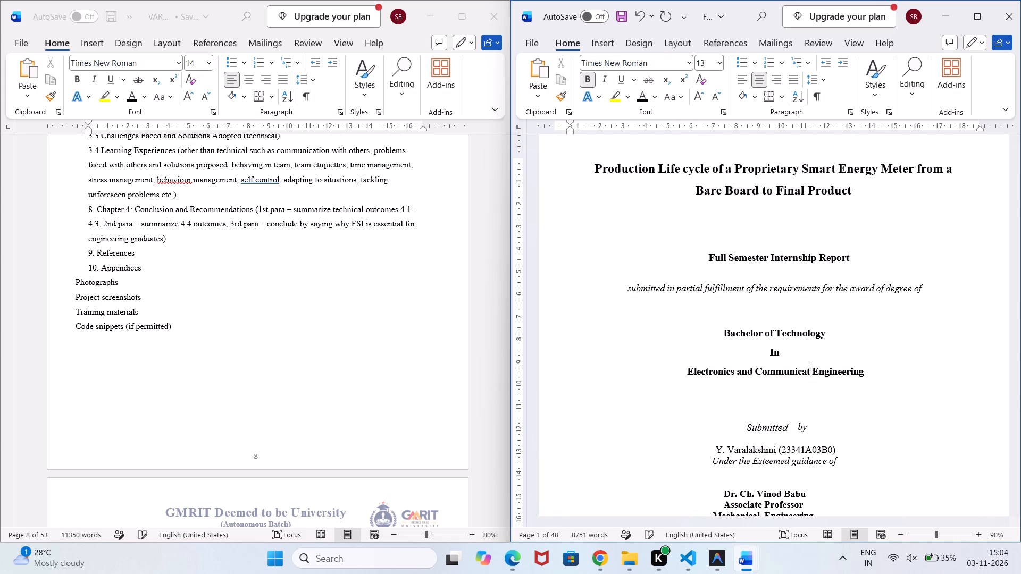
{"action": "key", "text": "BackSpace"}
{"action": "key", "text": "BackSpace"}
{"action": "key", "text": "BackSpace"}
{"action": "key", "text": "BackSpace"}
{"action": "key", "text": "BackSpace"}
{"action": "key", "text": "BackSpace"}
{"action": "key", "text": "BackSpace"}
{"action": "key", "text": "BackSpace"}
{"action": "key", "text": "BackSpace"}
{"action": "key", "text": "BackSpace"}
{"action": "key", "text": "BackSpace"}
{"action": "key", "text": "BackSpace"}
{"action": "key", "text": "BackSpace"}
{"action": "key", "text": "BackSpace"}
{"action": "key", "text": "BackSpace"}
{"action": "key", "text": "BackSpace"}
{"action": "key", "text": "BackSpace"}
{"action": "key", "text": "BackSpace"}
{"action": "key", "text": "BackSpace"}
{"action": "key", "text": "BackSpace"}
{"action": "key", "text": "BackSpace"}
{"action": "key", "text": "BackSpace"}
{"action": "key", "text": "BackSpace"}
{"action": "key", "text": "BackSpace"}
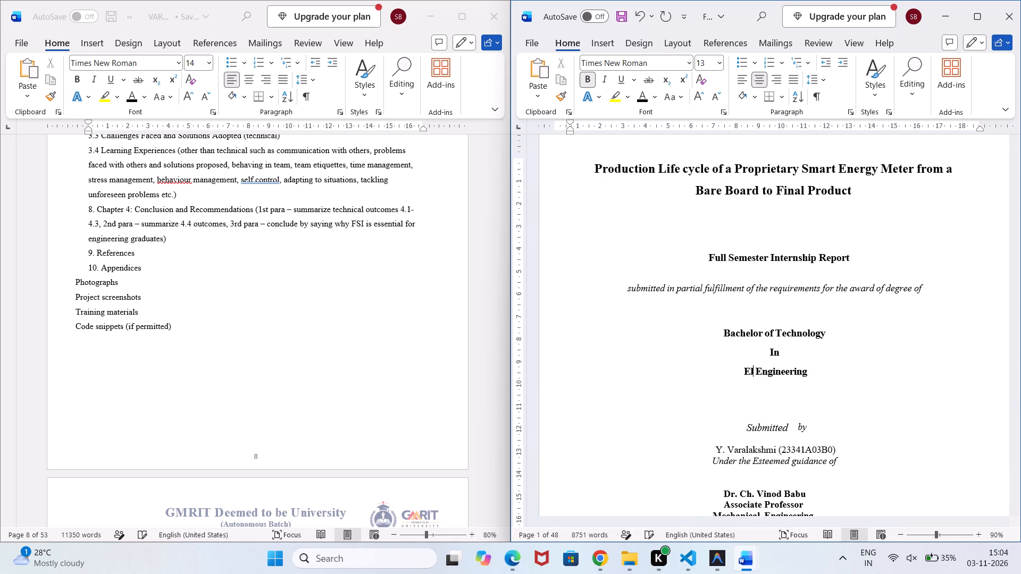
{"action": "key", "text": "BackSpace"}
{"action": "key", "text": "BackSpace"}
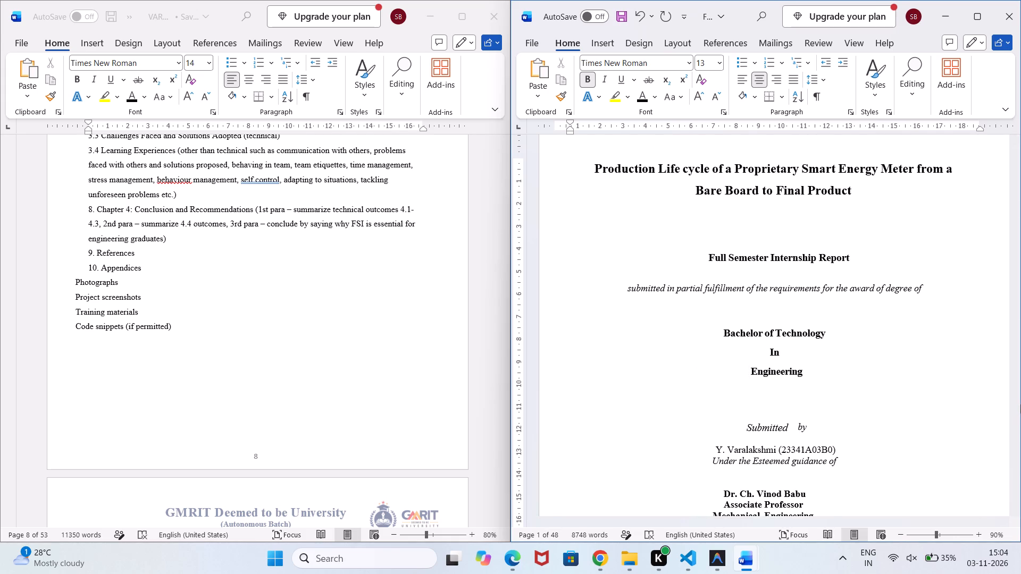
{"action": "type", "text": "Mech"}
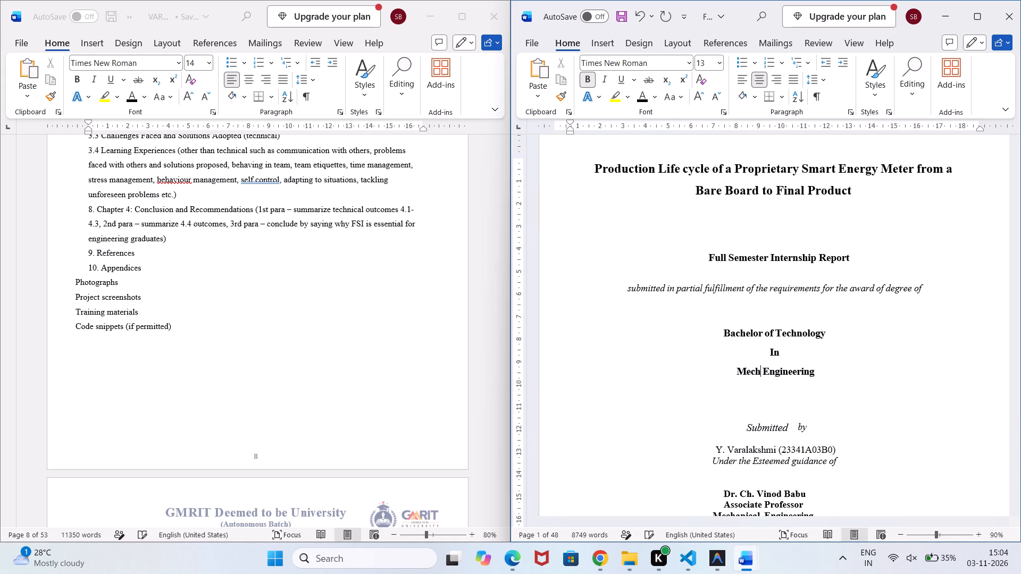
{"action": "type", "text": "ani"}
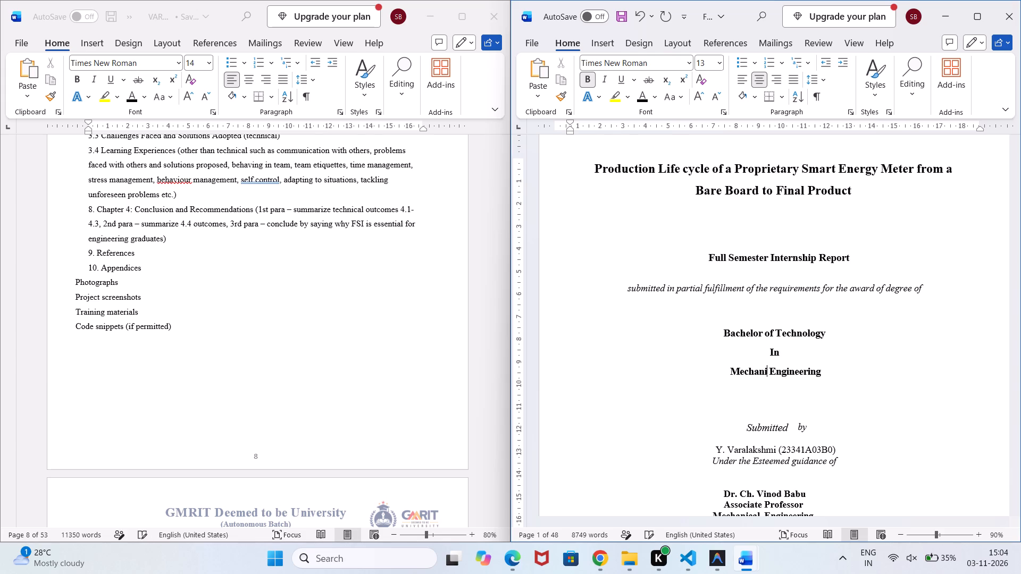
{"action": "type", "text": "chal"}
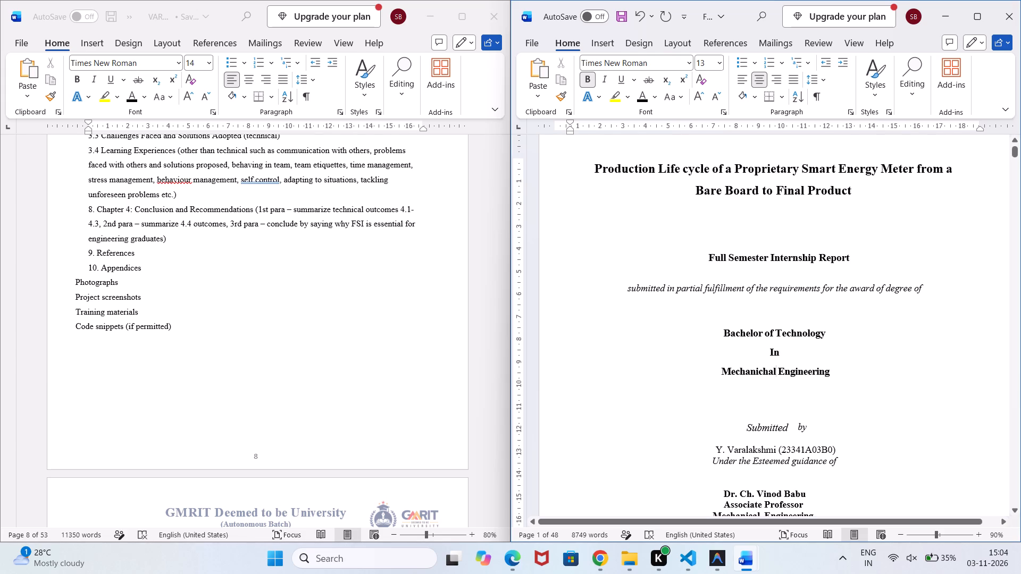
Change the department line below the title page's logo to "Department Mechanical Engineering".
{"action": "scroll", "coordinate": [735, 409], "scroll_direction": "down", "scroll_amount": 3}
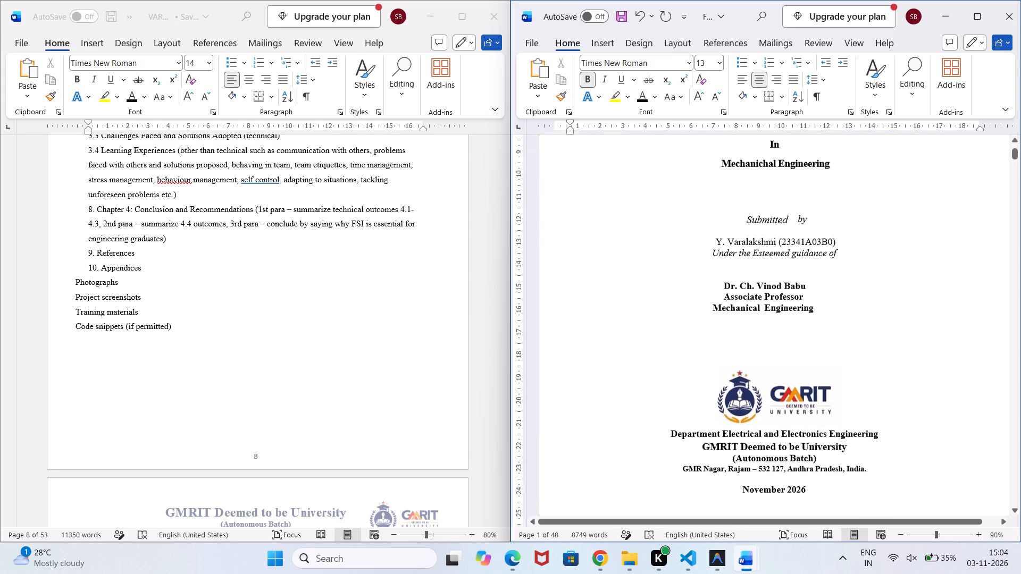
{"action": "scroll", "coordinate": [735, 409], "scroll_direction": "down", "scroll_amount": 1}
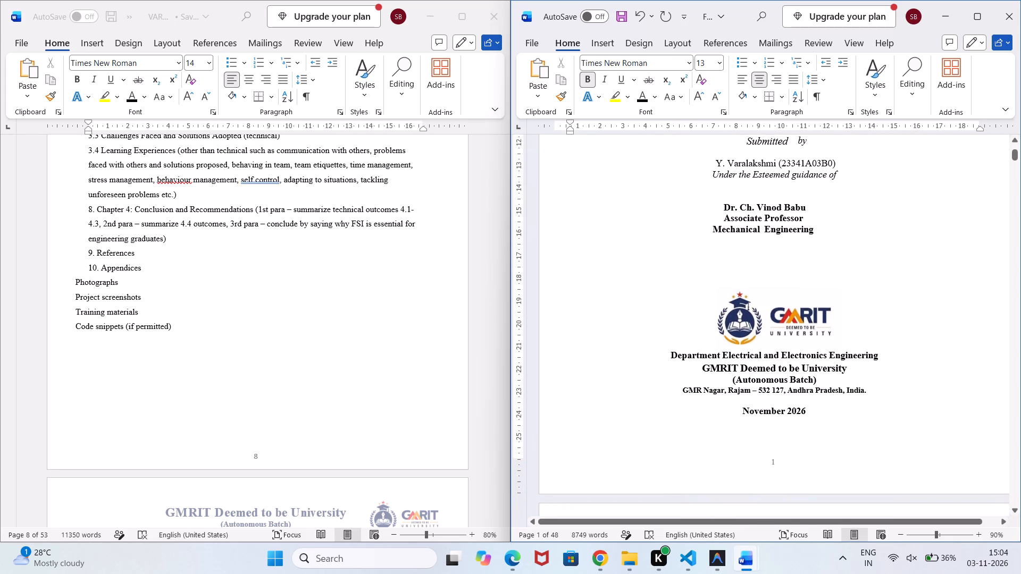
{"action": "left_click", "coordinate": [826, 351]}
{"action": "key", "text": "BackSpace"}
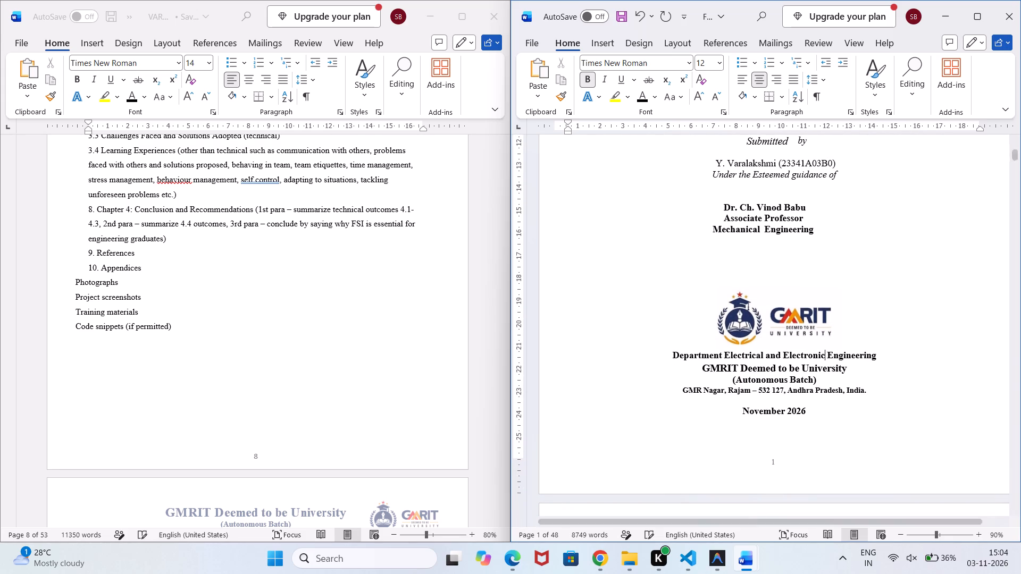
{"action": "key", "text": "BackSpace"}
{"action": "key", "text": "BackSpace"}
{"action": "key", "text": "BackSpace"}
{"action": "key", "text": "BackSpace"}
{"action": "key", "text": "BackSpace"}
{"action": "key", "text": "BackSpace"}
{"action": "key", "text": "BackSpace"}
{"action": "key", "text": "BackSpace"}
{"action": "key", "text": "BackSpace"}
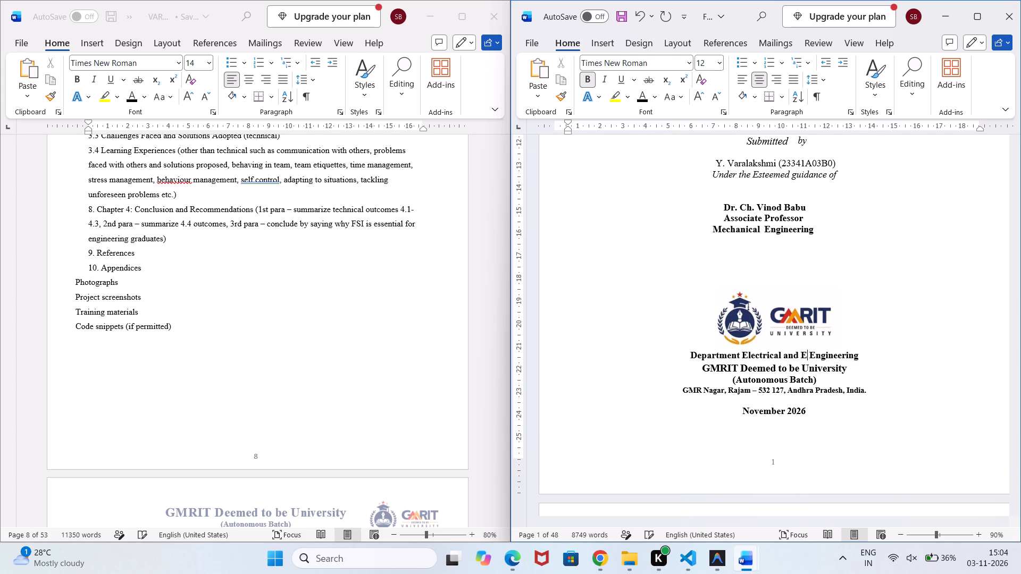
{"action": "key", "text": "BackSpace"}
{"action": "key", "text": "BackSpace"}
{"action": "key", "text": "BackSpace"}
{"action": "key", "text": "BackSpace"}
{"action": "key", "text": "BackSpace"}
{"action": "key", "text": "BackSpace"}
{"action": "key", "text": "BackSpace"}
{"action": "key", "text": "BackSpace"}
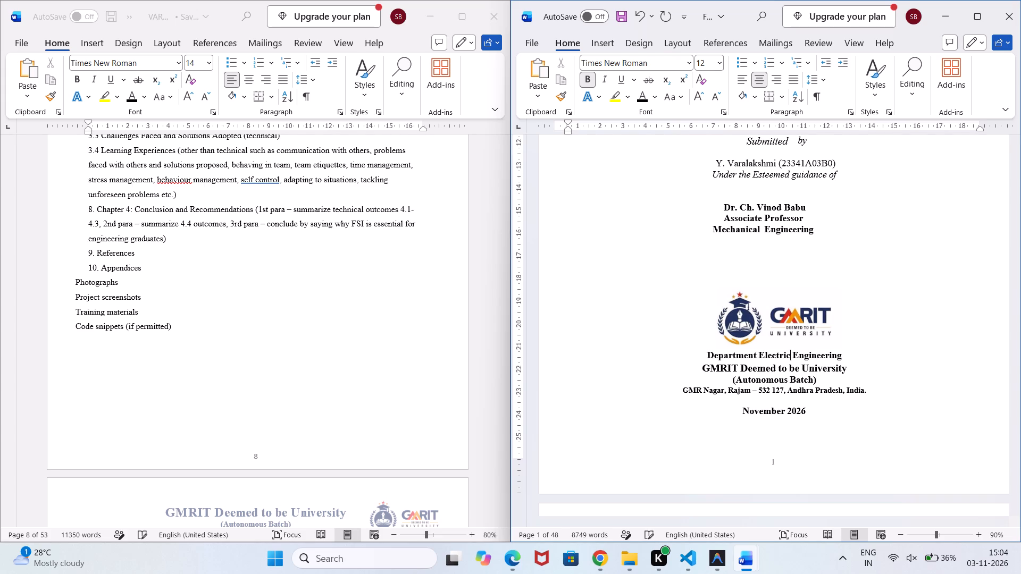
{"action": "key", "text": "BackSpace"}
{"action": "key", "text": "BackSpace"}
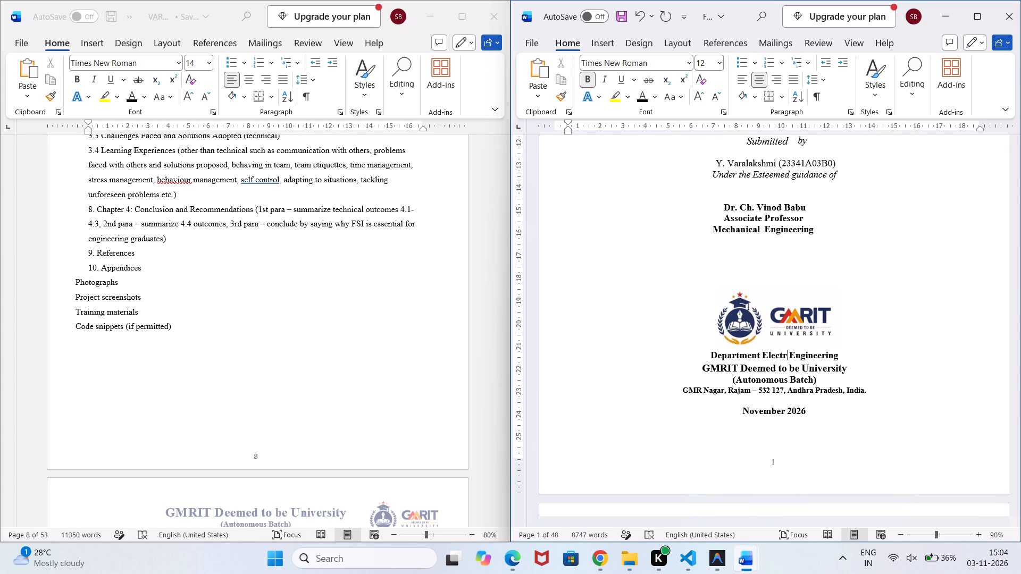
{"action": "key", "text": "BackSpace"}
{"action": "key", "text": "BackSpace"}
{"action": "key", "text": "BackSpace"}
{"action": "key", "text": "BackSpace"}
{"action": "key", "text": "BackSpace"}
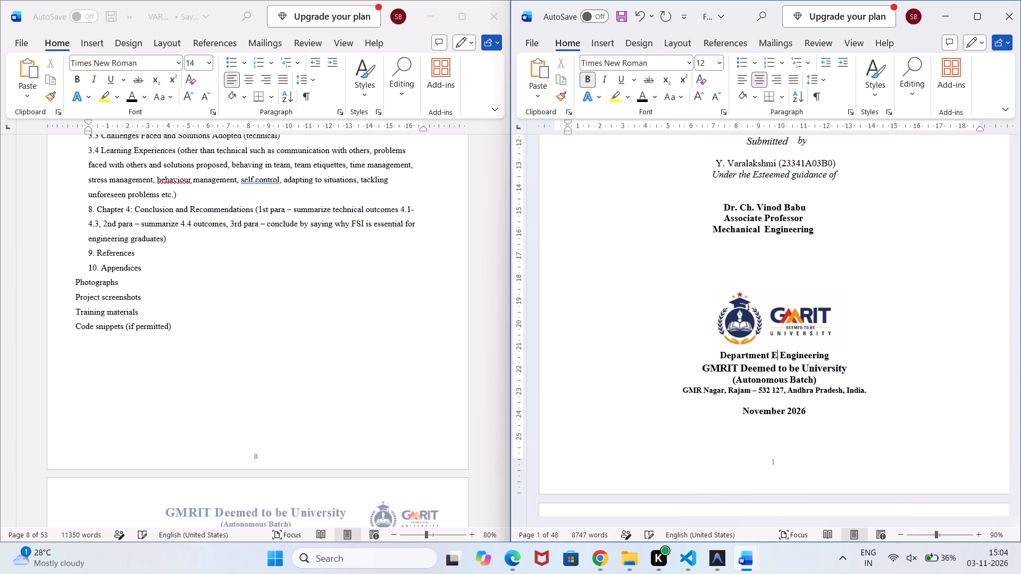
{"action": "key", "text": "BackSpace"}
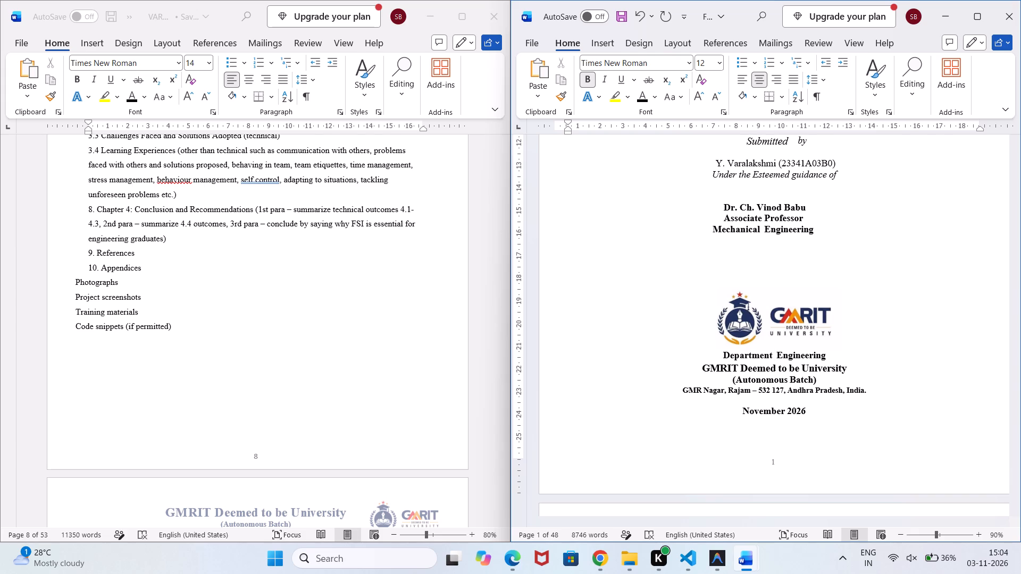
{"action": "type", "text": "Mar"}
{"action": "key", "text": "BackSpace"}
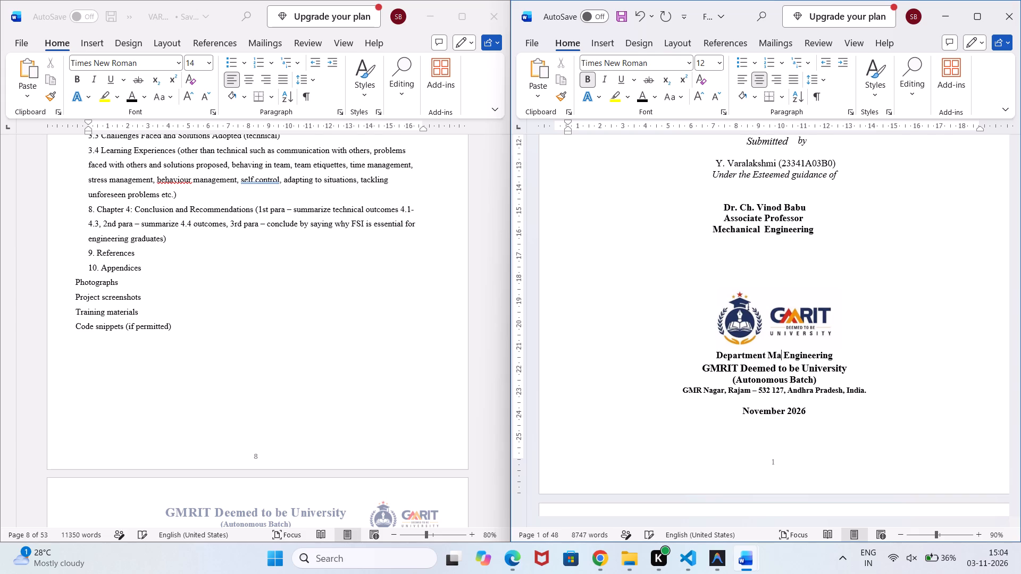
{"action": "key", "text": "BackSpace"}
{"action": "type", "text": "echanic"}
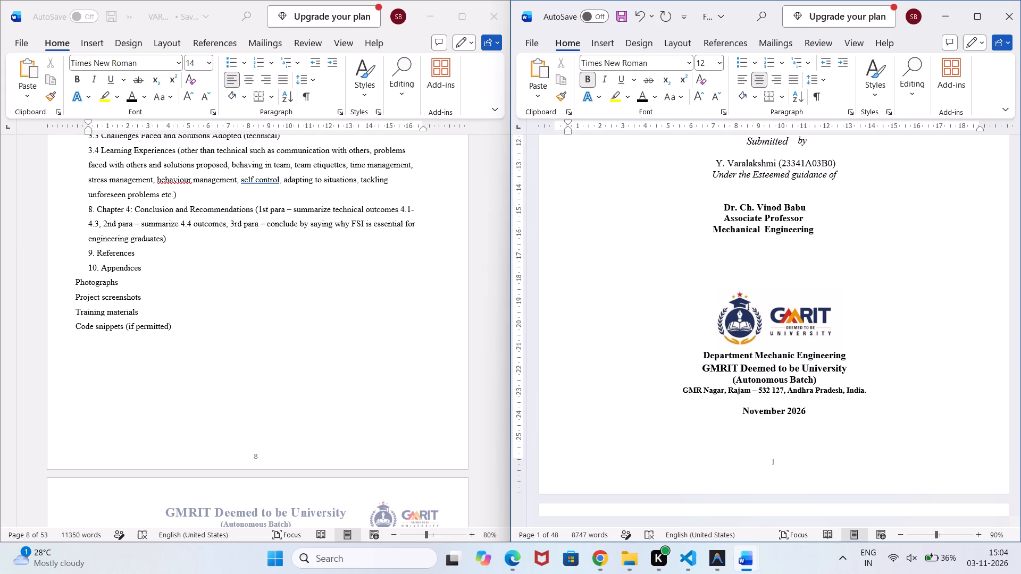
{"action": "key", "text": "a"}
{"action": "key", "text": "l"}
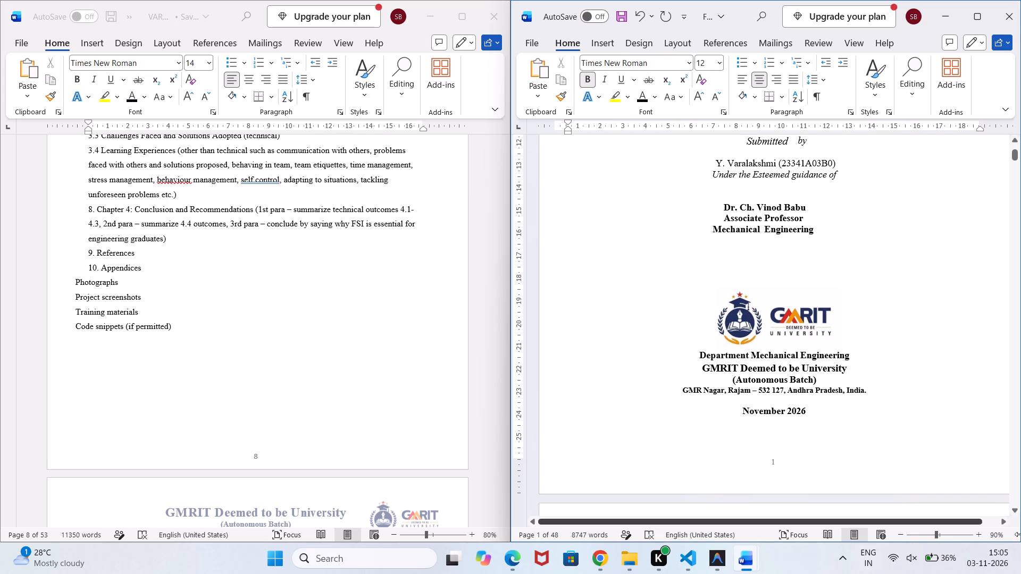
Change the department heading above "CERTIFICATE" in the smart energy meter report to "DEPARTMENT MECHANICAL ENGINEERING".
{"action": "scroll", "coordinate": [778, 258], "scroll_direction": "down", "scroll_amount": 1}
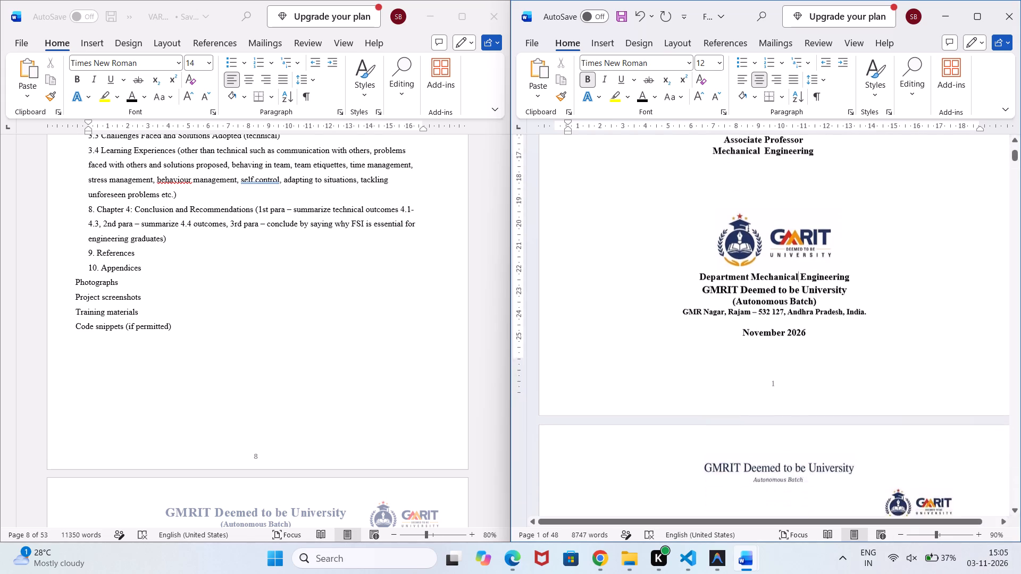
{"action": "scroll", "coordinate": [778, 258], "scroll_direction": "down", "scroll_amount": 3}
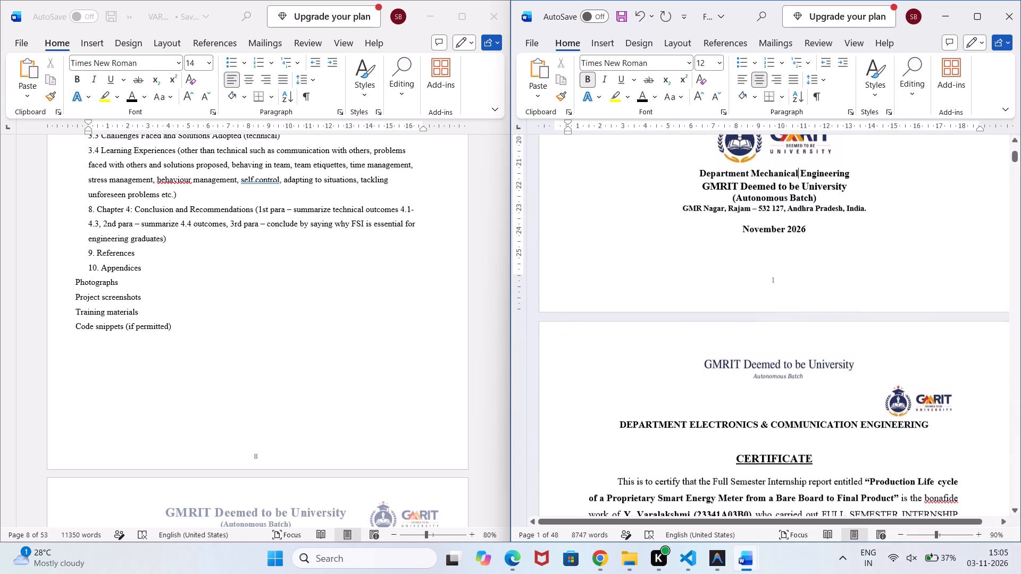
{"action": "scroll", "coordinate": [778, 258], "scroll_direction": "down", "scroll_amount": 2}
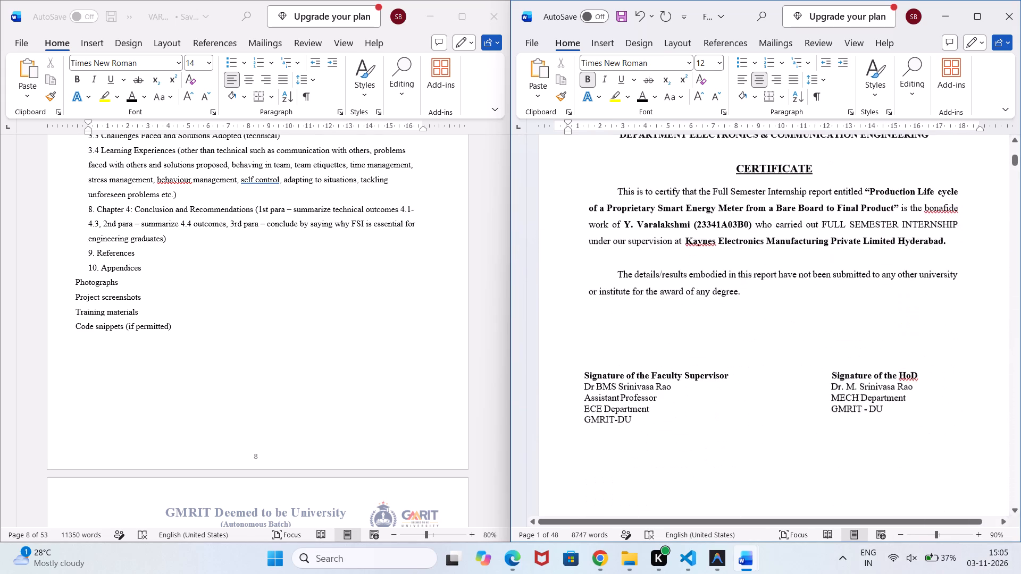
{"action": "scroll", "coordinate": [778, 258], "scroll_direction": "up", "scroll_amount": 1}
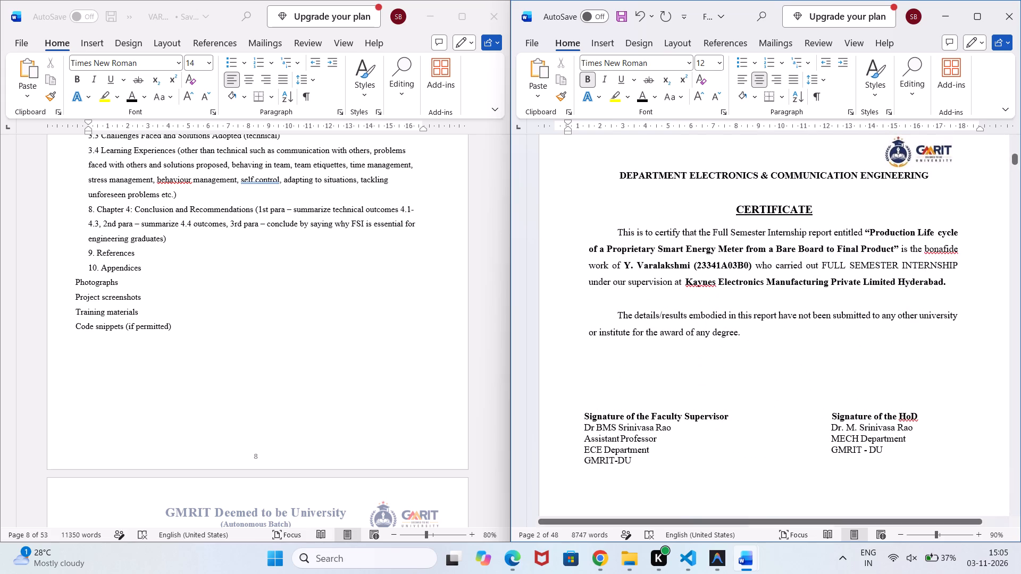
{"action": "left_click", "coordinate": [755, 209]}
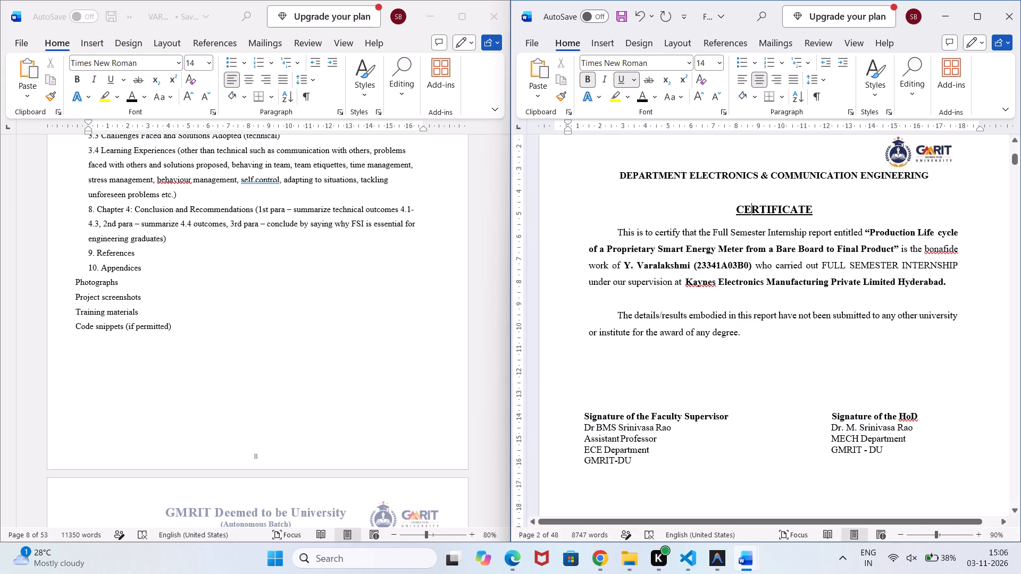
{"action": "scroll", "coordinate": [863, 217], "scroll_direction": "up", "scroll_amount": 1}
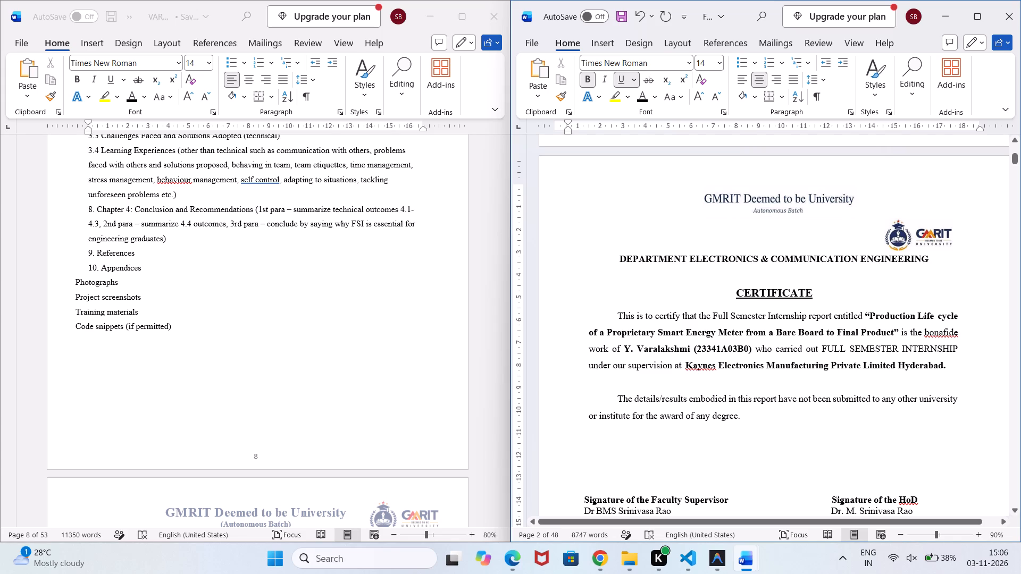
{"action": "left_click", "coordinate": [859, 256]}
{"action": "key", "text": "BackSpace"}
{"action": "key", "text": "BackSpace"}
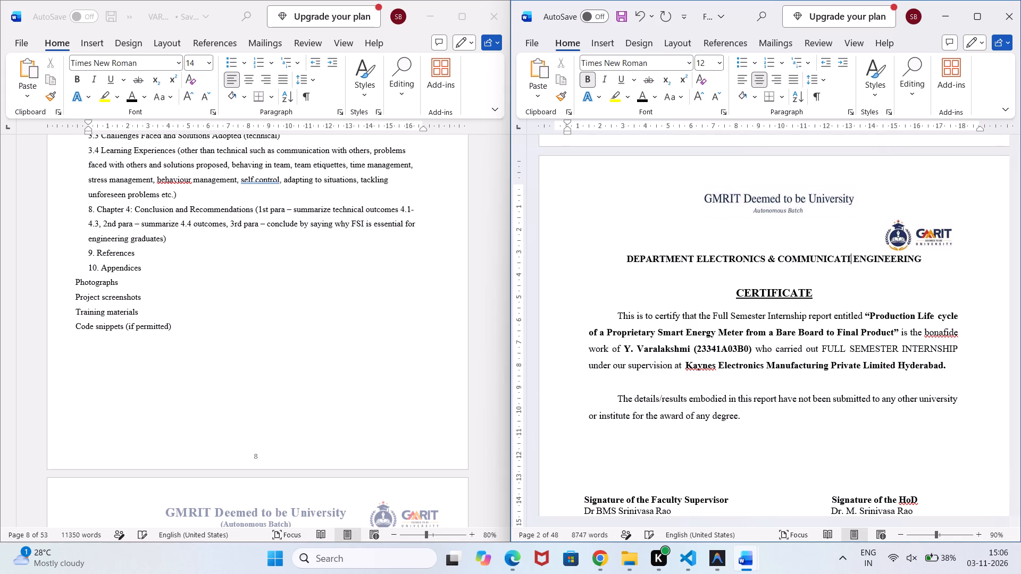
{"action": "key", "text": "BackSpace"}
{"action": "key", "text": "BackSpace"}
{"action": "key", "text": "BackSpace"}
{"action": "key", "text": "BackSpace"}
{"action": "key", "text": "BackSpace"}
{"action": "key", "text": "BackSpace"}
{"action": "key", "text": "BackSpace"}
{"action": "key", "text": "BackSpace"}
{"action": "key", "text": "BackSpace"}
{"action": "key", "text": "BackSpace"}
{"action": "key", "text": "BackSpace"}
{"action": "key", "text": "BackSpace"}
{"action": "key", "text": "BackSpace"}
{"action": "key", "text": "BackSpace"}
{"action": "key", "text": "BackSpace"}
{"action": "key", "text": "BackSpace"}
{"action": "key", "text": "BackSpace"}
{"action": "key", "text": "BackSpace"}
{"action": "key", "text": "BackSpace"}
{"action": "key", "text": "BackSpace"}
{"action": "key", "text": "BackSpace"}
{"action": "key", "text": "BackSpace"}
{"action": "key", "text": "BackSpace"}
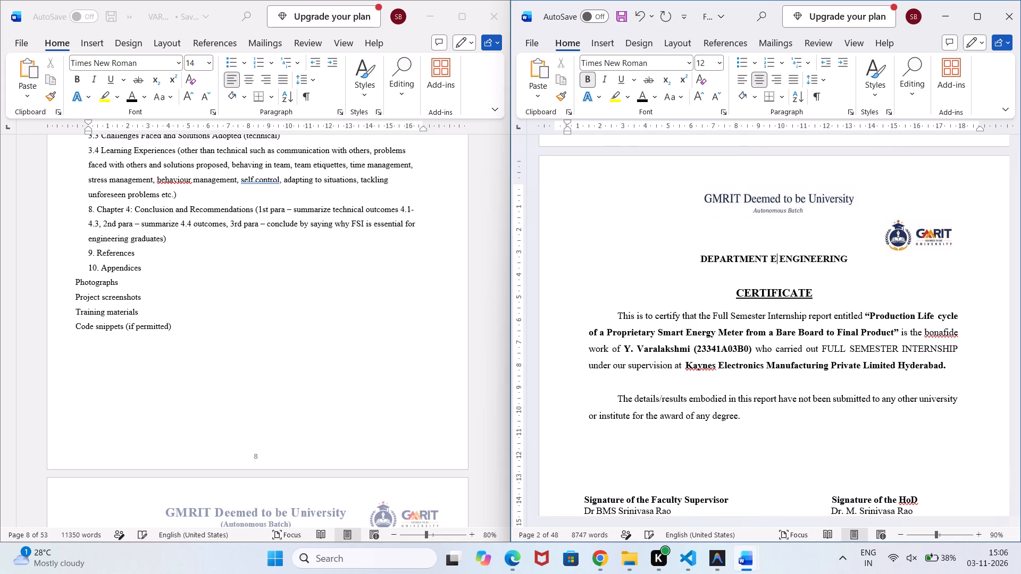
{"action": "key", "text": "BackSpace"}
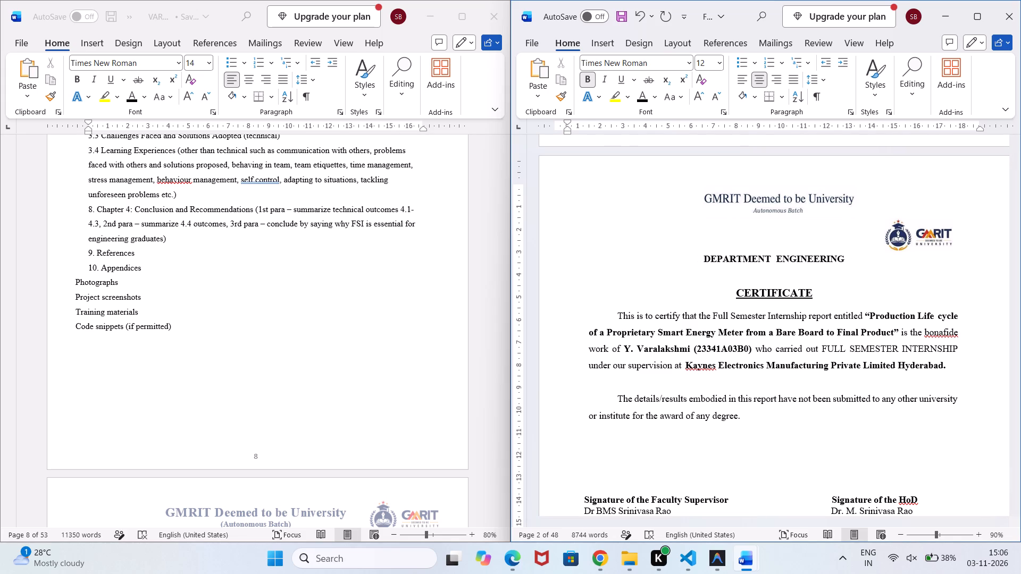
{"action": "type", "text": "Mecha"}
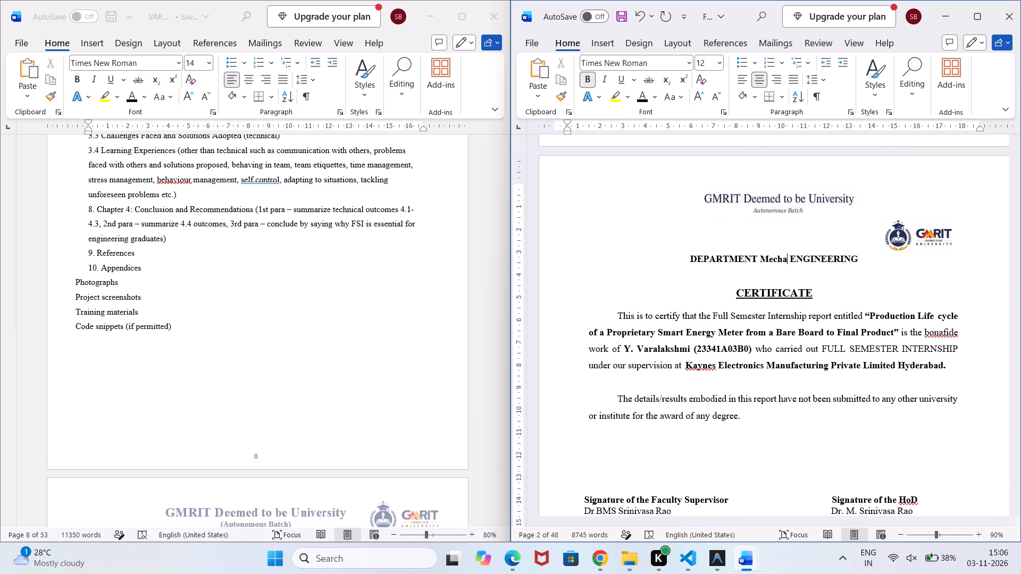
{"action": "key", "text": "BackSpace"}
{"action": "key", "text": "BackSpace"}
{"action": "key", "text": "BackSpace"}
{"action": "key", "text": "BackSpace"}
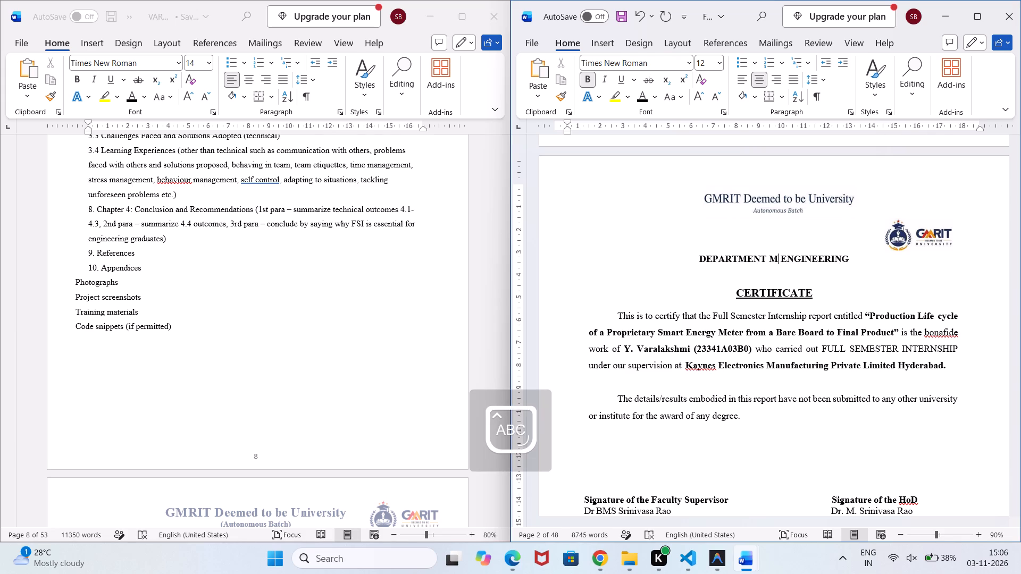
{"action": "type", "text": "ECHANI"}
{"action": "key", "text": "c"}
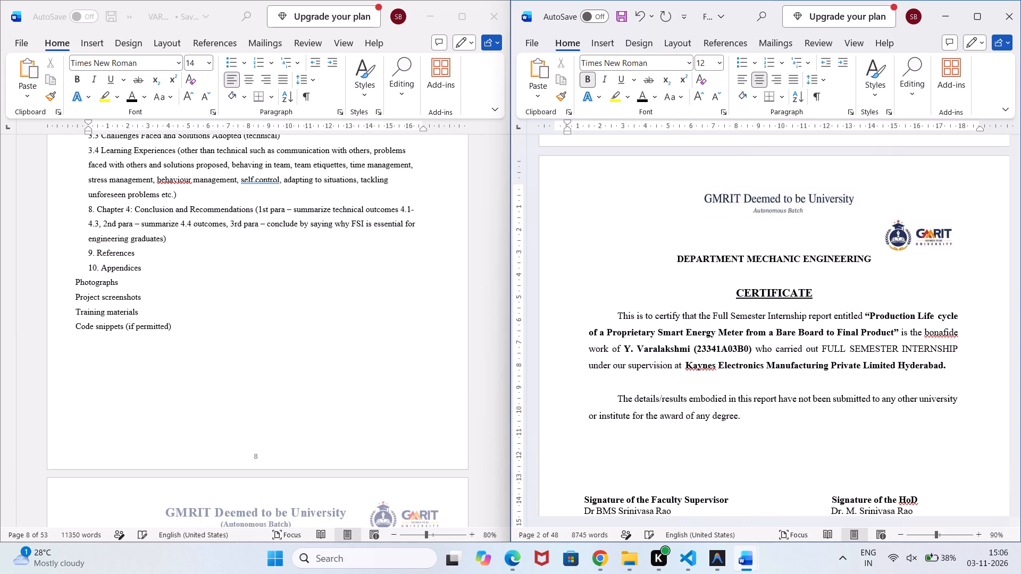
{"action": "type", "text": "AL"}
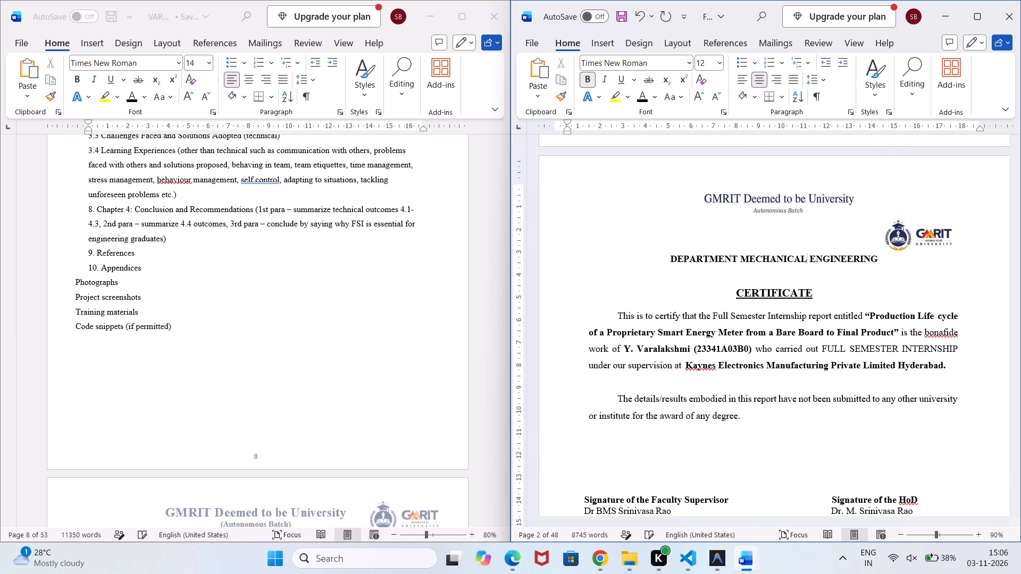
Check the certificate's wording and its supervisor, HoD and examiner signature blocks.
{"action": "scroll", "coordinate": [822, 394], "scroll_direction": "down", "scroll_amount": 1}
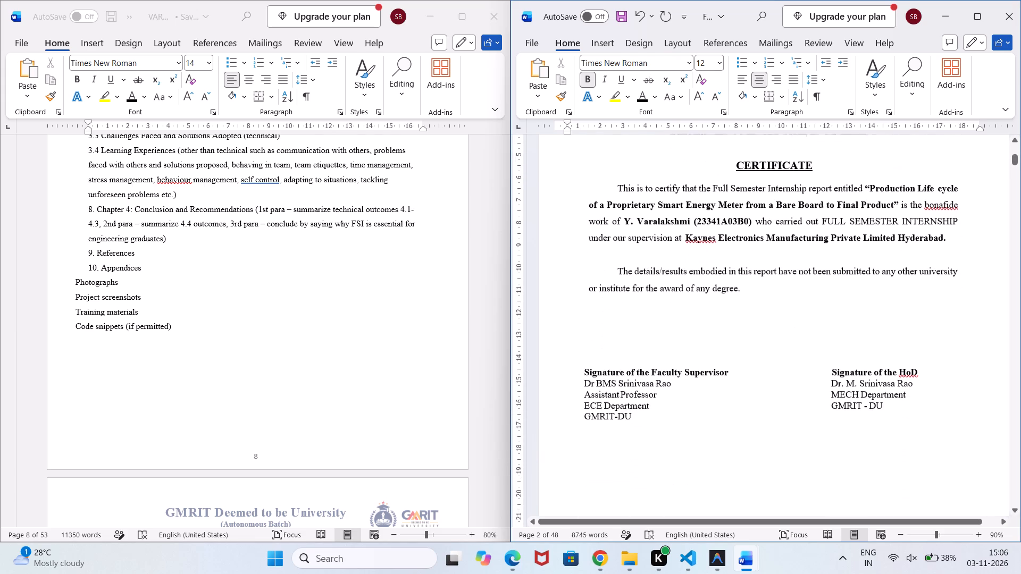
{"action": "scroll", "coordinate": [822, 394], "scroll_direction": "down", "scroll_amount": 1}
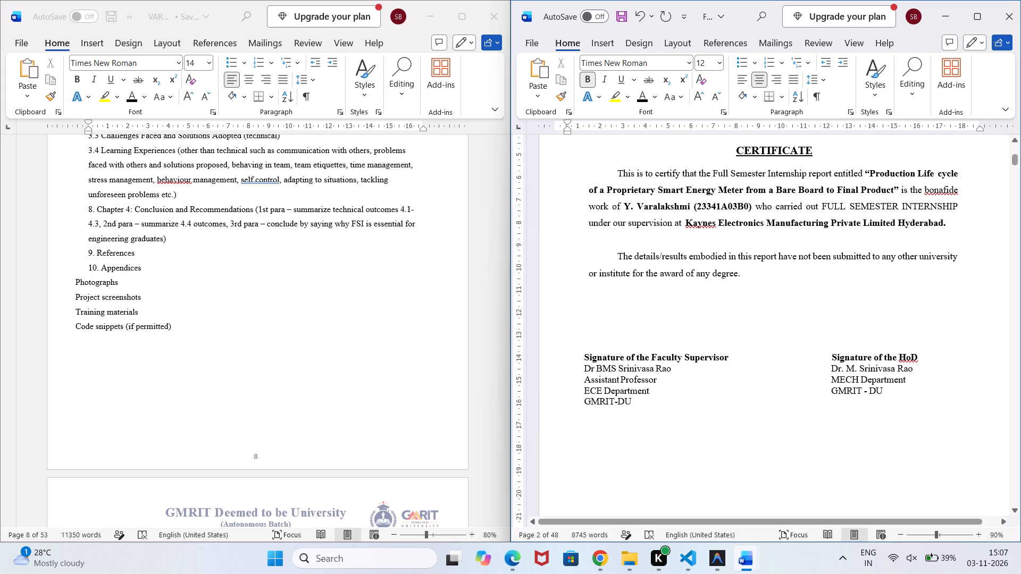
{"action": "scroll", "coordinate": [733, 420], "scroll_direction": "down", "scroll_amount": 1}
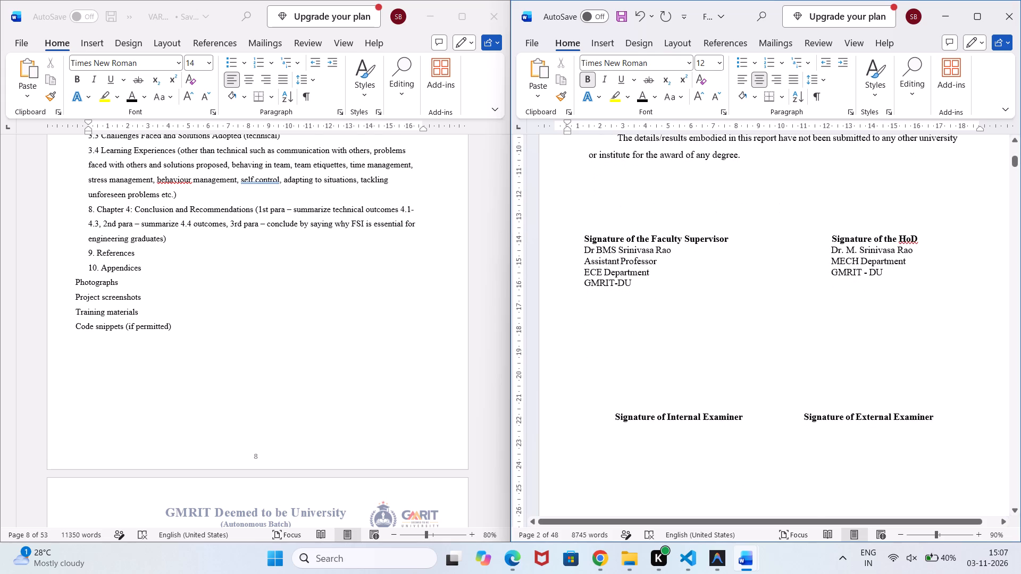
{"action": "scroll", "coordinate": [733, 420], "scroll_direction": "down", "scroll_amount": 1}
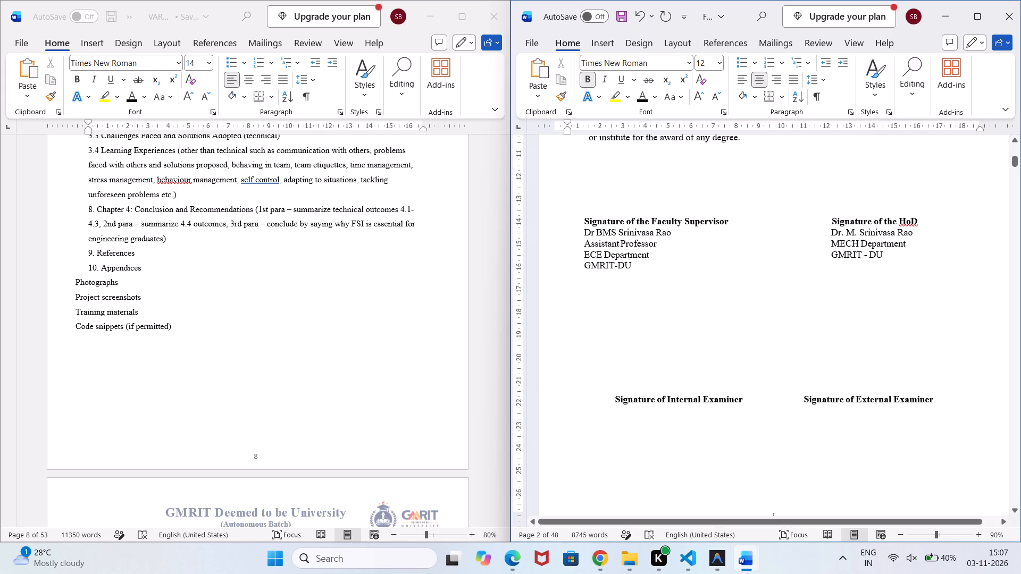
{"action": "scroll", "coordinate": [747, 387], "scroll_direction": "up", "scroll_amount": 2}
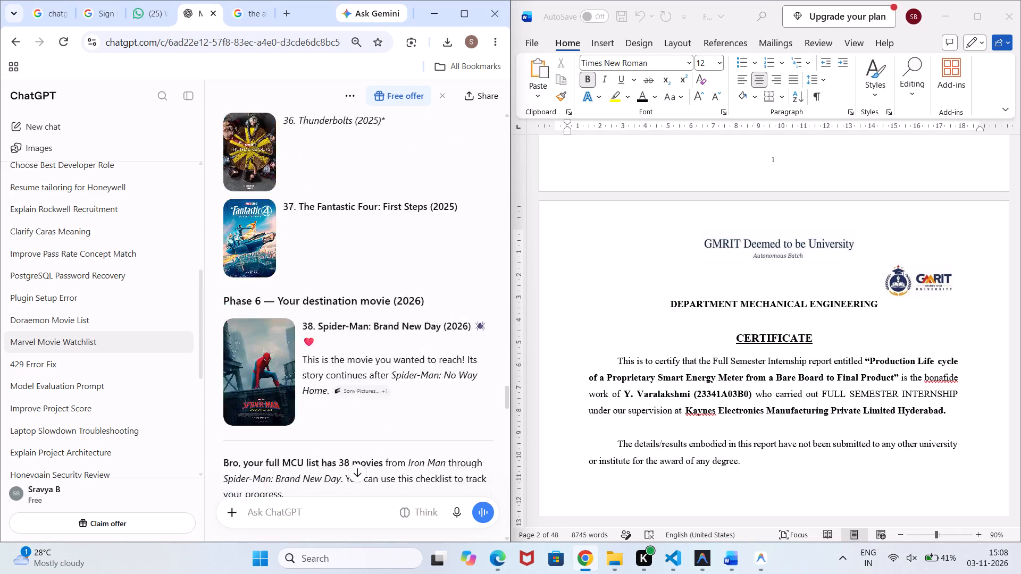
{"action": "scroll", "coordinate": [382, 310], "scroll_direction": "up", "scroll_amount": 3}
{"action": "scroll", "coordinate": [382, 310], "scroll_direction": "down", "scroll_amount": 1}
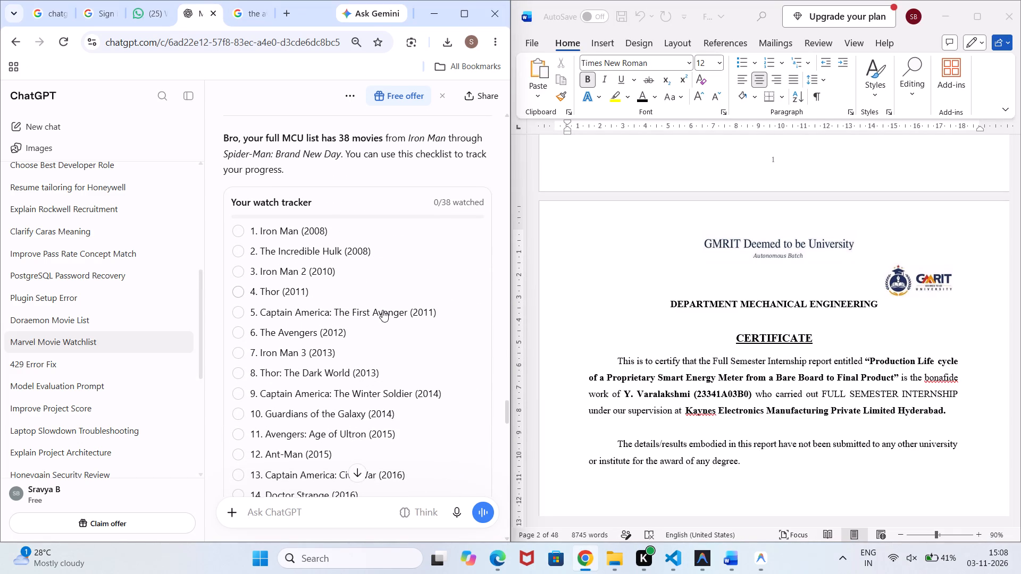
{"action": "scroll", "coordinate": [382, 310], "scroll_direction": "down", "scroll_amount": 2}
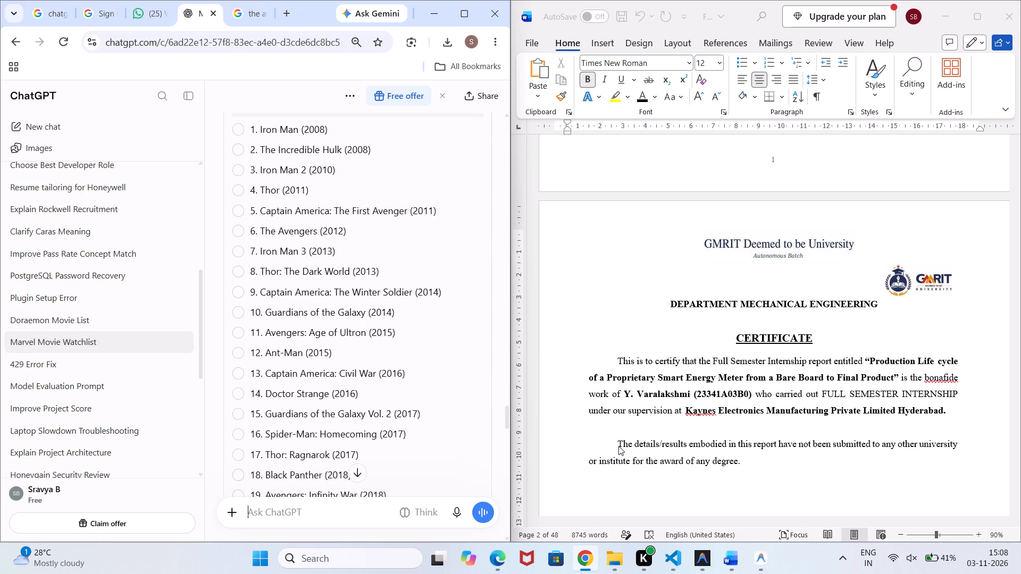
Look over the smart energy meter report from the certificate through the acknowledgement and abstract to the numbered contents outline.
{"action": "scroll", "coordinate": [755, 468], "scroll_direction": "down", "scroll_amount": 1}
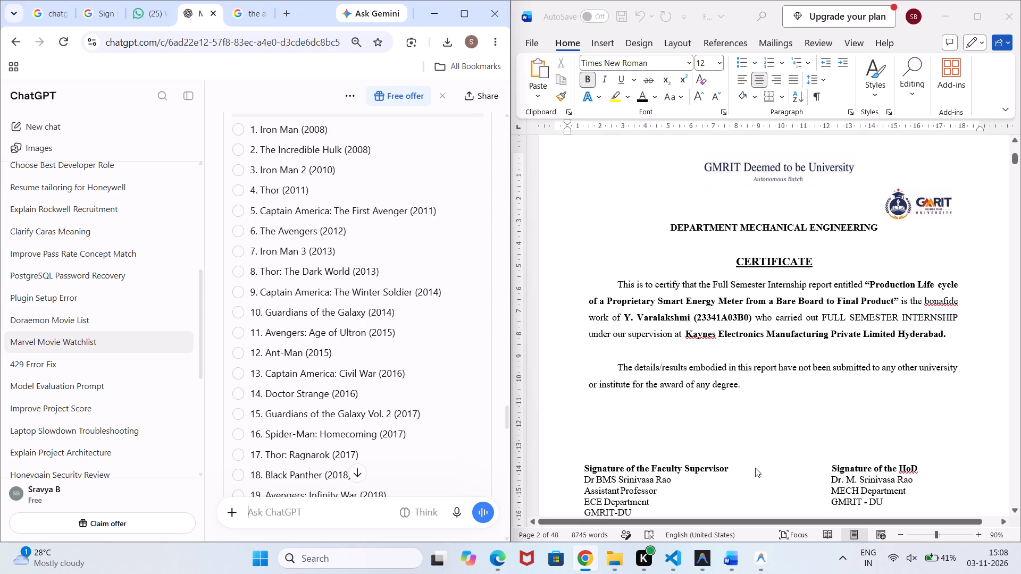
{"action": "scroll", "coordinate": [755, 468], "scroll_direction": "down", "scroll_amount": 1}
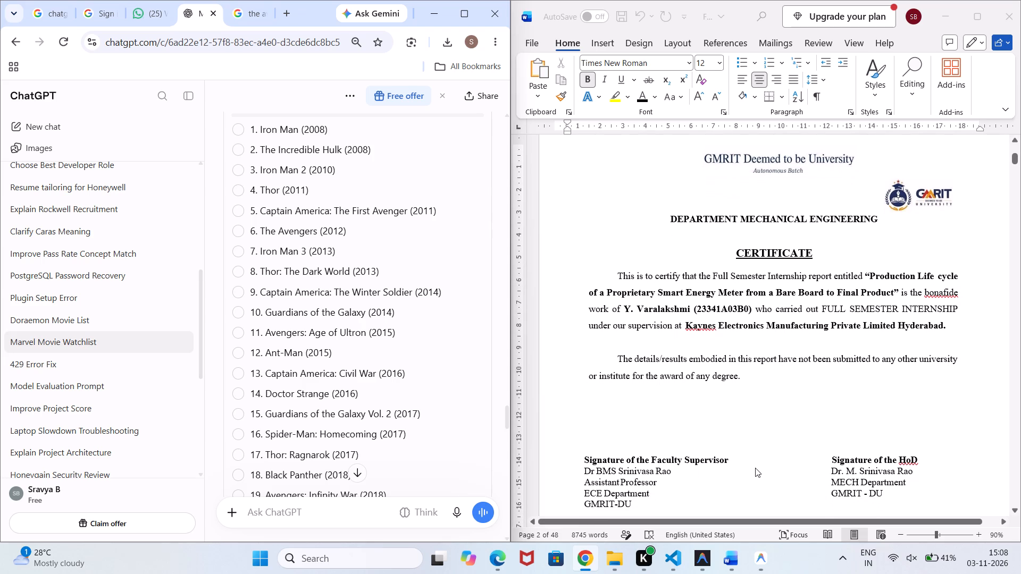
{"action": "scroll", "coordinate": [755, 468], "scroll_direction": "down", "scroll_amount": 3}
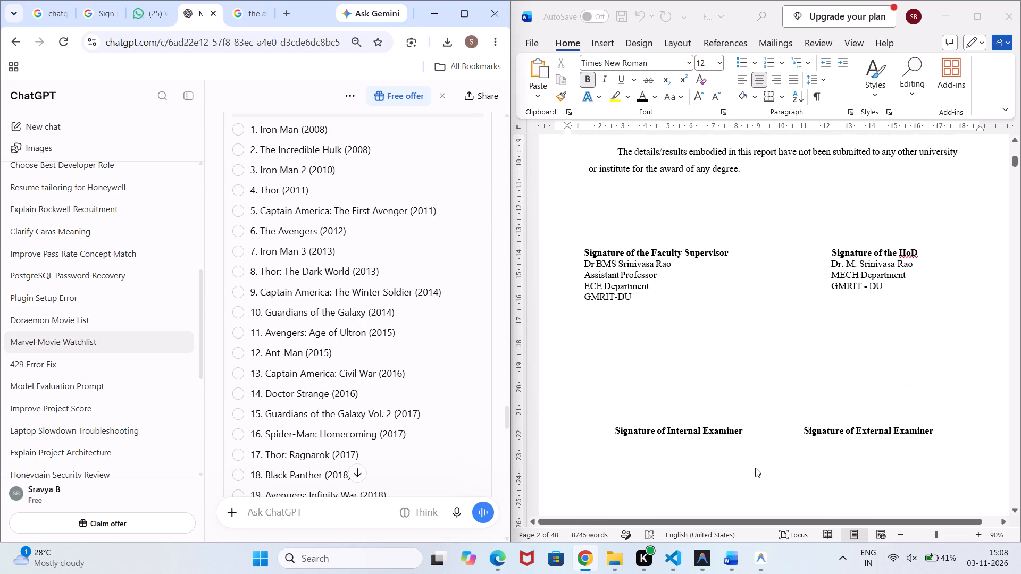
{"action": "scroll", "coordinate": [755, 468], "scroll_direction": "down", "scroll_amount": 1}
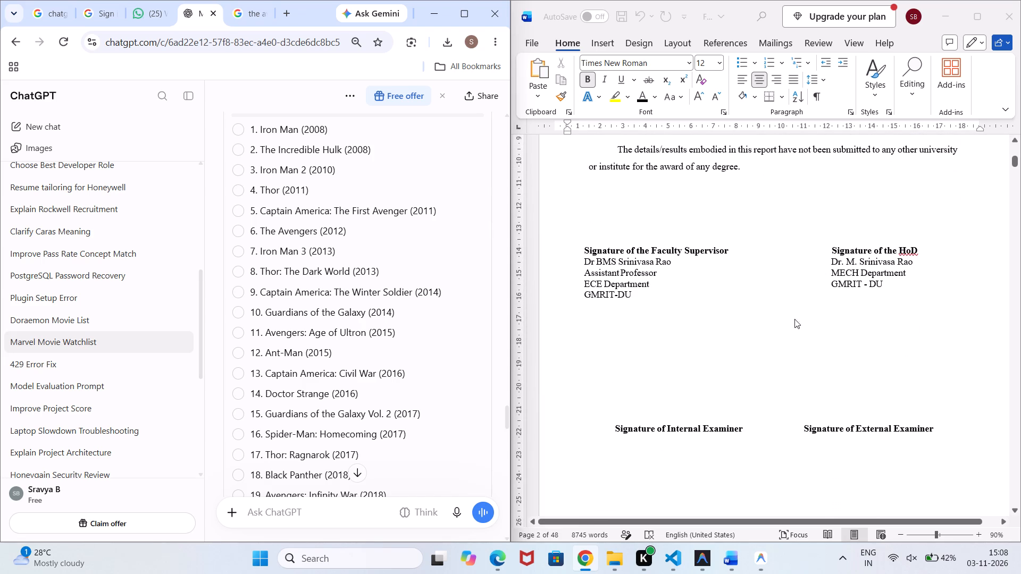
{"action": "scroll", "coordinate": [743, 432], "scroll_direction": "down", "scroll_amount": 5}
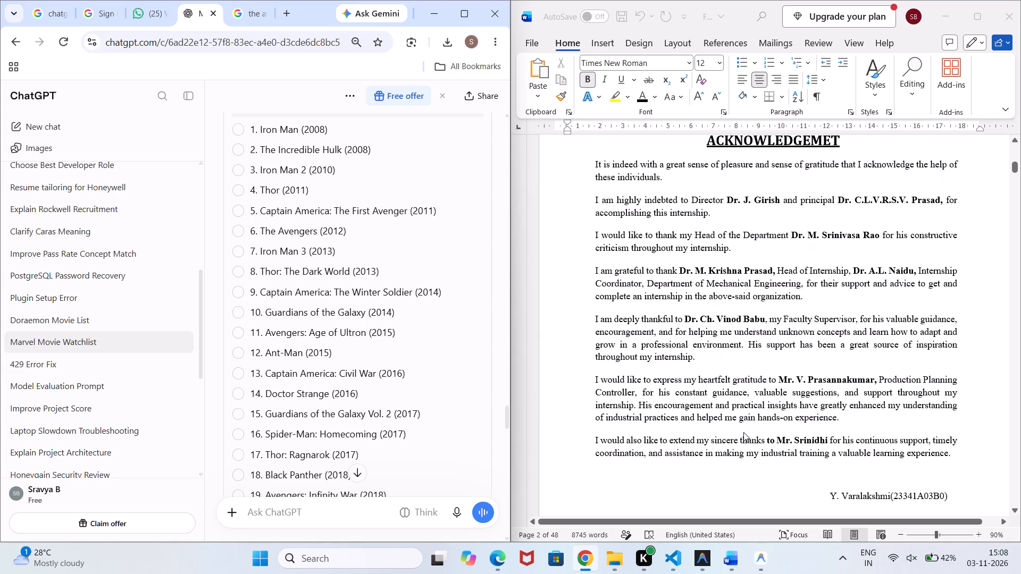
{"action": "scroll", "coordinate": [743, 432], "scroll_direction": "down", "scroll_amount": 6}
{"action": "scroll", "coordinate": [743, 432], "scroll_direction": "up", "scroll_amount": 3}
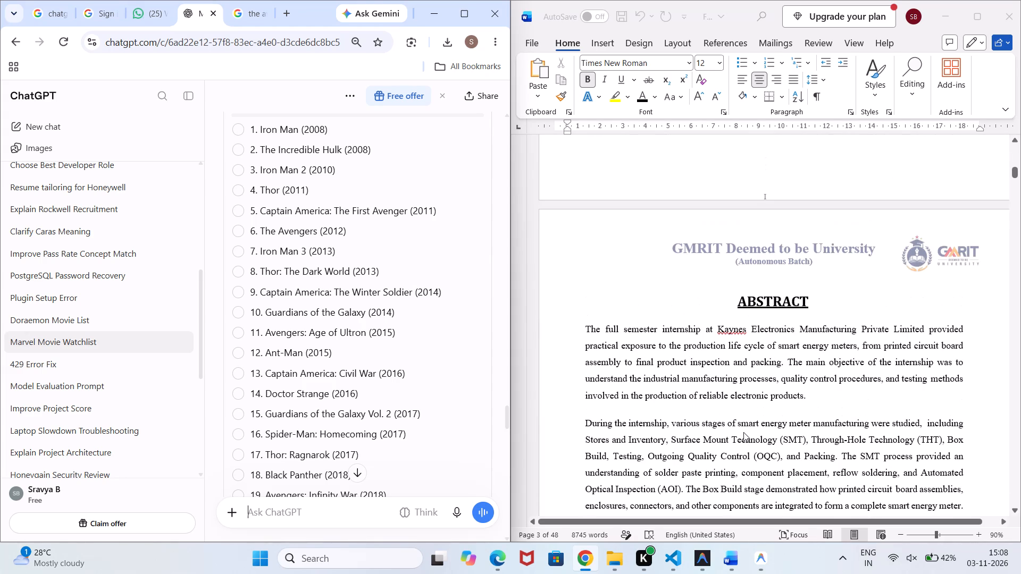
{"action": "scroll", "coordinate": [743, 432], "scroll_direction": "down", "scroll_amount": 7}
{"action": "scroll", "coordinate": [743, 432], "scroll_direction": "up", "scroll_amount": 1}
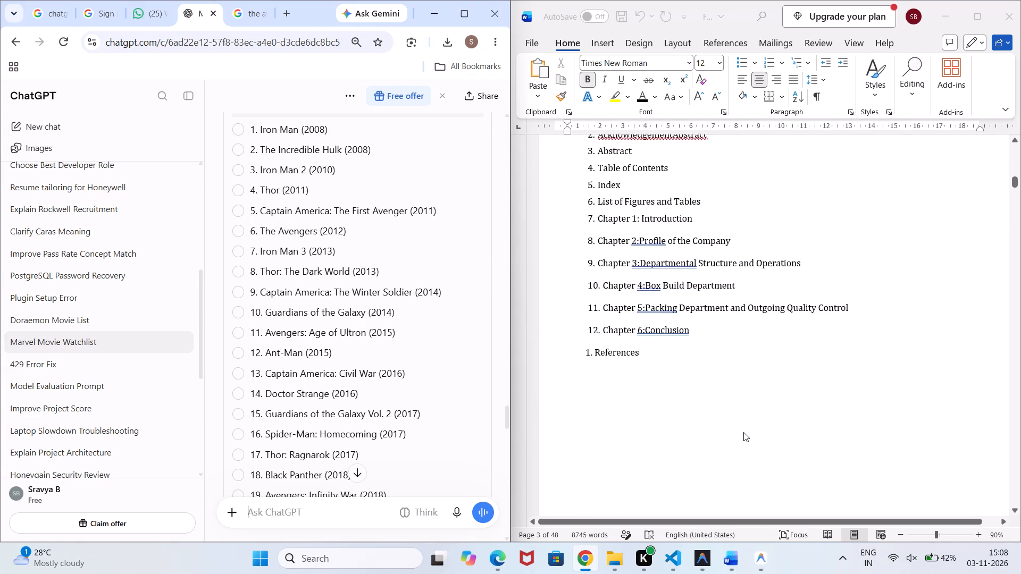
{"action": "scroll", "coordinate": [743, 432], "scroll_direction": "up", "scroll_amount": 1}
{"action": "scroll", "coordinate": [743, 432], "scroll_direction": "down", "scroll_amount": 5}
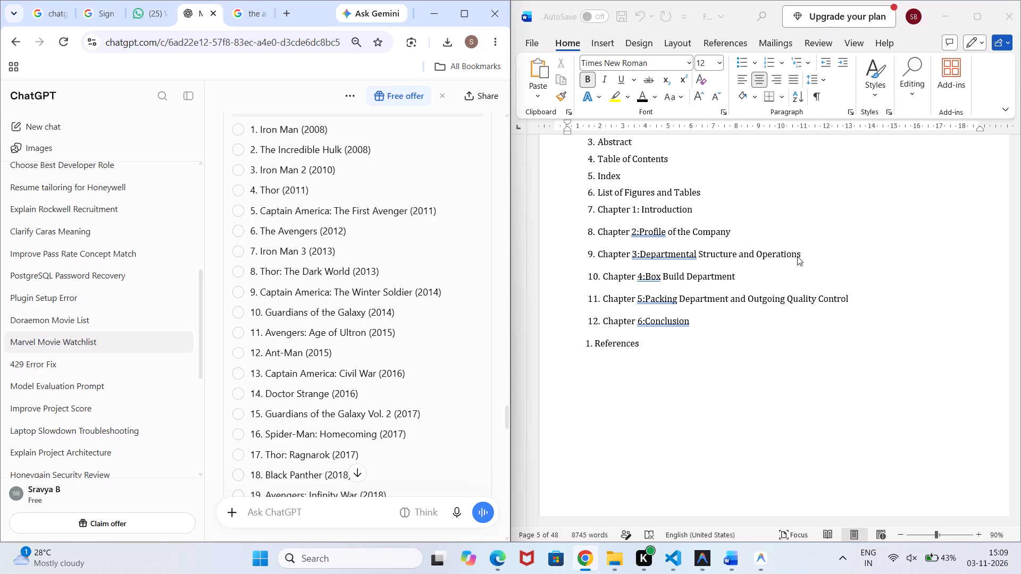
Go back from the contents outline through the abstract to recheck the certificate's signature blocks.
{"action": "scroll", "coordinate": [709, 364], "scroll_direction": "up", "scroll_amount": 3}
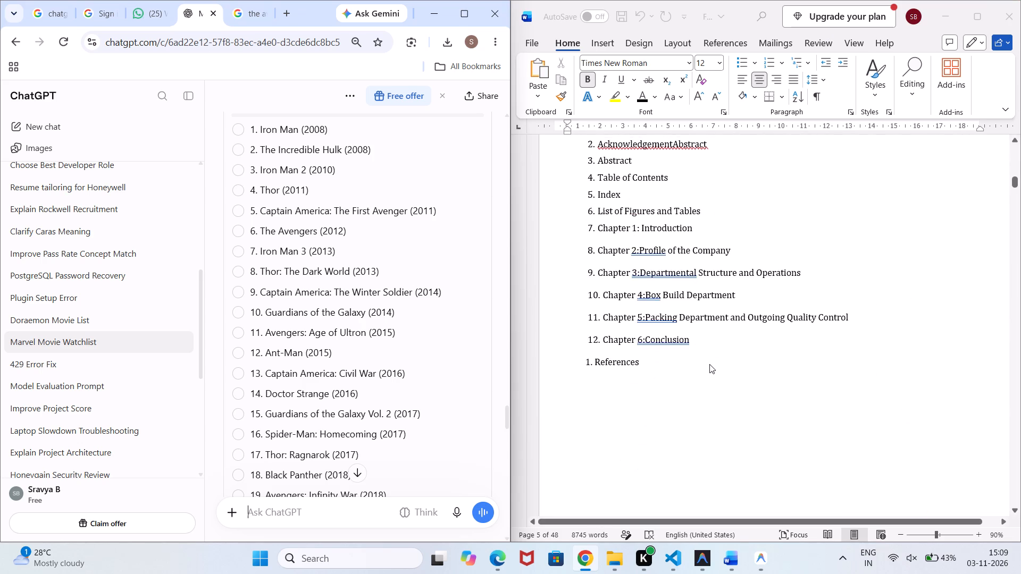
{"action": "scroll", "coordinate": [709, 364], "scroll_direction": "up", "scroll_amount": 2}
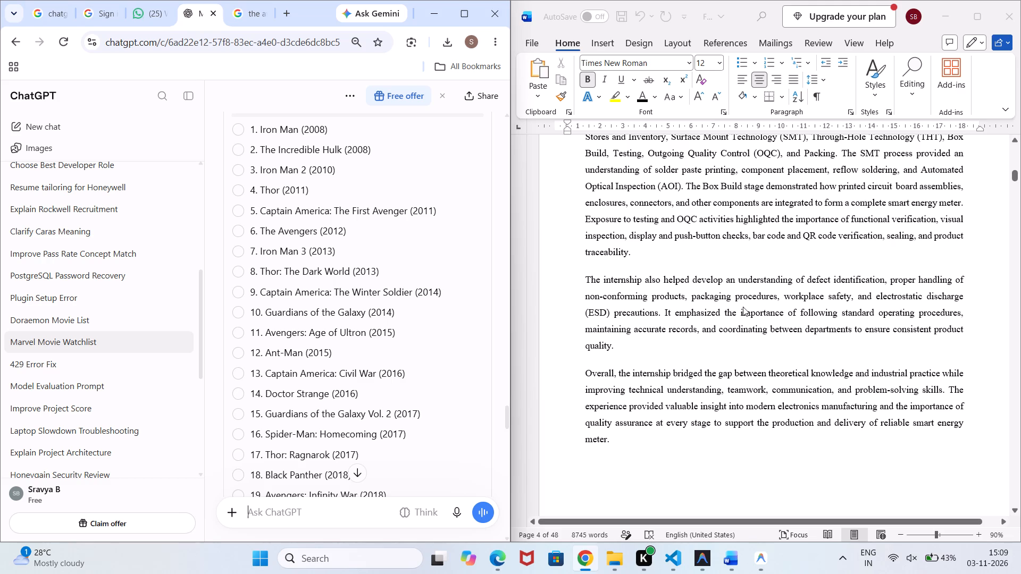
{"action": "scroll", "coordinate": [717, 394], "scroll_direction": "up", "scroll_amount": 3}
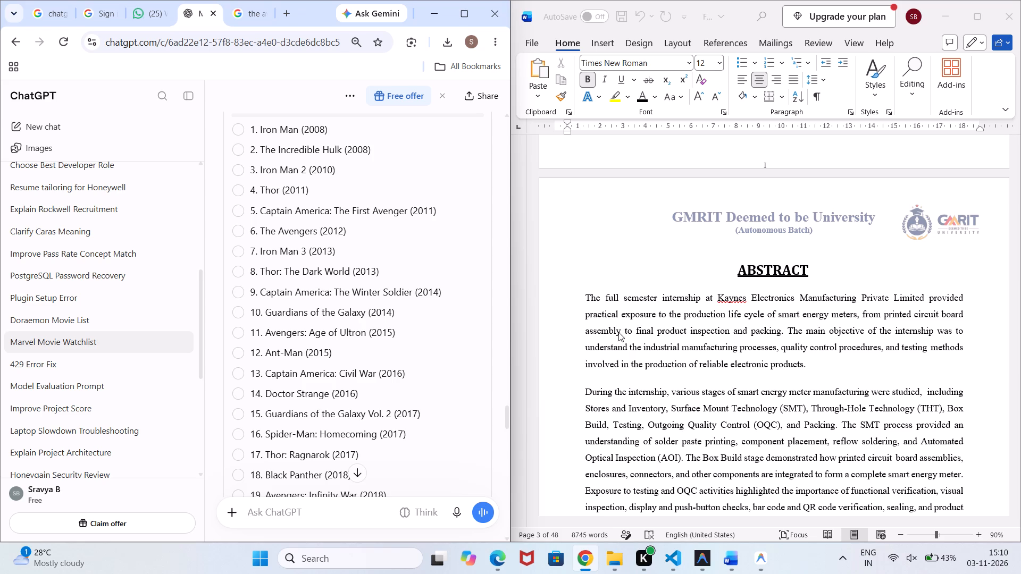
{"action": "scroll", "coordinate": [706, 362], "scroll_direction": "up", "scroll_amount": 7}
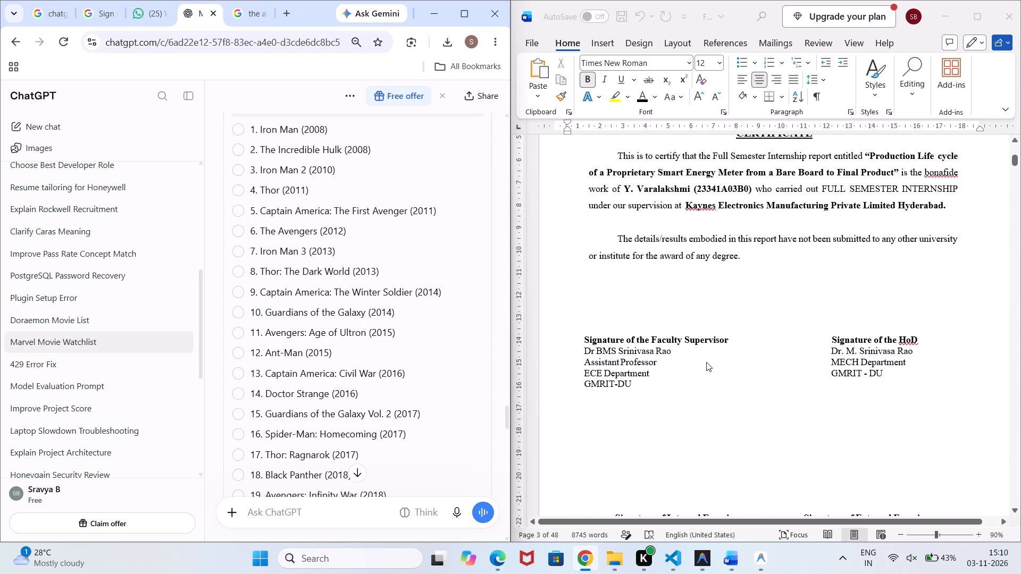
{"action": "scroll", "coordinate": [706, 362], "scroll_direction": "up", "scroll_amount": 2}
{"action": "scroll", "coordinate": [706, 362], "scroll_direction": "down", "scroll_amount": 1}
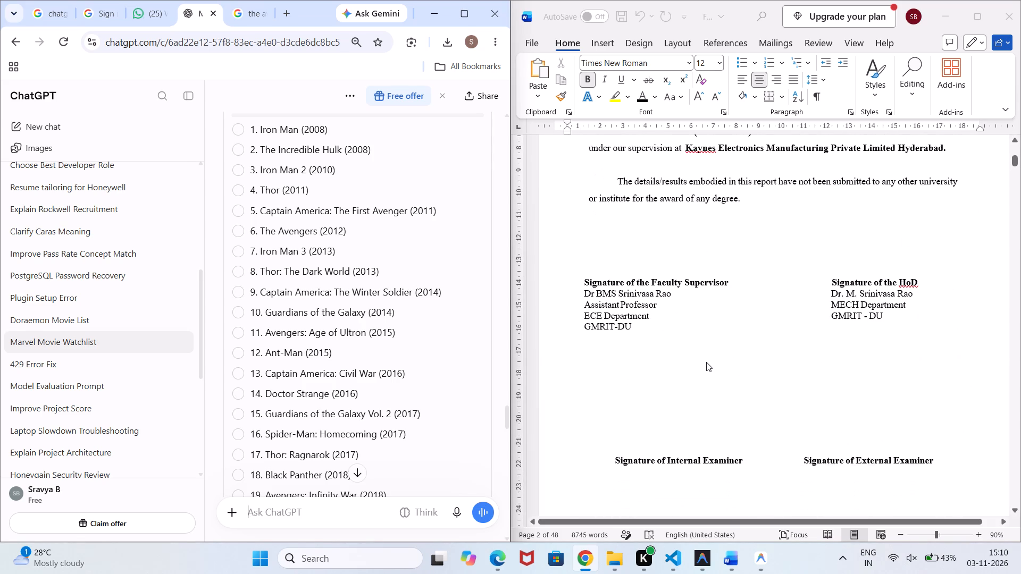
Read through the acknowledgement page and go back past the certificate to the report's title page.
{"action": "scroll", "coordinate": [706, 362], "scroll_direction": "down", "scroll_amount": 5}
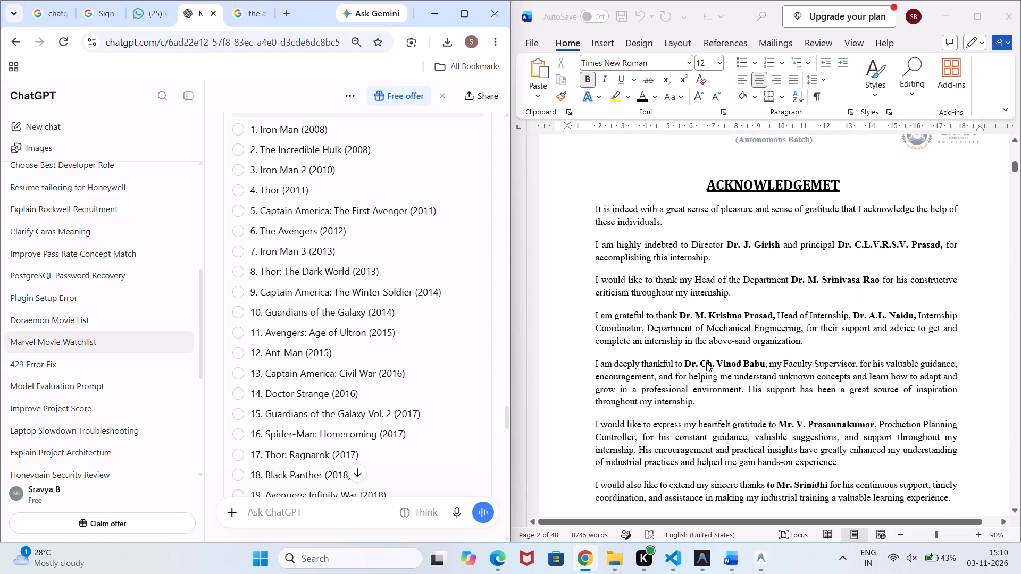
{"action": "scroll", "coordinate": [706, 362], "scroll_direction": "down", "scroll_amount": 2}
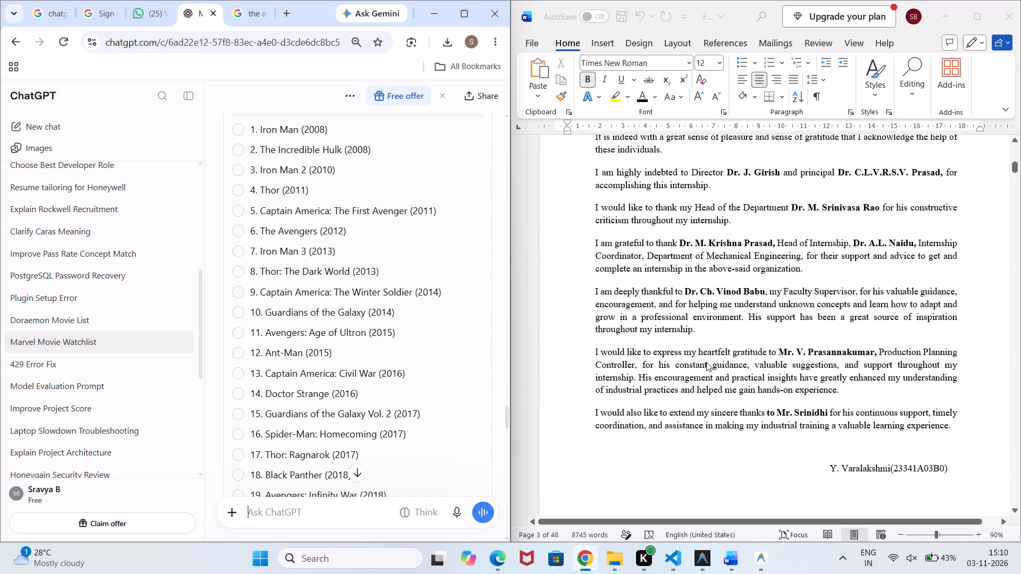
{"action": "scroll", "coordinate": [706, 362], "scroll_direction": "down", "scroll_amount": 1}
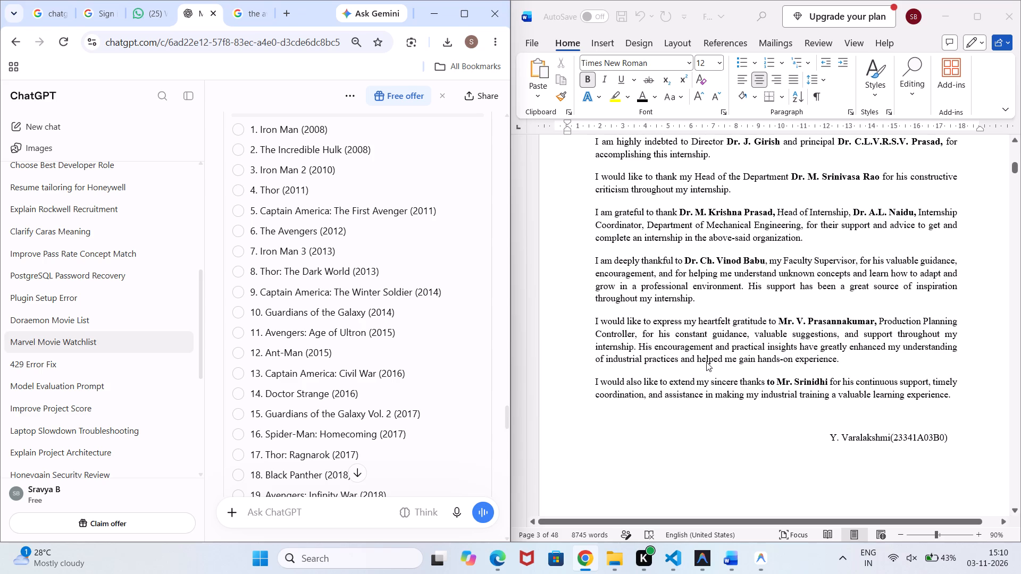
{"action": "scroll", "coordinate": [714, 321], "scroll_direction": "up", "scroll_amount": 2}
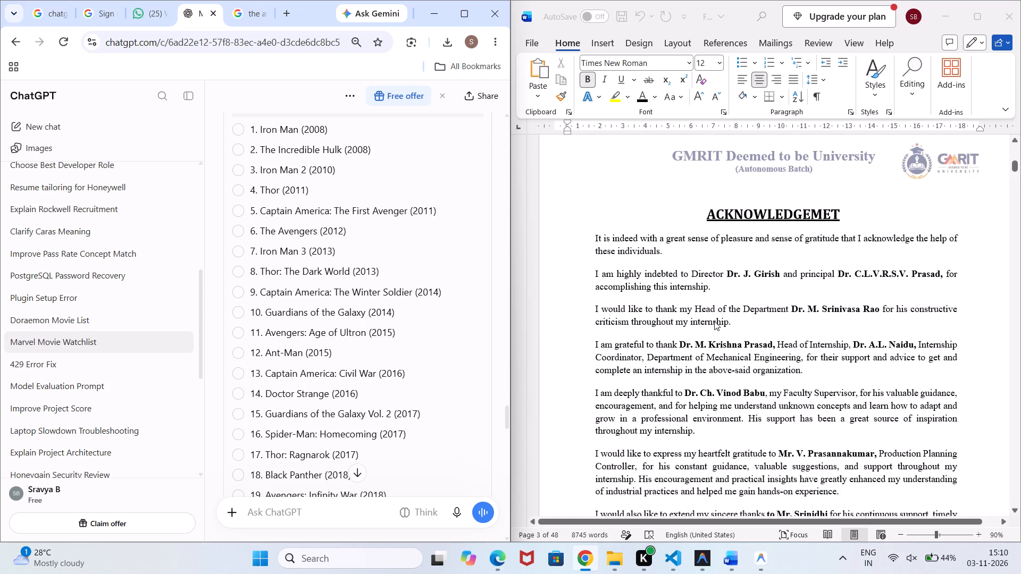
{"action": "scroll", "coordinate": [714, 321], "scroll_direction": "up", "scroll_amount": 5}
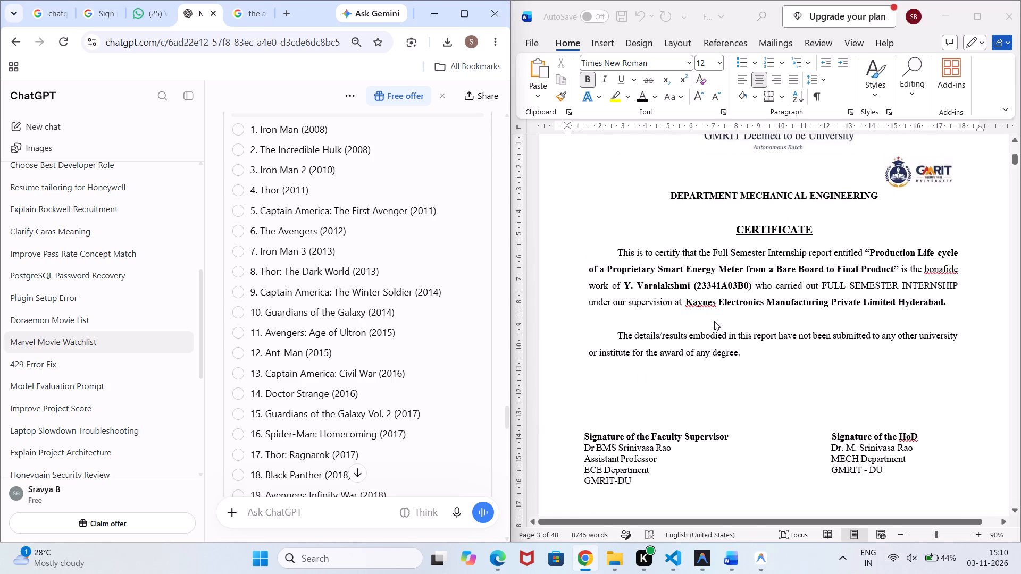
{"action": "scroll", "coordinate": [714, 321], "scroll_direction": "up", "scroll_amount": 5}
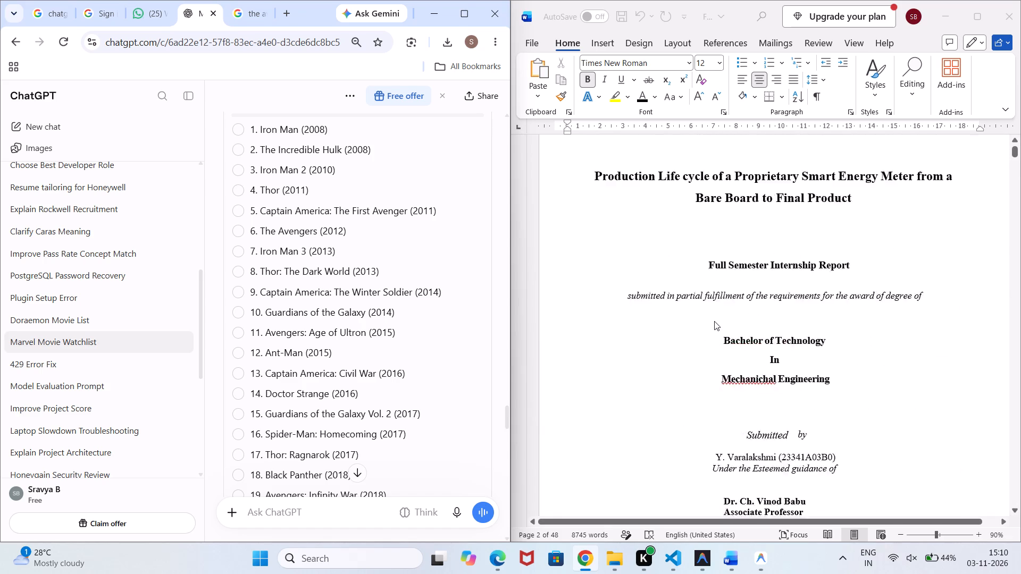
{"action": "scroll", "coordinate": [714, 321], "scroll_direction": "up", "scroll_amount": 2}
Correct the spelling of the degree branch on the title page to "Mechanical Engineering".
{"action": "scroll", "coordinate": [714, 321], "scroll_direction": "down", "scroll_amount": 1}
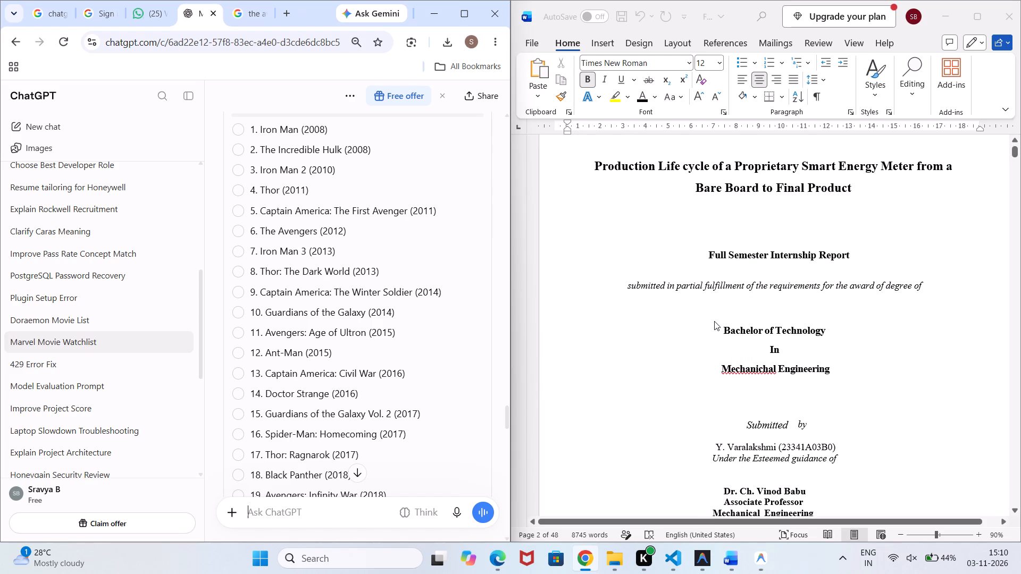
{"action": "scroll", "coordinate": [714, 321], "scroll_direction": "down", "scroll_amount": 1}
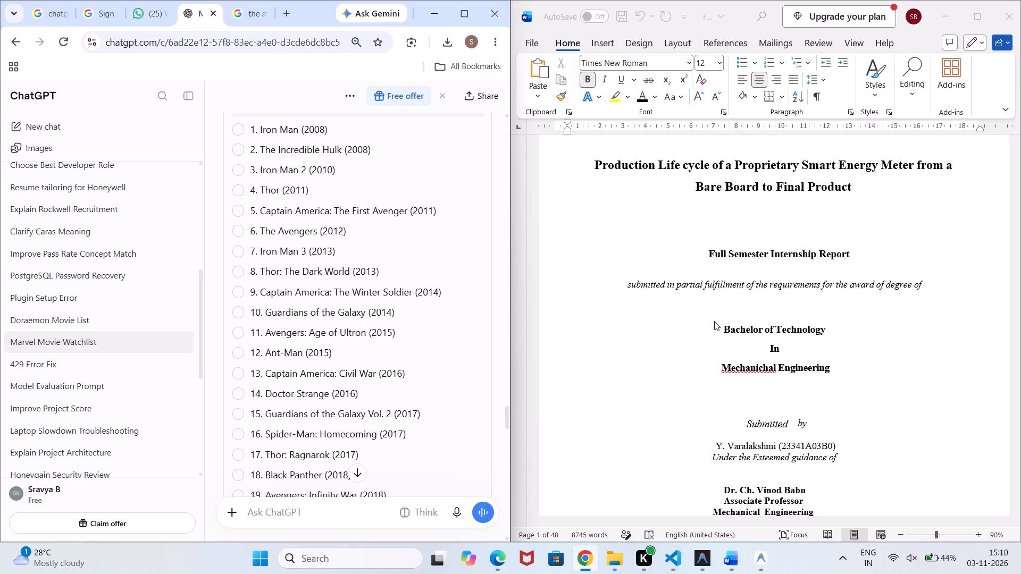
{"action": "scroll", "coordinate": [741, 357], "scroll_direction": "down", "scroll_amount": 1}
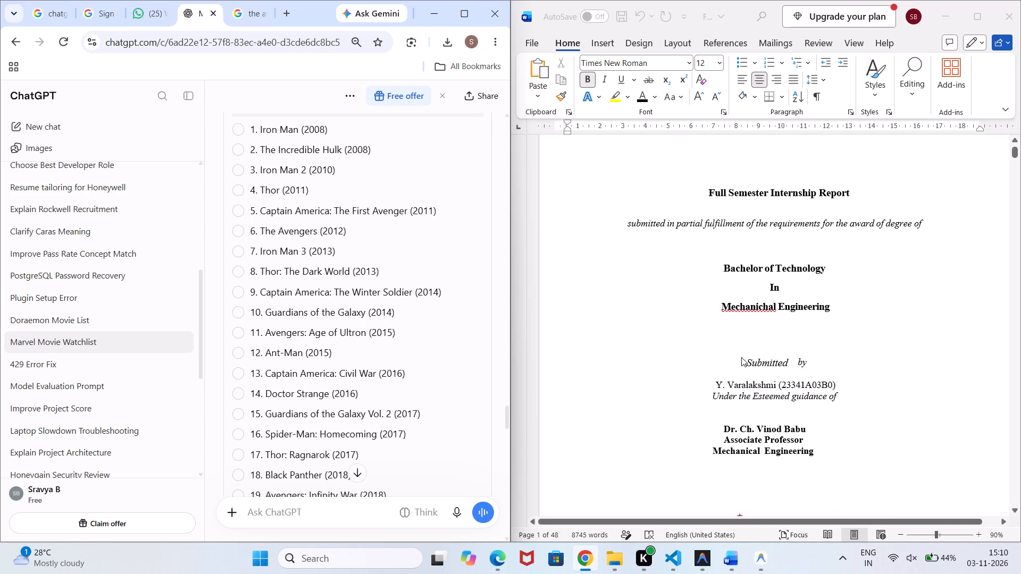
{"action": "scroll", "coordinate": [741, 357], "scroll_direction": "down", "scroll_amount": 1}
{"action": "left_click", "coordinate": [765, 305]}
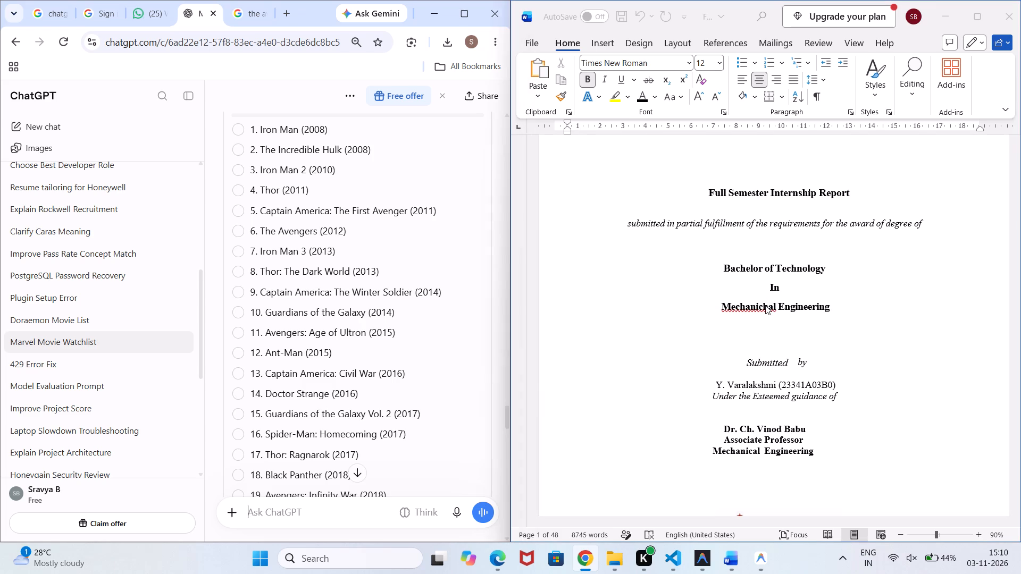
{"action": "left_click", "coordinate": [770, 303]}
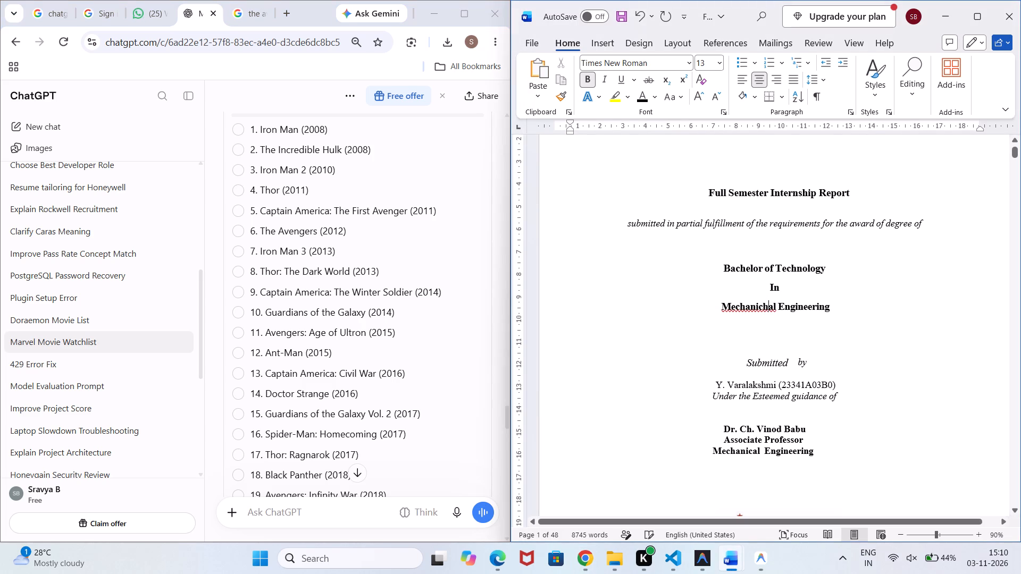
{"action": "key", "text": "BackSpace"}
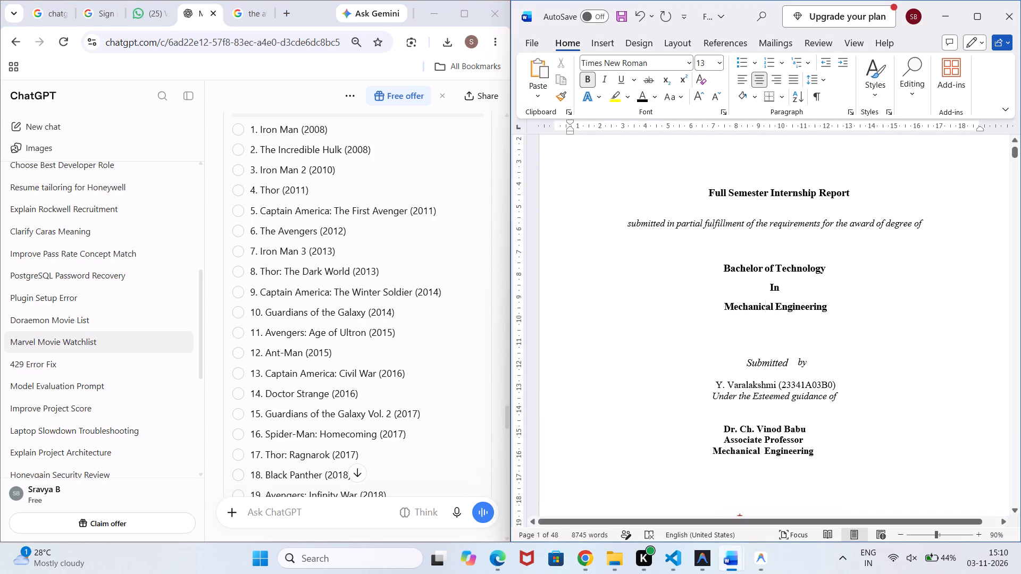
Check the rest of the title page and the certificate's department heading, wording and signature blocks.
{"action": "scroll", "coordinate": [763, 405], "scroll_direction": "down", "scroll_amount": 1}
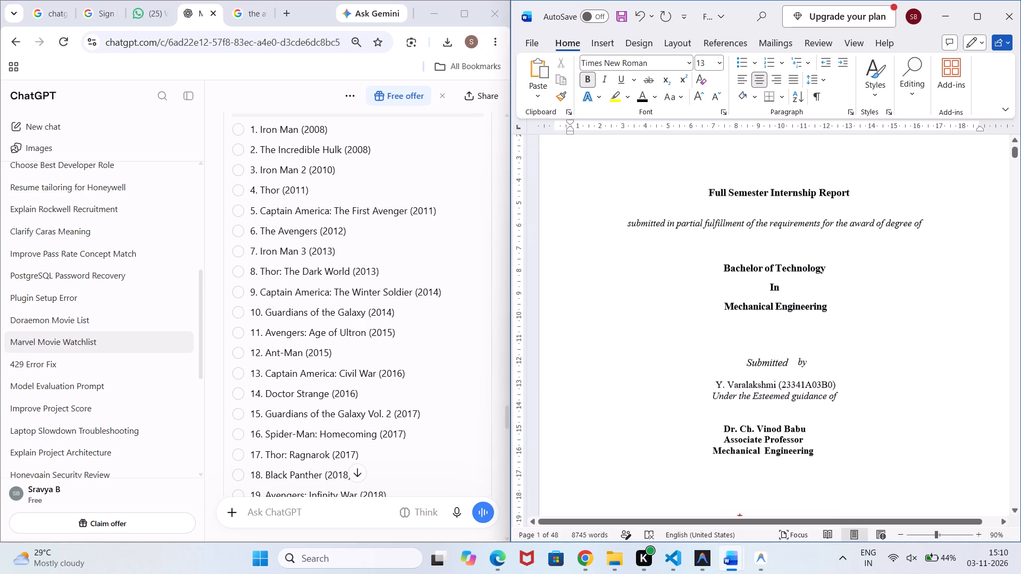
{"action": "scroll", "coordinate": [763, 405], "scroll_direction": "down", "scroll_amount": 2}
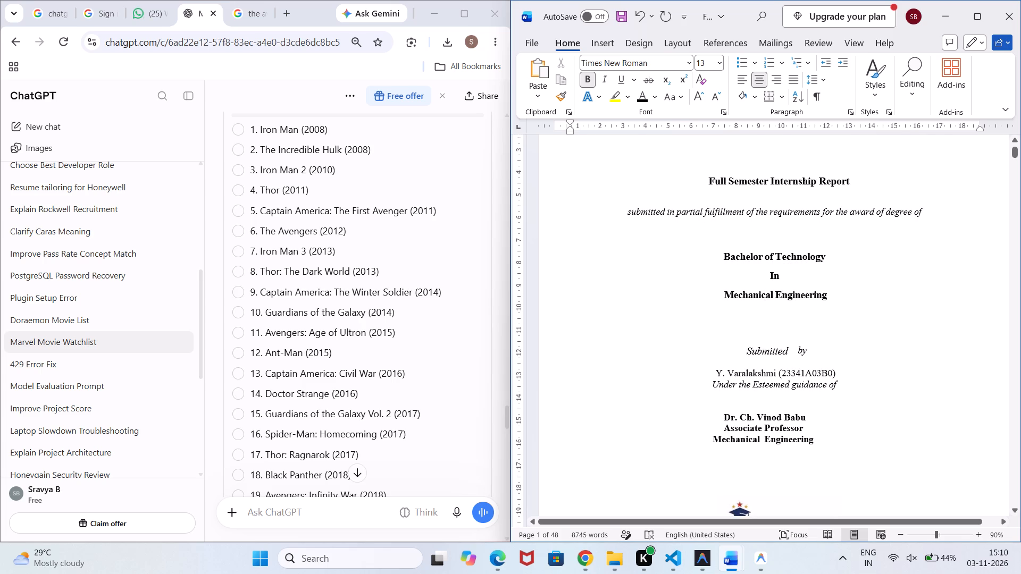
{"action": "scroll", "coordinate": [763, 405], "scroll_direction": "down", "scroll_amount": 2}
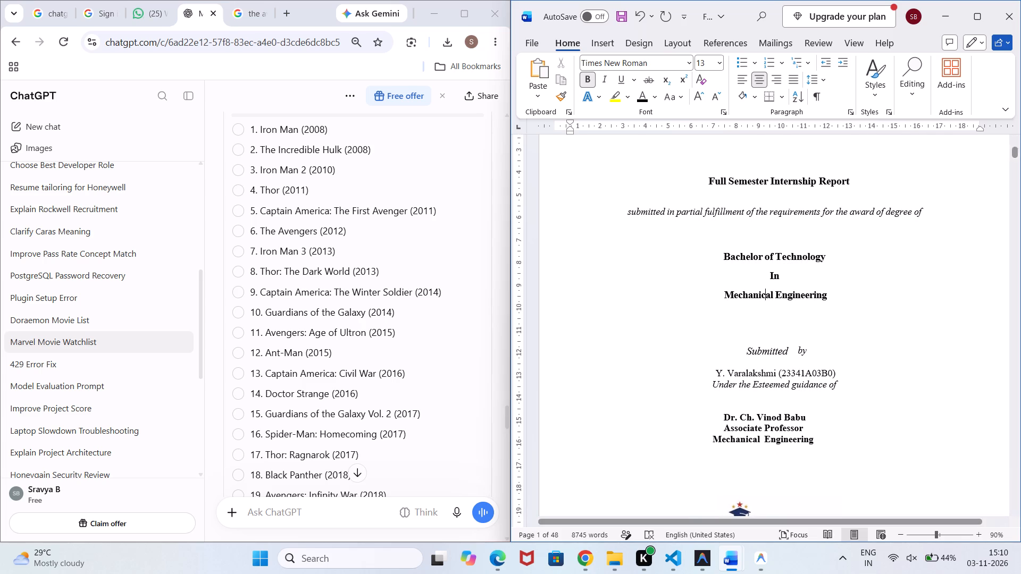
{"action": "scroll", "coordinate": [763, 405], "scroll_direction": "down", "scroll_amount": 2}
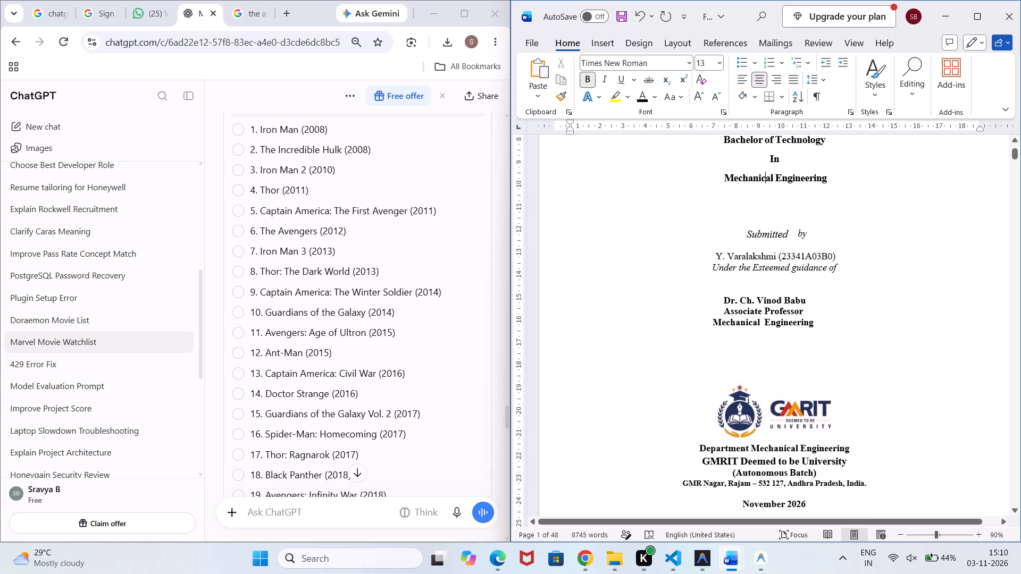
{"action": "scroll", "coordinate": [763, 405], "scroll_direction": "down", "scroll_amount": 3}
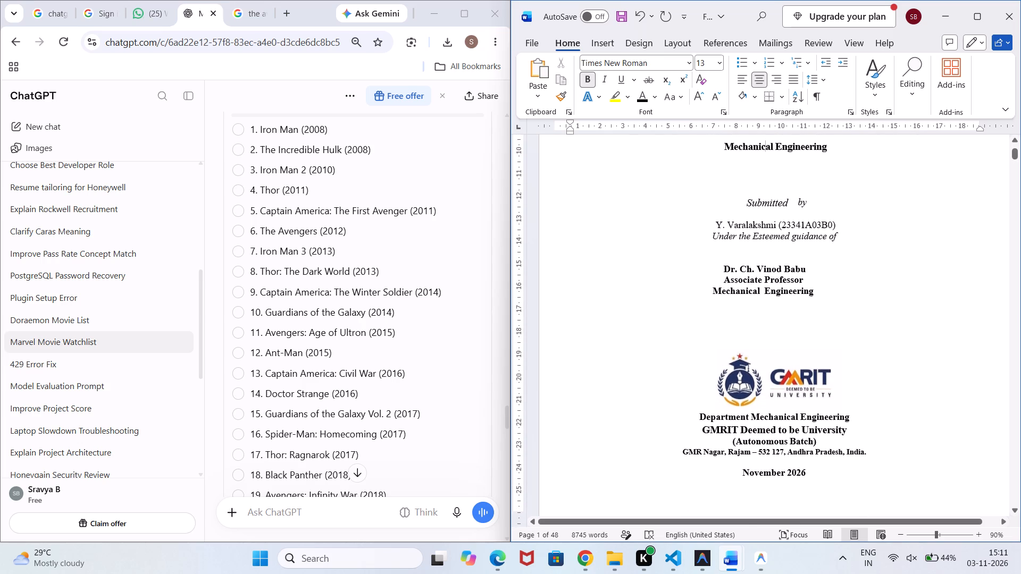
{"action": "scroll", "coordinate": [763, 405], "scroll_direction": "down", "scroll_amount": 3}
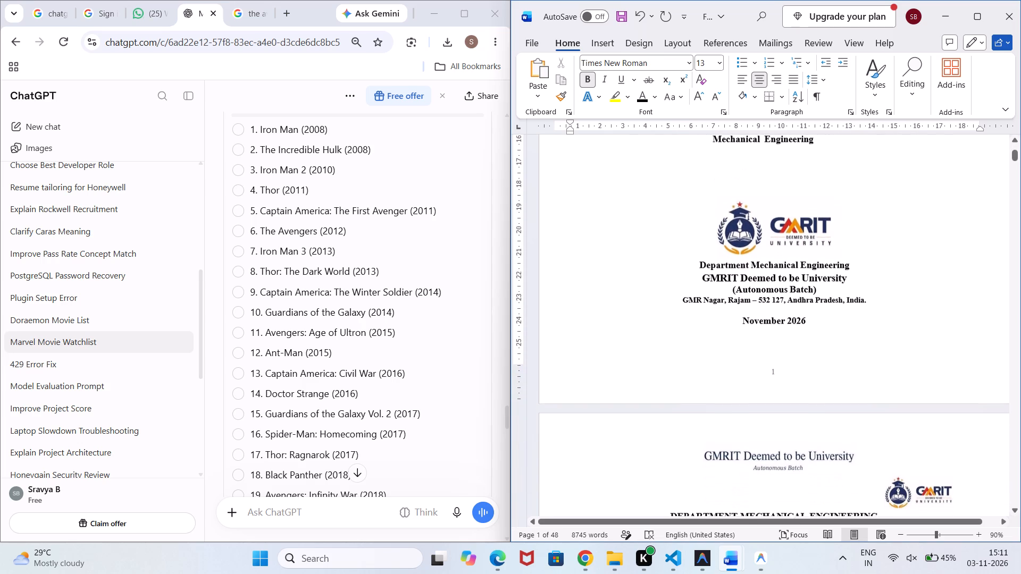
{"action": "scroll", "coordinate": [763, 405], "scroll_direction": "down", "scroll_amount": 2}
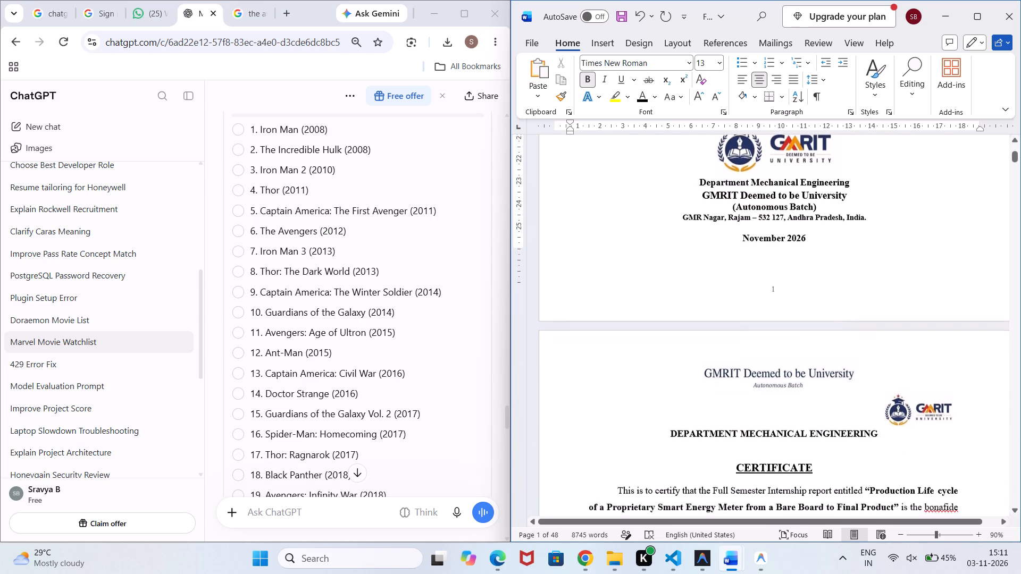
{"action": "scroll", "coordinate": [763, 405], "scroll_direction": "down", "scroll_amount": 2}
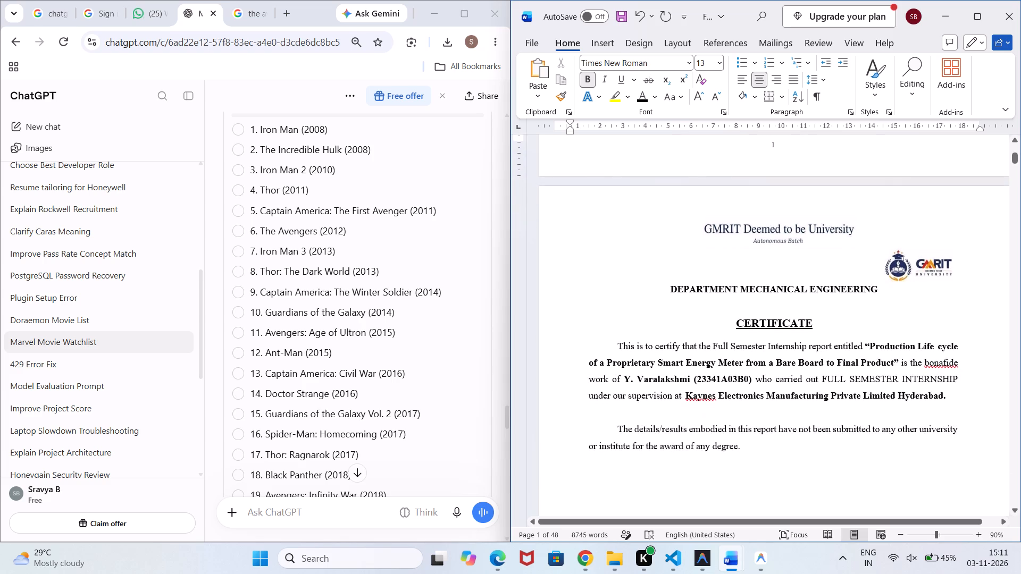
{"action": "scroll", "coordinate": [763, 405], "scroll_direction": "down", "scroll_amount": 1}
{"action": "scroll", "coordinate": [749, 343], "scroll_direction": "down", "scroll_amount": 1}
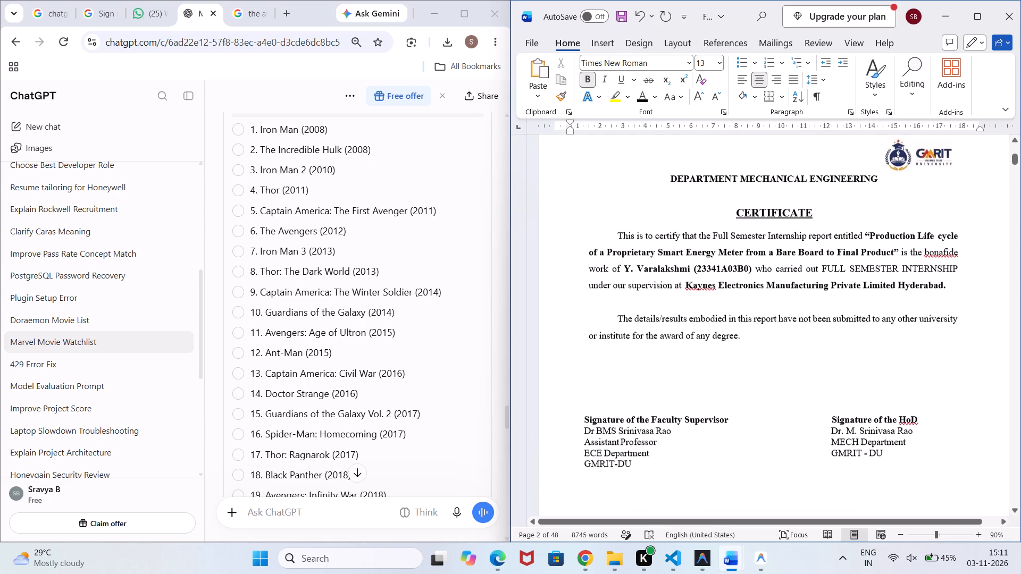
{"action": "scroll", "coordinate": [749, 343], "scroll_direction": "down", "scroll_amount": 1}
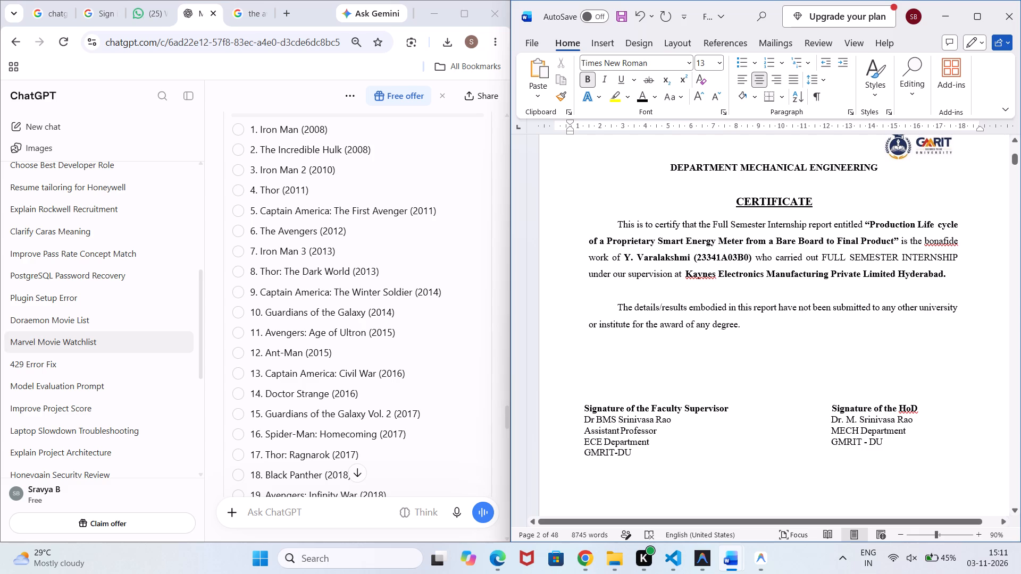
{"action": "scroll", "coordinate": [752, 347], "scroll_direction": "down", "scroll_amount": 1}
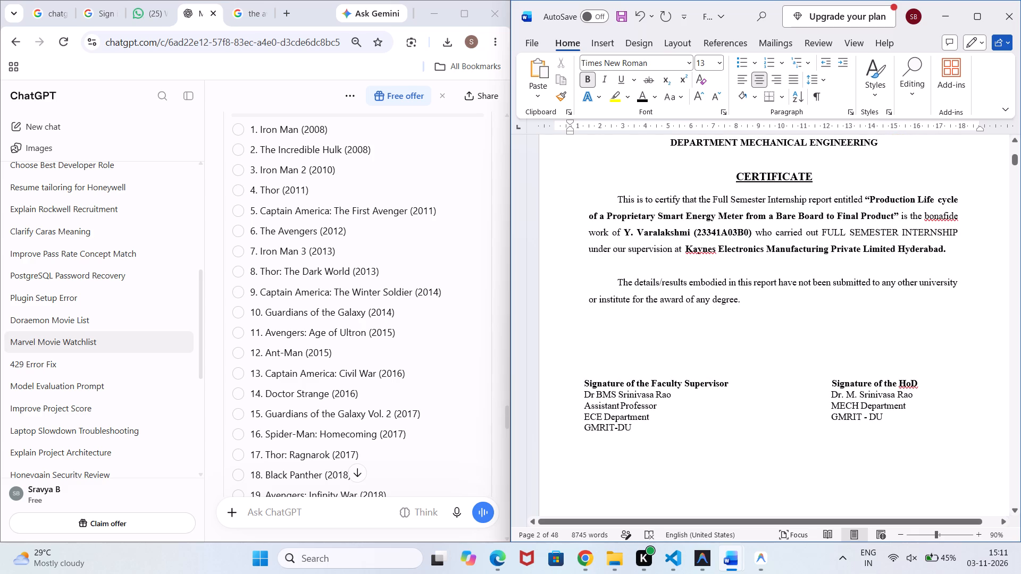
{"action": "scroll", "coordinate": [752, 347], "scroll_direction": "down", "scroll_amount": 3}
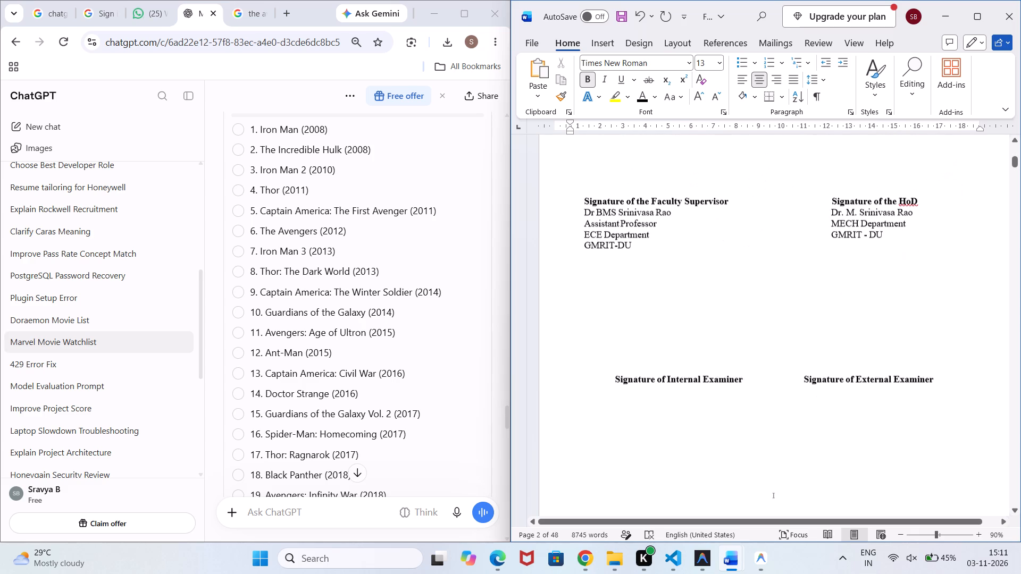
{"action": "scroll", "coordinate": [752, 347], "scroll_direction": "down", "scroll_amount": 2}
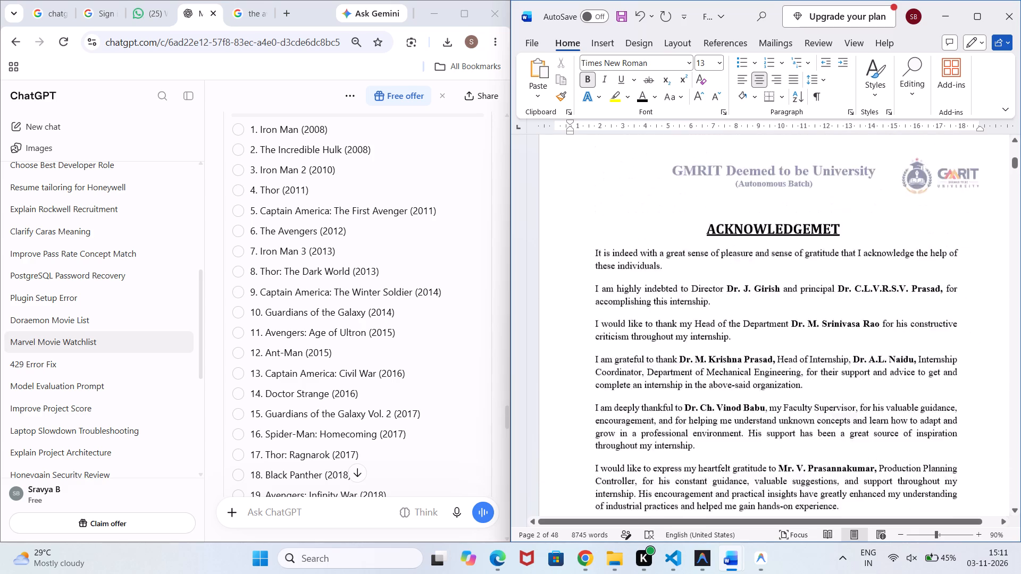
{"action": "scroll", "coordinate": [752, 347], "scroll_direction": "up", "scroll_amount": 1}
{"action": "scroll", "coordinate": [752, 347], "scroll_direction": "down", "scroll_amount": 3}
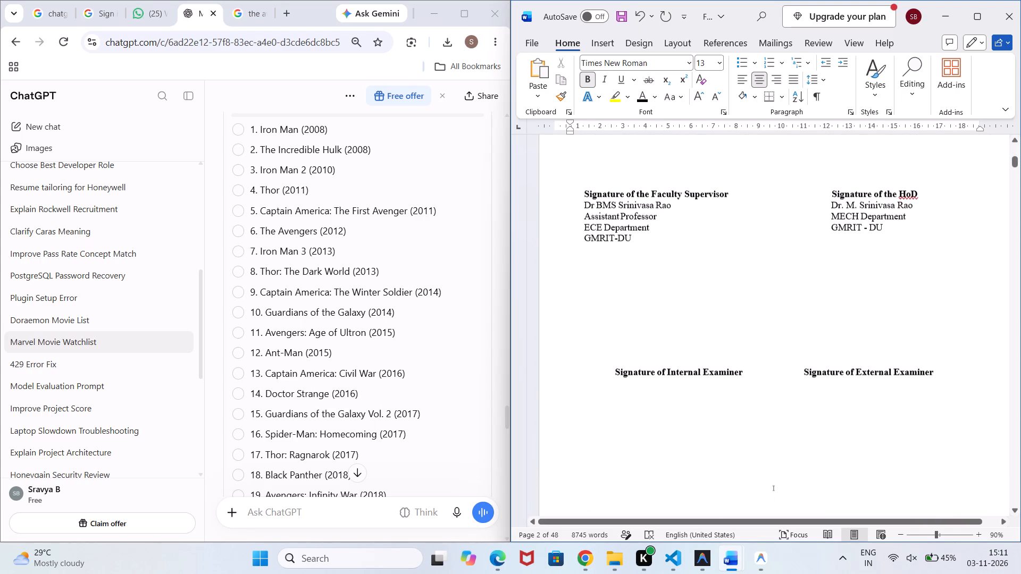
Read through the acknowledgement's names and roles and on through the abstract.
{"action": "scroll", "coordinate": [731, 350], "scroll_direction": "down", "scroll_amount": 3}
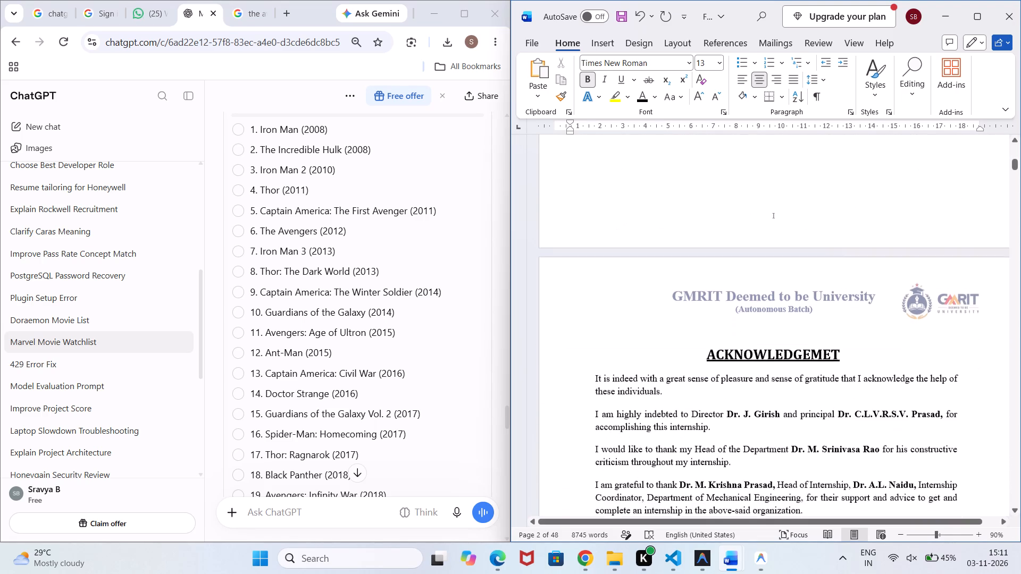
{"action": "scroll", "coordinate": [731, 350], "scroll_direction": "down", "scroll_amount": 2}
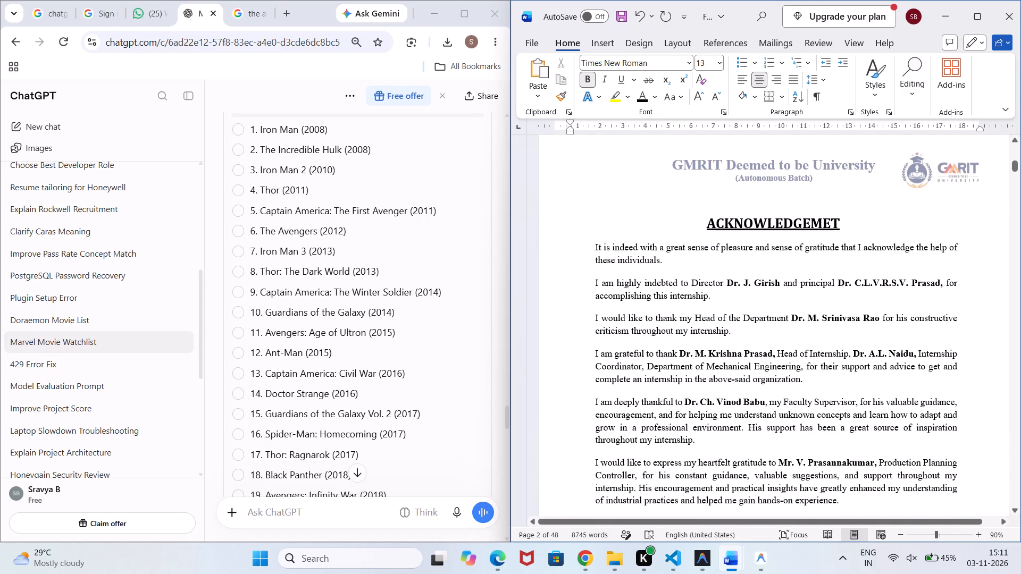
{"action": "scroll", "coordinate": [731, 350], "scroll_direction": "down", "scroll_amount": 1}
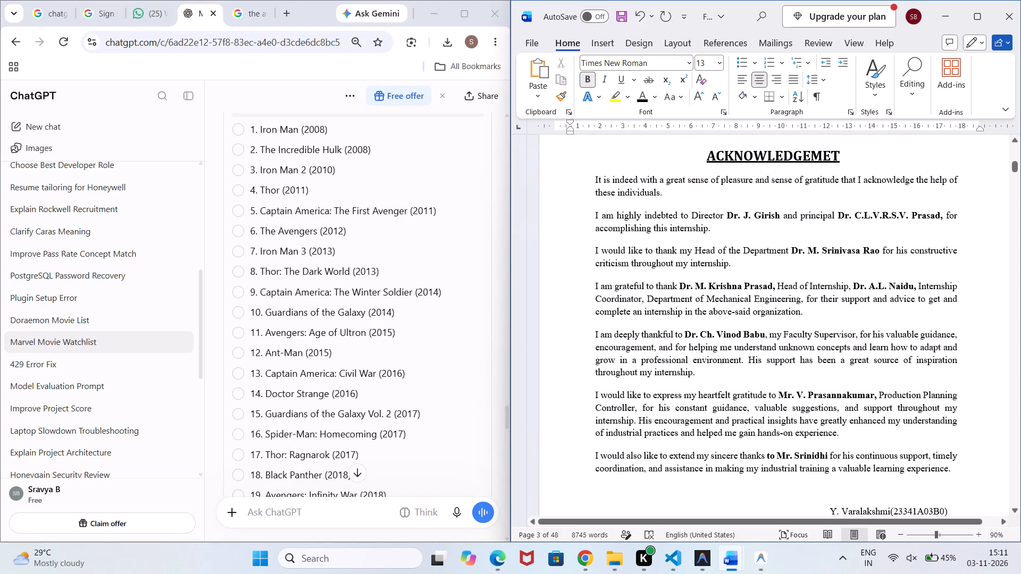
{"action": "scroll", "coordinate": [731, 350], "scroll_direction": "down", "scroll_amount": 1}
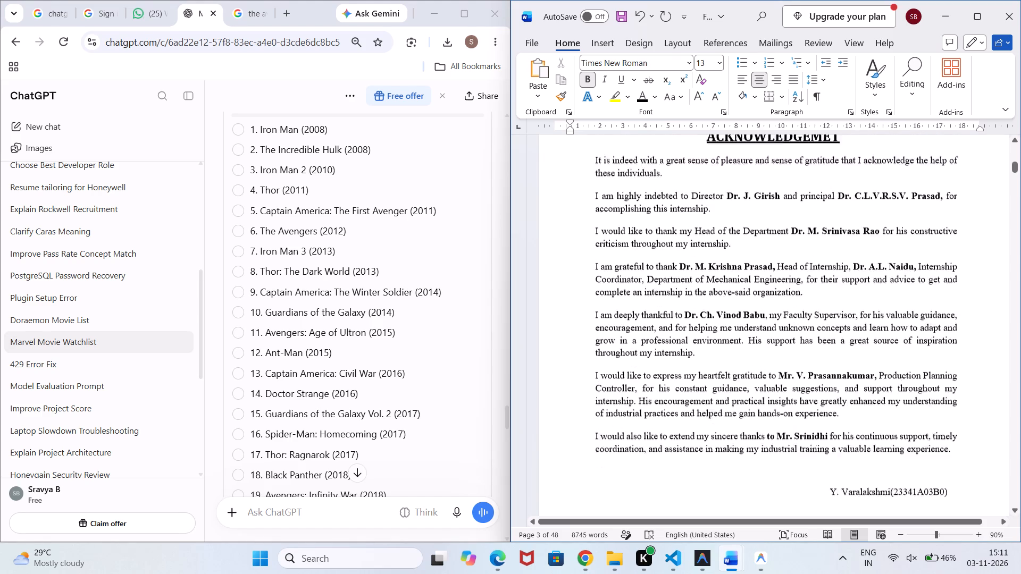
{"action": "scroll", "coordinate": [731, 350], "scroll_direction": "down", "scroll_amount": 2}
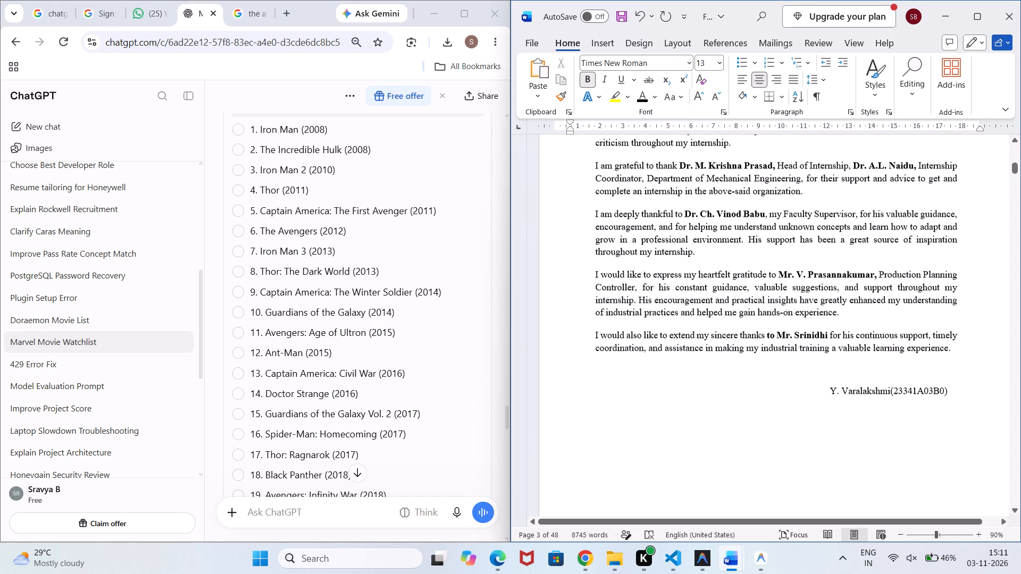
{"action": "scroll", "coordinate": [731, 350], "scroll_direction": "down", "scroll_amount": 6}
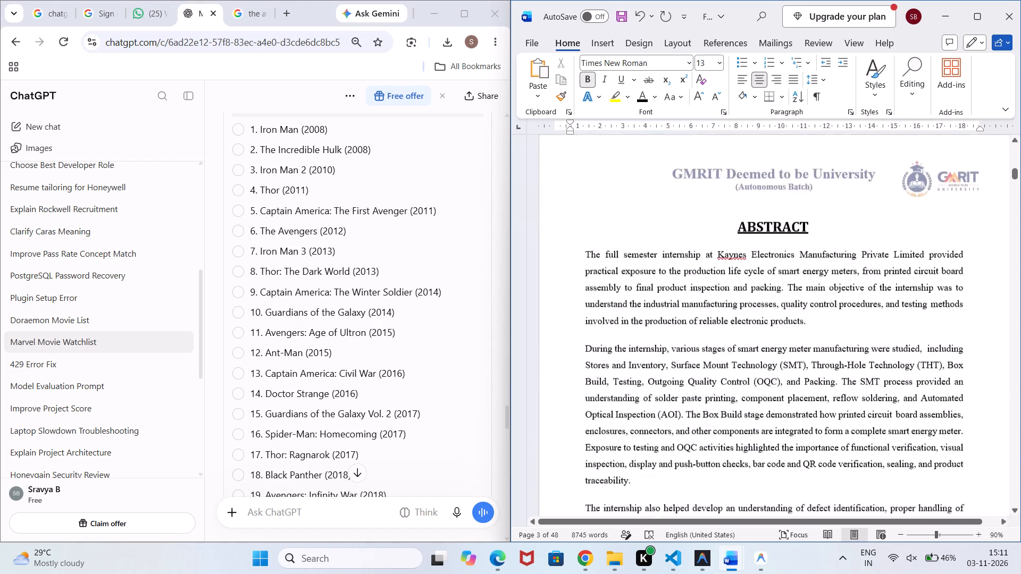
{"action": "scroll", "coordinate": [731, 350], "scroll_direction": "down", "scroll_amount": 2}
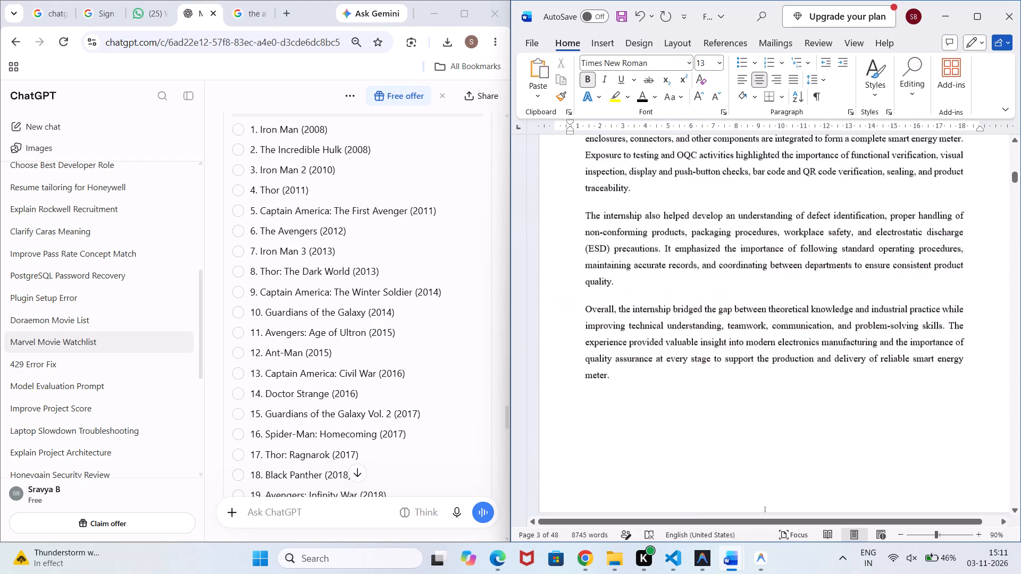
Look through the contents list and the table of contents, from the first chapters to the Conclusion and References entries.
{"action": "scroll", "coordinate": [731, 350], "scroll_direction": "down", "scroll_amount": 3}
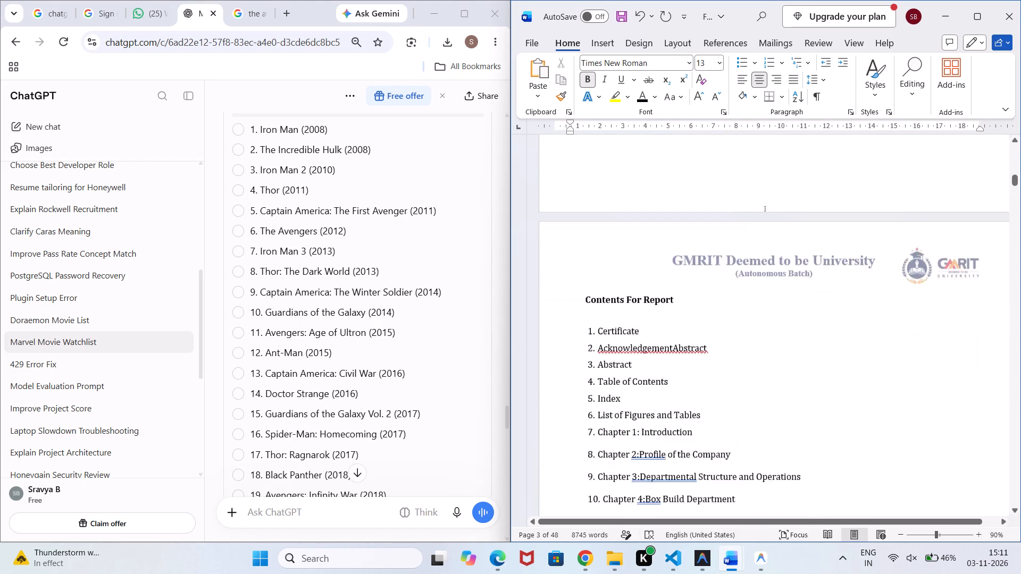
{"action": "scroll", "coordinate": [731, 350], "scroll_direction": "down", "scroll_amount": 7}
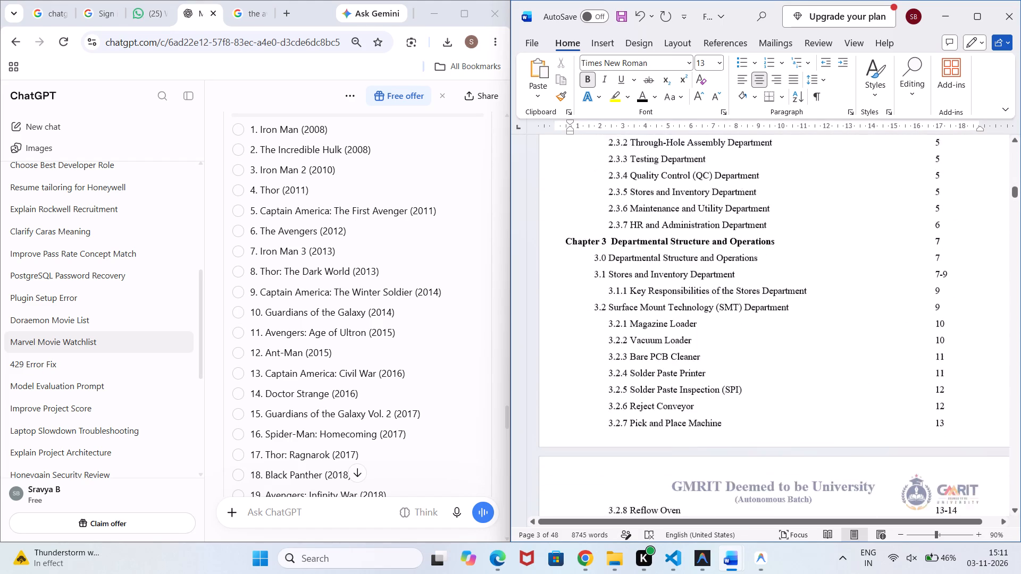
{"action": "scroll", "coordinate": [731, 350], "scroll_direction": "down", "scroll_amount": 9}
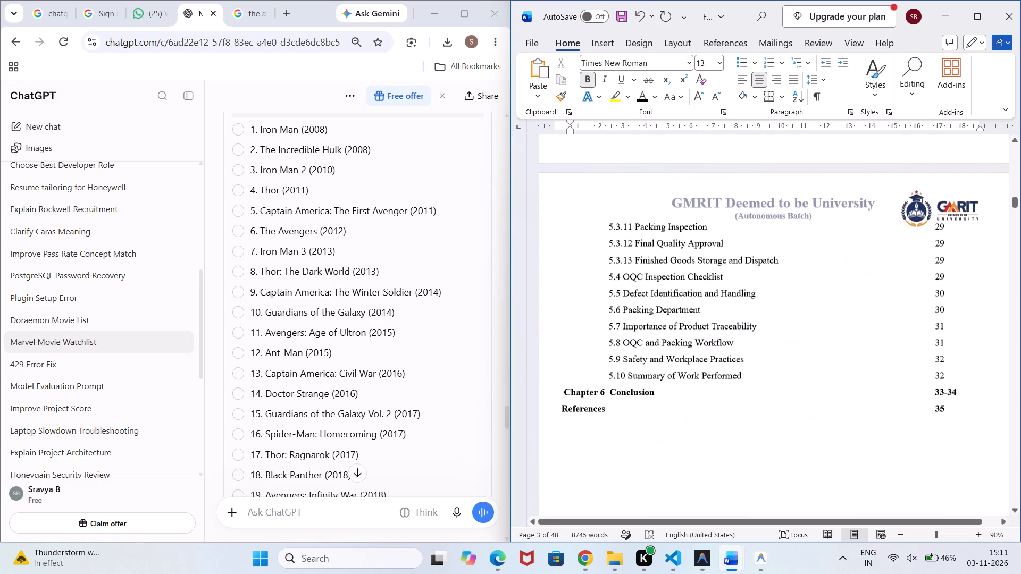
{"action": "scroll", "coordinate": [731, 350], "scroll_direction": "down", "scroll_amount": 3}
Go back over the table of contents, the abstract and the certificate's signature blocks, ending at the title page.
{"action": "scroll", "coordinate": [731, 350], "scroll_direction": "up", "scroll_amount": 9}
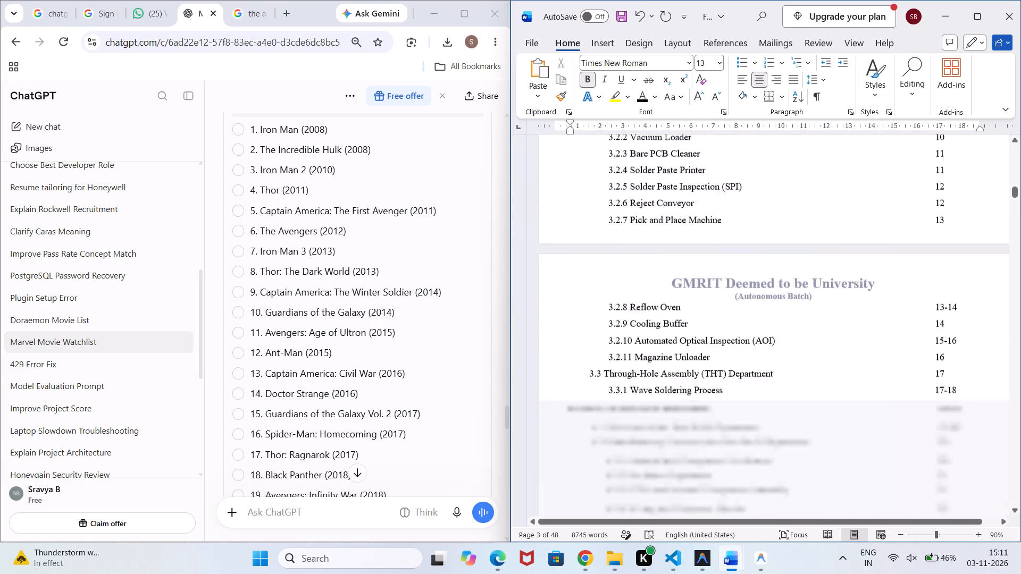
{"action": "scroll", "coordinate": [731, 350], "scroll_direction": "up", "scroll_amount": 7}
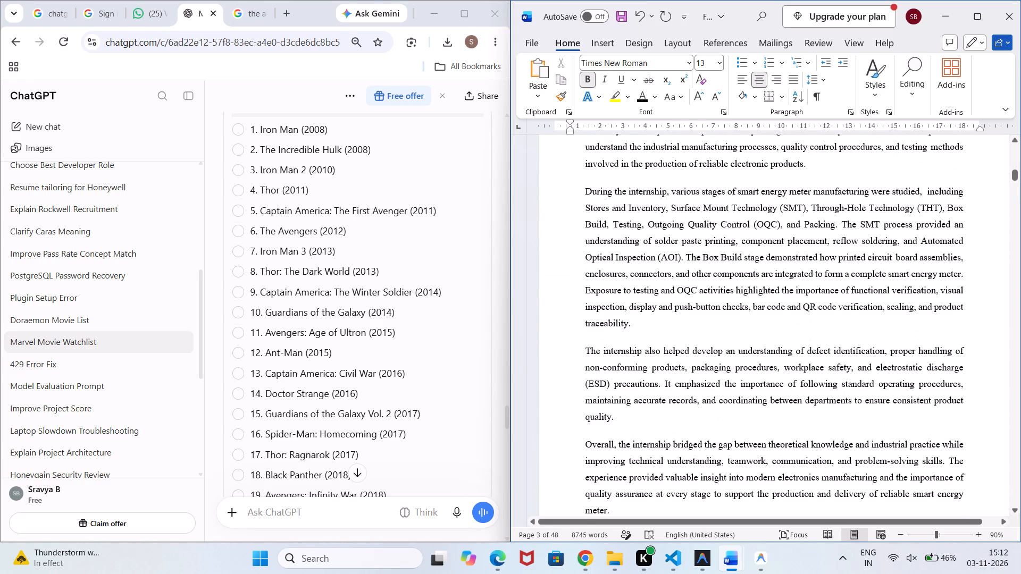
{"action": "scroll", "coordinate": [731, 350], "scroll_direction": "up", "scroll_amount": 2}
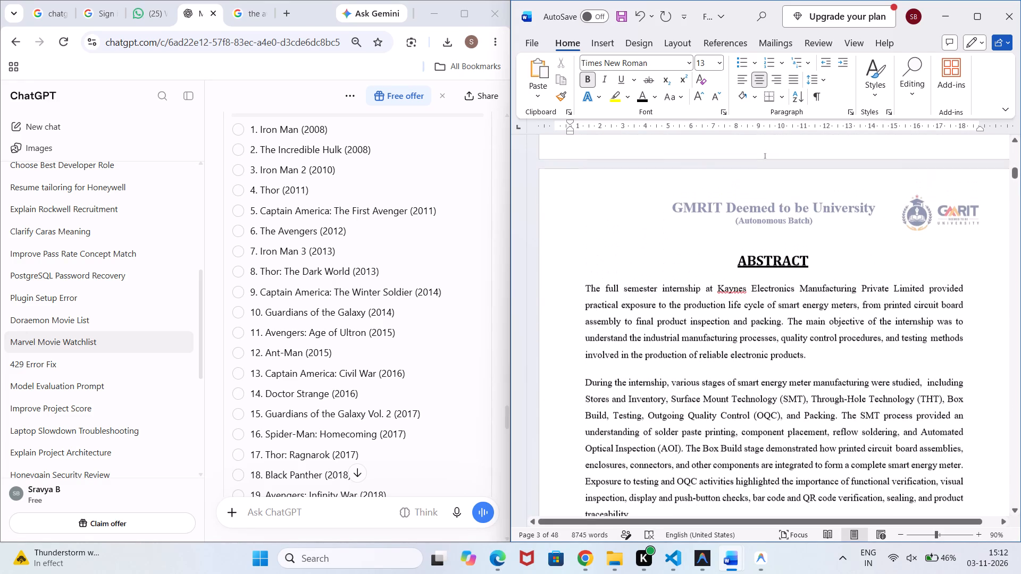
{"action": "scroll", "coordinate": [731, 350], "scroll_direction": "up", "scroll_amount": 3}
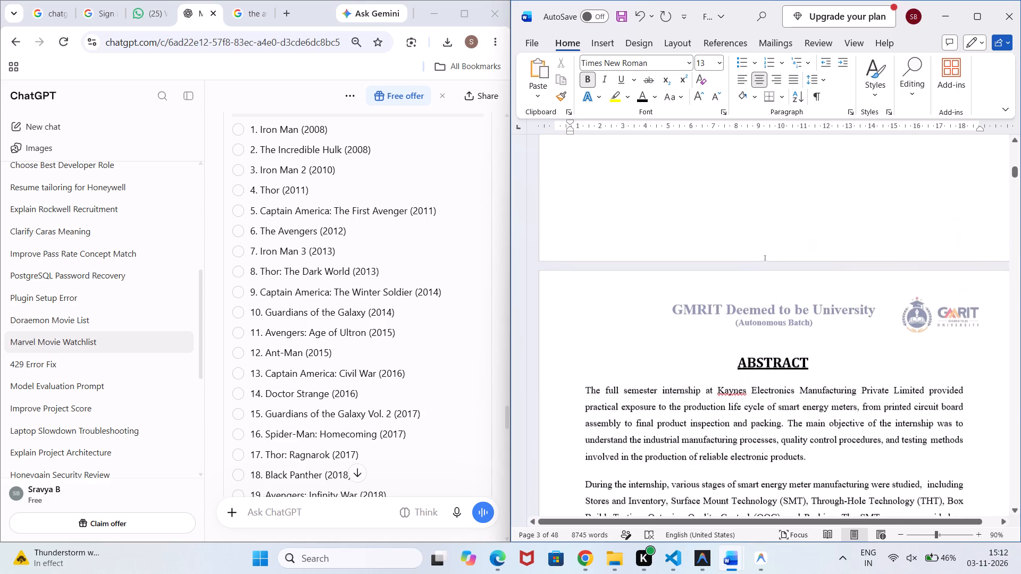
{"action": "scroll", "coordinate": [731, 350], "scroll_direction": "up", "scroll_amount": 5}
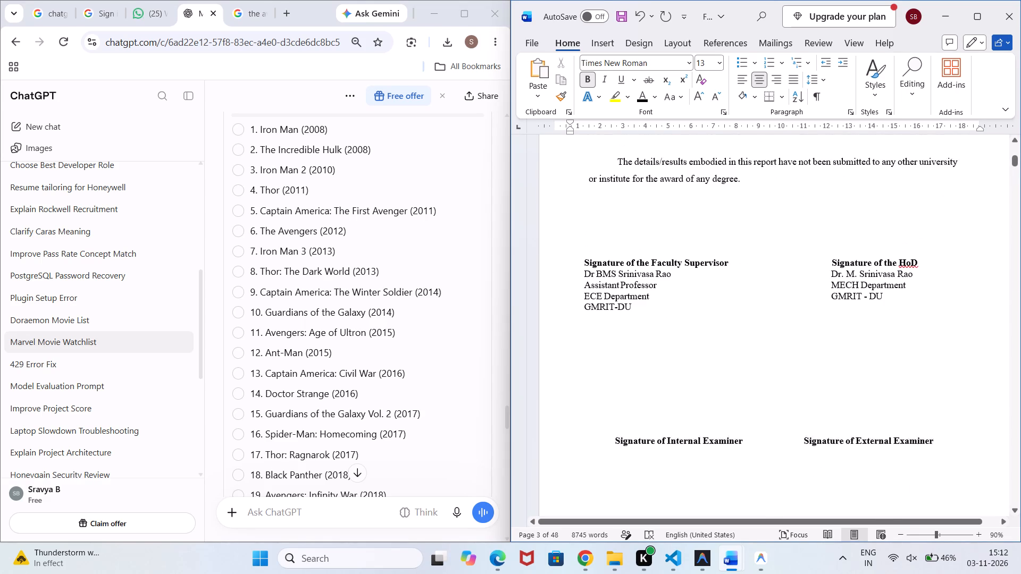
{"action": "scroll", "coordinate": [731, 350], "scroll_direction": "up", "scroll_amount": 5}
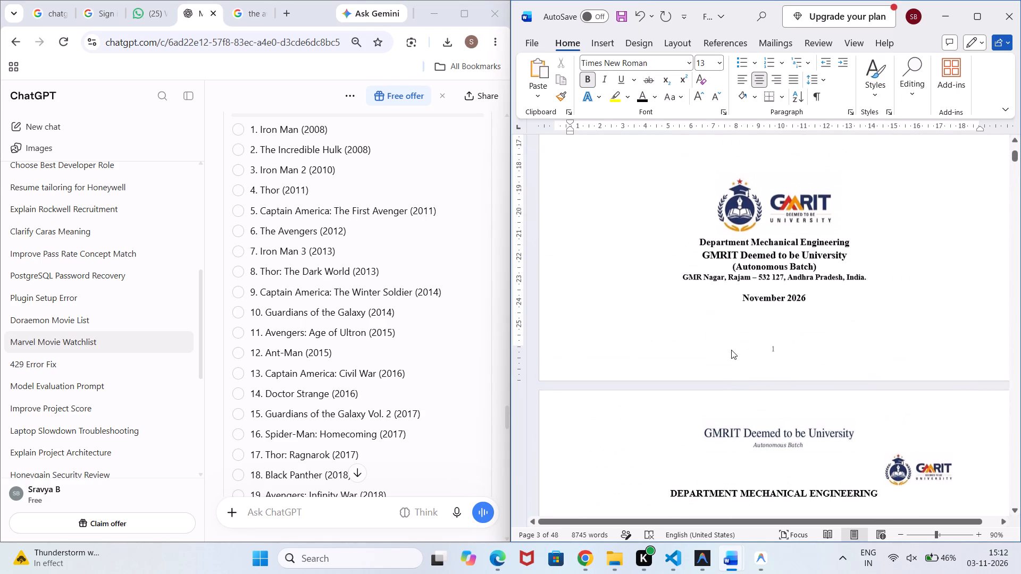
Re-check the title page from the report title and degree branch through the guide's details, department name and date.
{"action": "scroll", "coordinate": [731, 350], "scroll_direction": "up", "scroll_amount": 4}
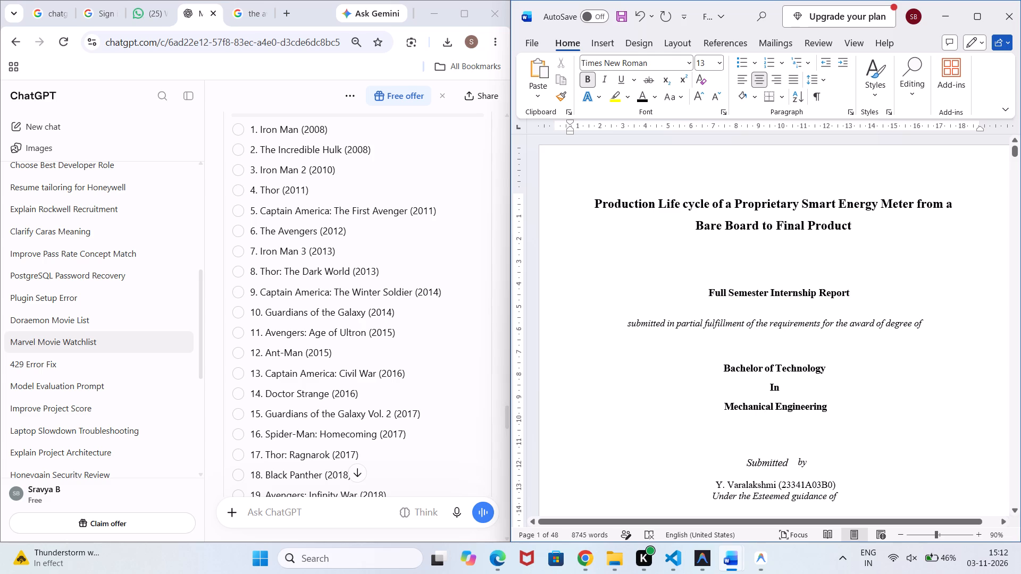
{"action": "scroll", "coordinate": [708, 353], "scroll_direction": "up", "scroll_amount": 6}
{"action": "scroll", "coordinate": [708, 353], "scroll_direction": "down", "scroll_amount": 1}
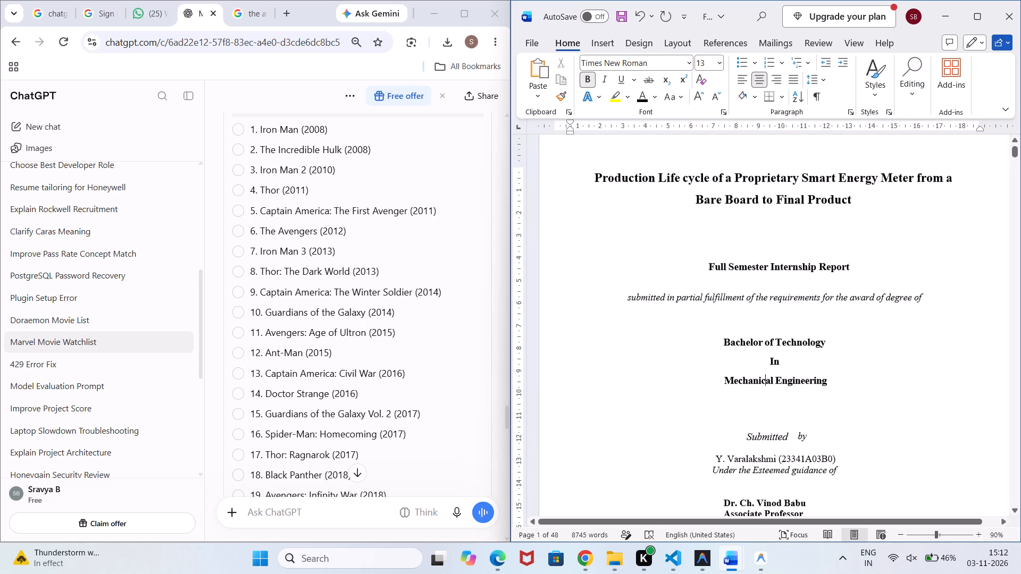
{"action": "scroll", "coordinate": [708, 353], "scroll_direction": "down", "scroll_amount": 1}
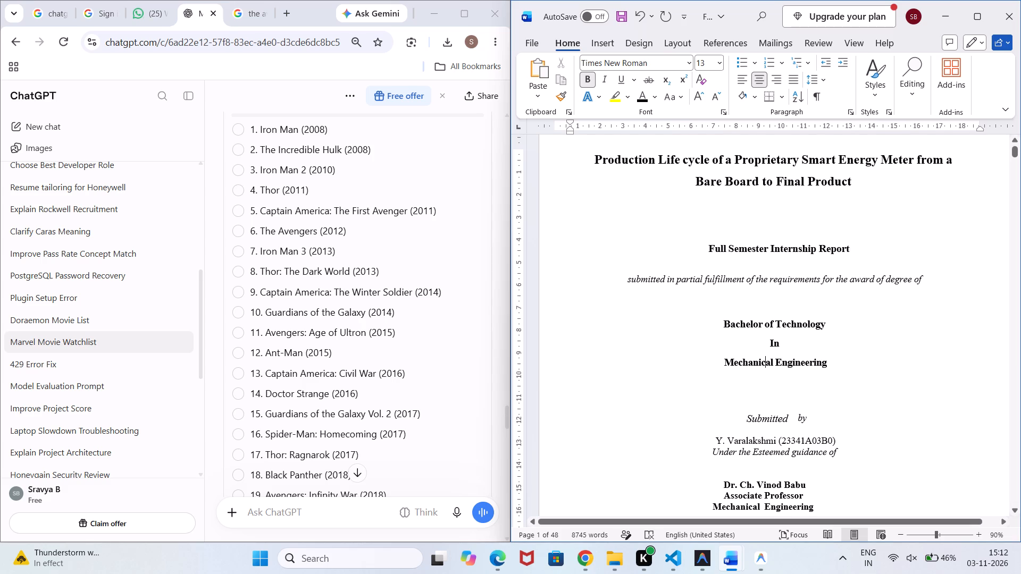
{"action": "scroll", "coordinate": [768, 319], "scroll_direction": "down", "scroll_amount": 2}
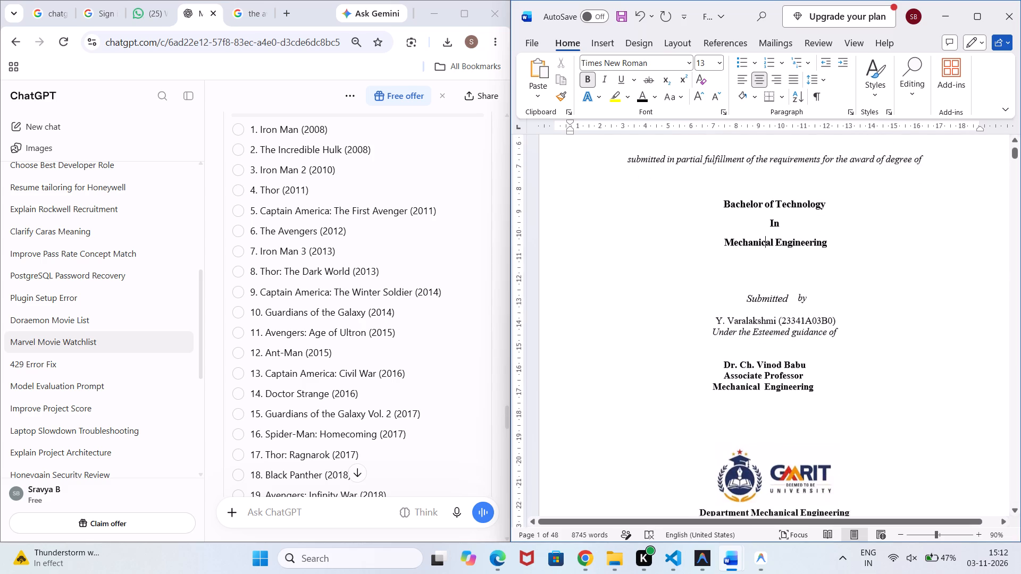
{"action": "scroll", "coordinate": [768, 319], "scroll_direction": "down", "scroll_amount": 2}
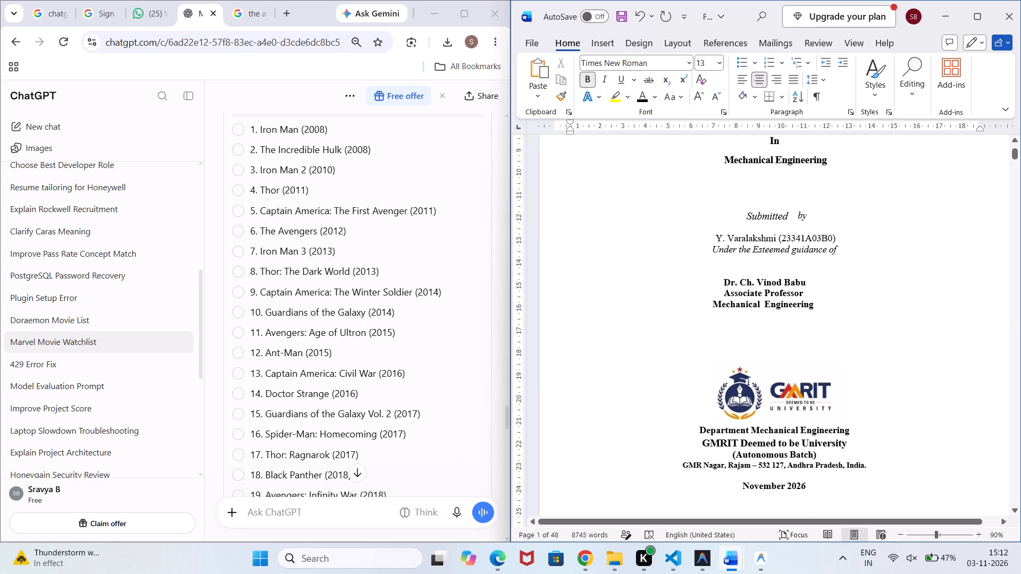
Start a rectangular screen snip with the maximized report's title page, certificate and acknowledgement side by side at 50% zoom.
{"action": "left_click", "coordinate": [979, 10]}
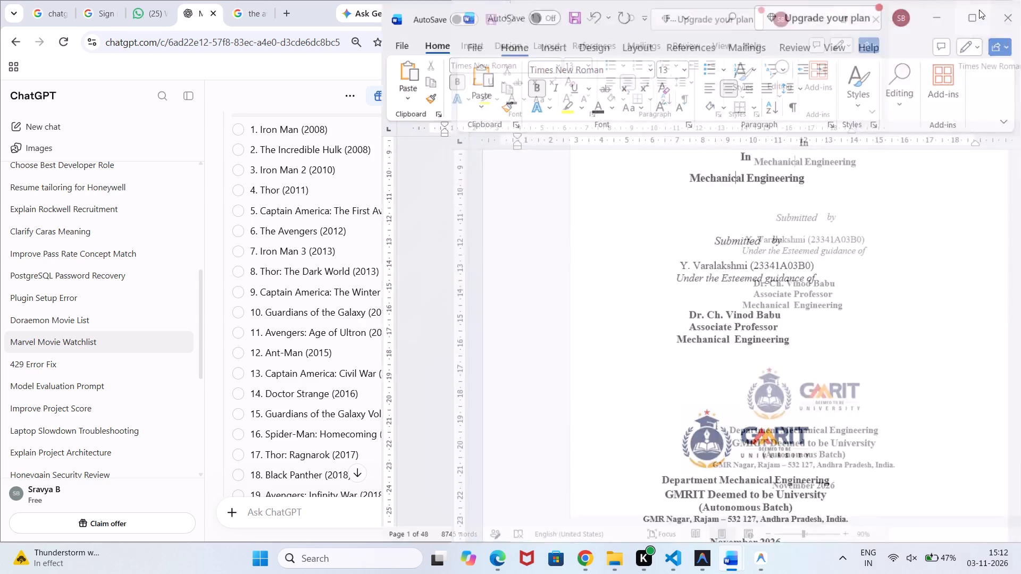
{"action": "scroll", "coordinate": [537, 337], "scroll_direction": "up", "scroll_amount": 1}
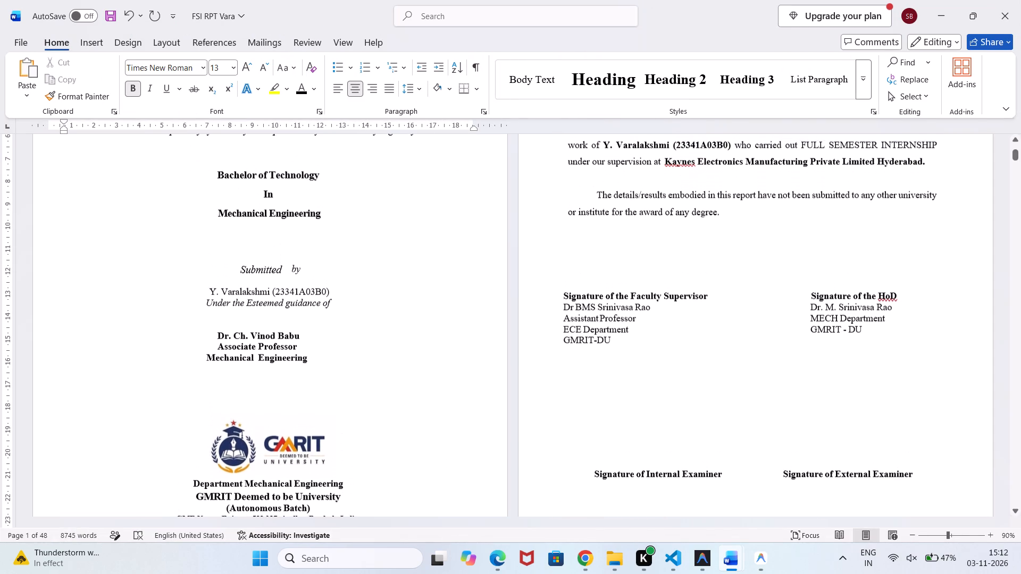
{"action": "scroll", "coordinate": [537, 337], "scroll_direction": "down", "scroll_amount": 2, "text": "ctrl"}
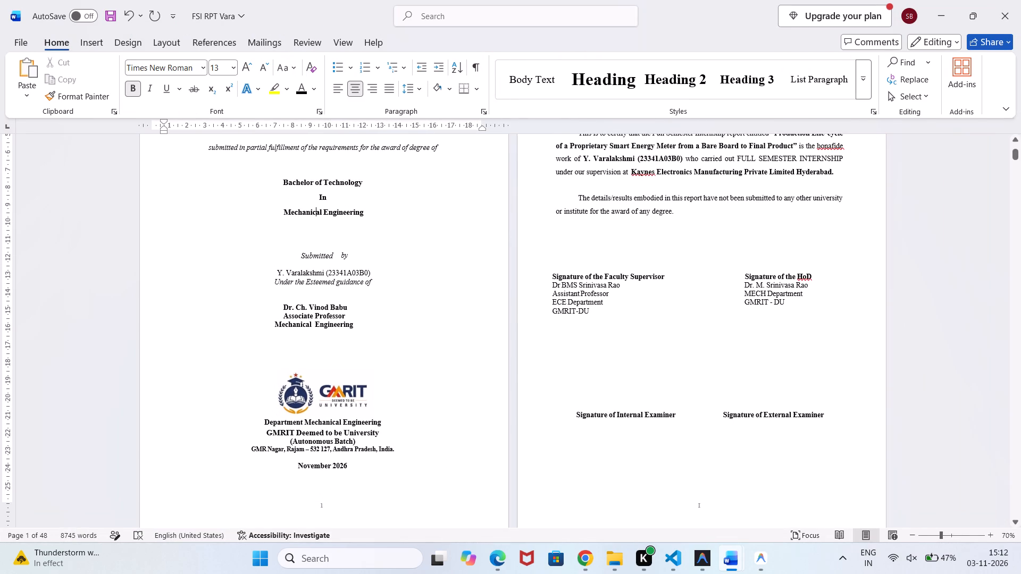
{"action": "scroll", "coordinate": [518, 326], "scroll_direction": "up", "scroll_amount": 5}
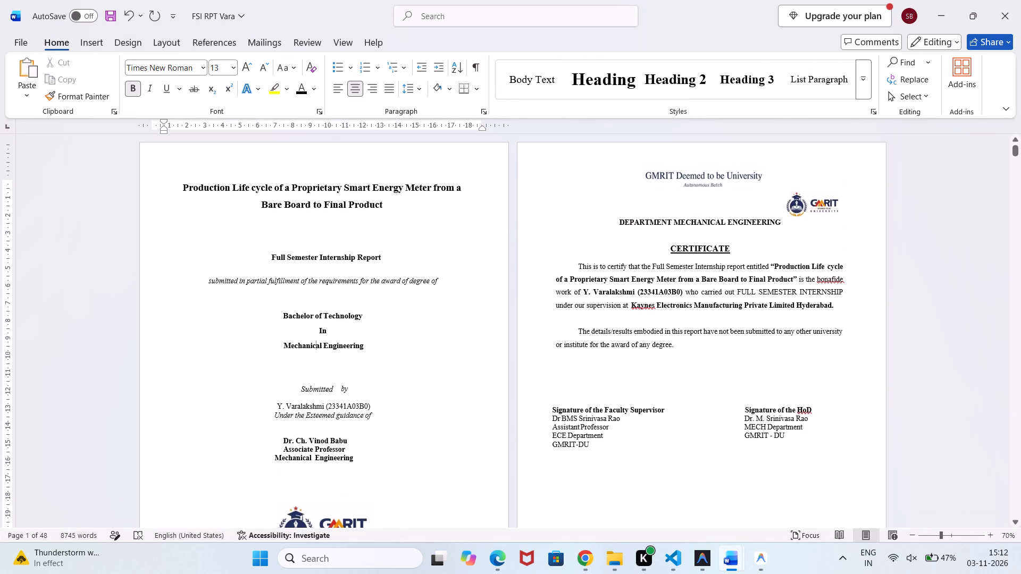
{"action": "scroll", "coordinate": [518, 326], "scroll_direction": "up", "scroll_amount": 1}
{"action": "scroll", "coordinate": [518, 326], "scroll_direction": "down", "scroll_amount": 2, "text": "ctrl"}
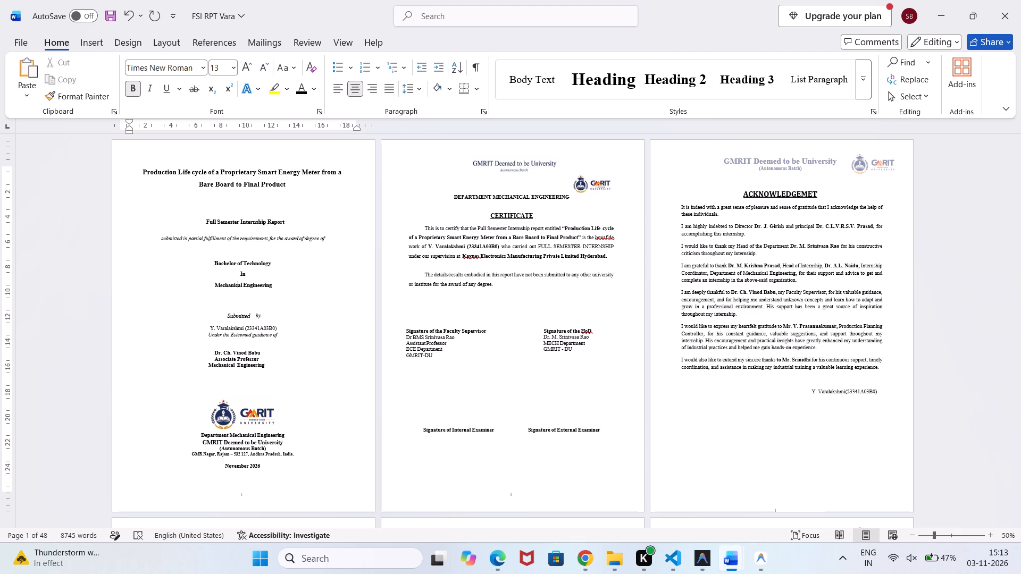
{"action": "key", "text": "BackSpace"}
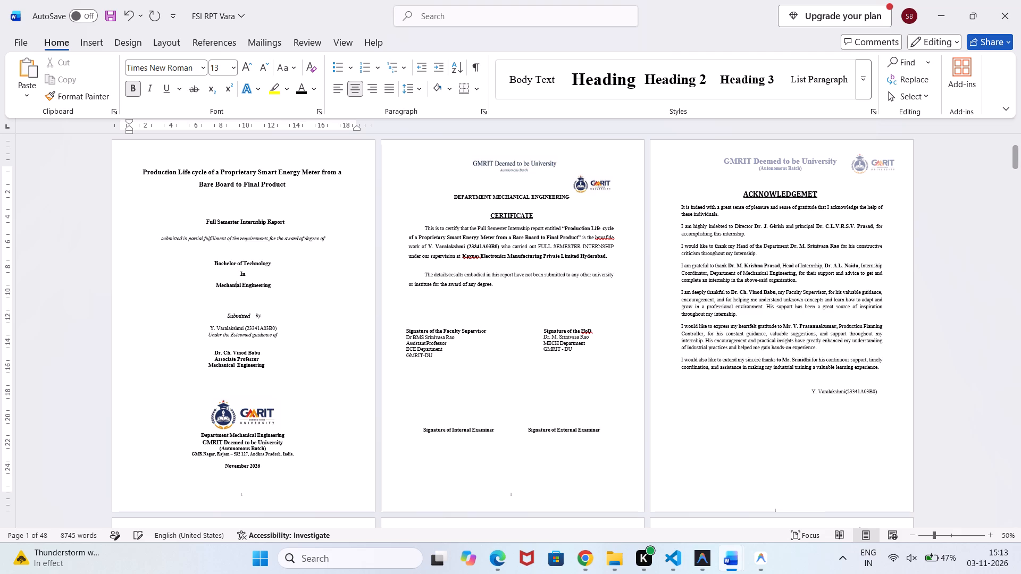
{"action": "key", "text": "Print"}
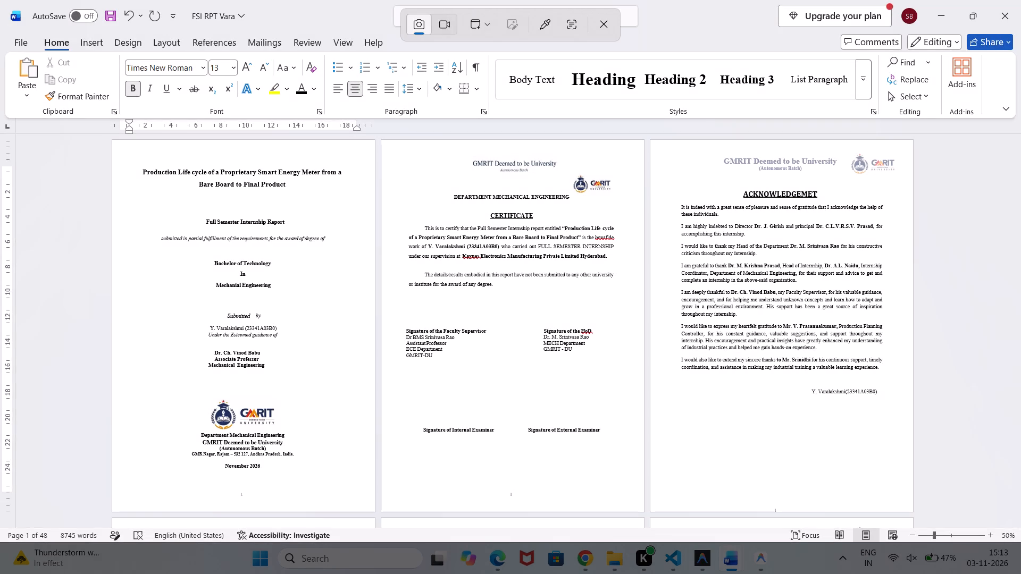
{"action": "left_click", "coordinate": [493, 23]}
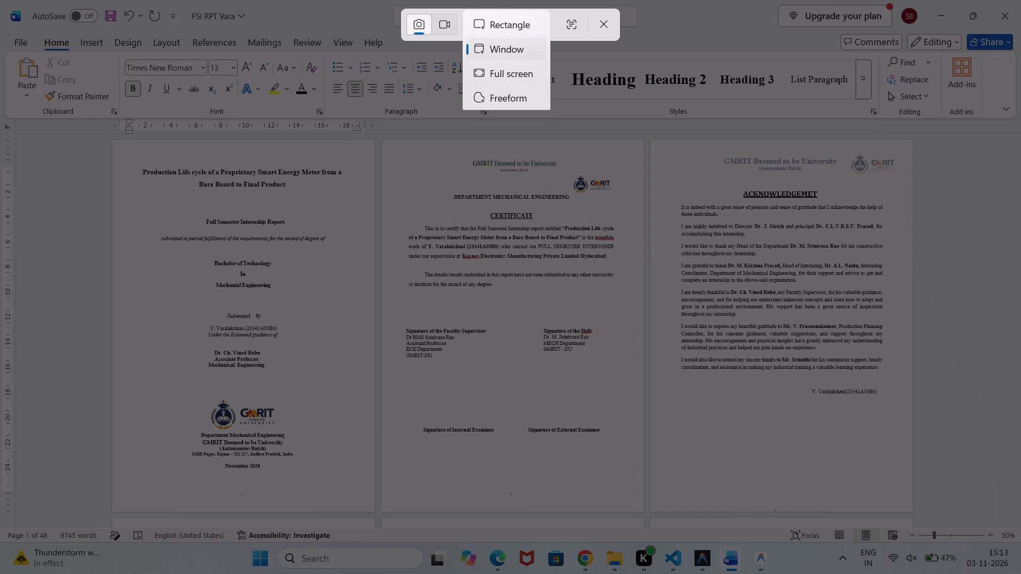
{"action": "left_click", "coordinate": [504, 28]}
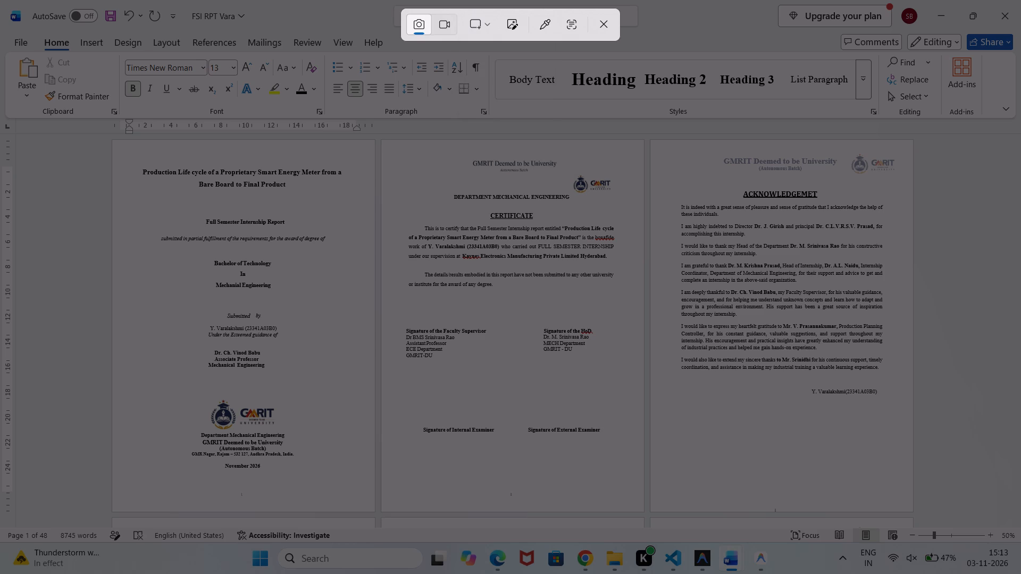
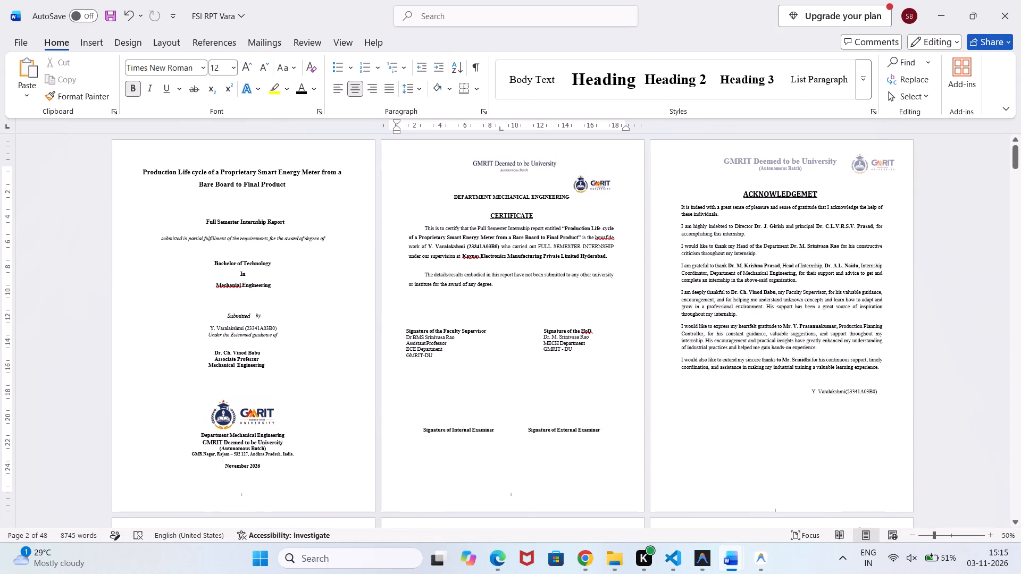
Correct the misspelled degree branch on the title page so it reads "Mechanical Engineering".
{"action": "left_click", "coordinate": [585, 346]}
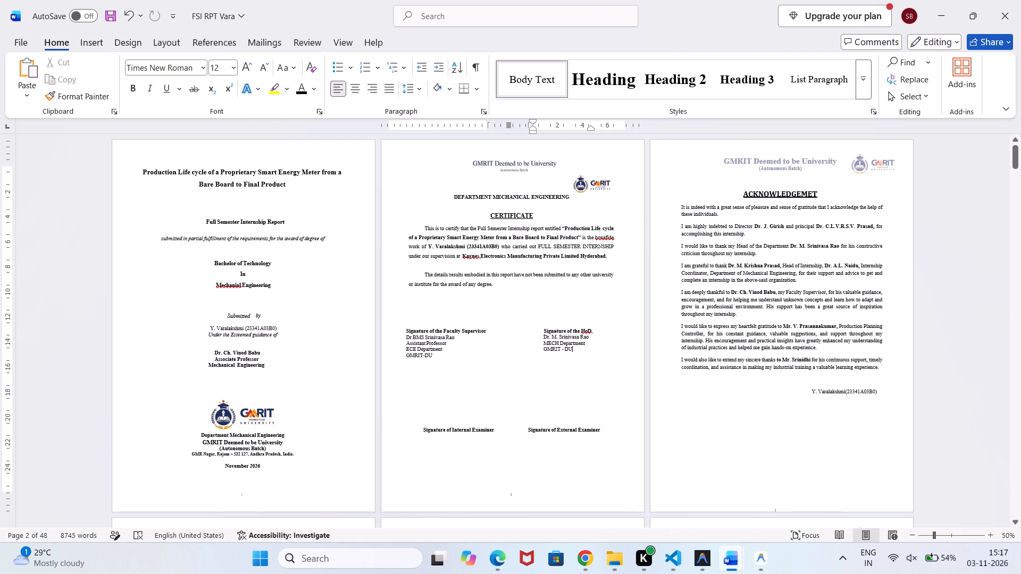
{"action": "scroll", "coordinate": [288, 277], "scroll_direction": "up", "scroll_amount": 1, "text": "ctrl"}
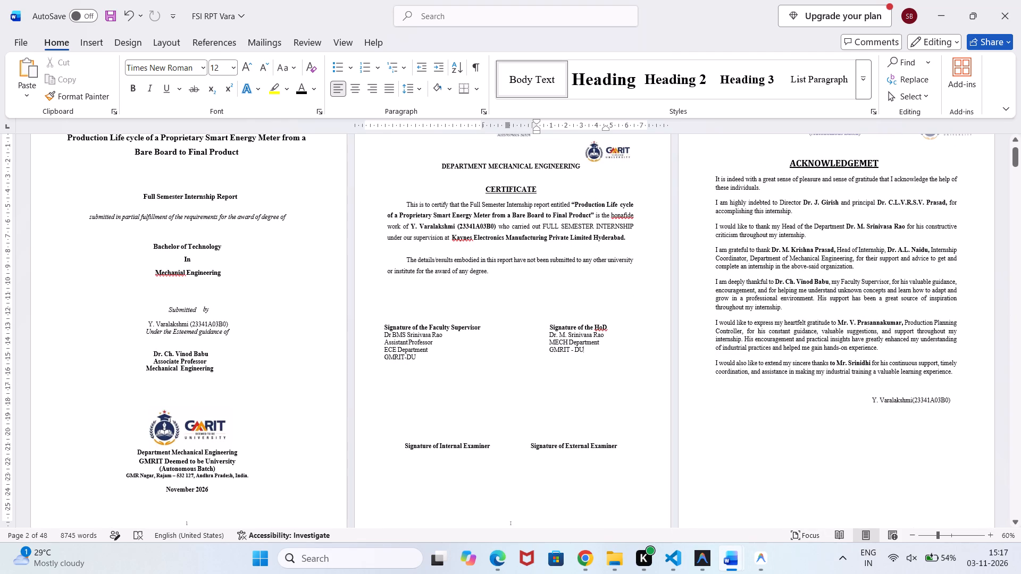
{"action": "scroll", "coordinate": [288, 277], "scroll_direction": "up", "scroll_amount": 1, "text": "ctrl"}
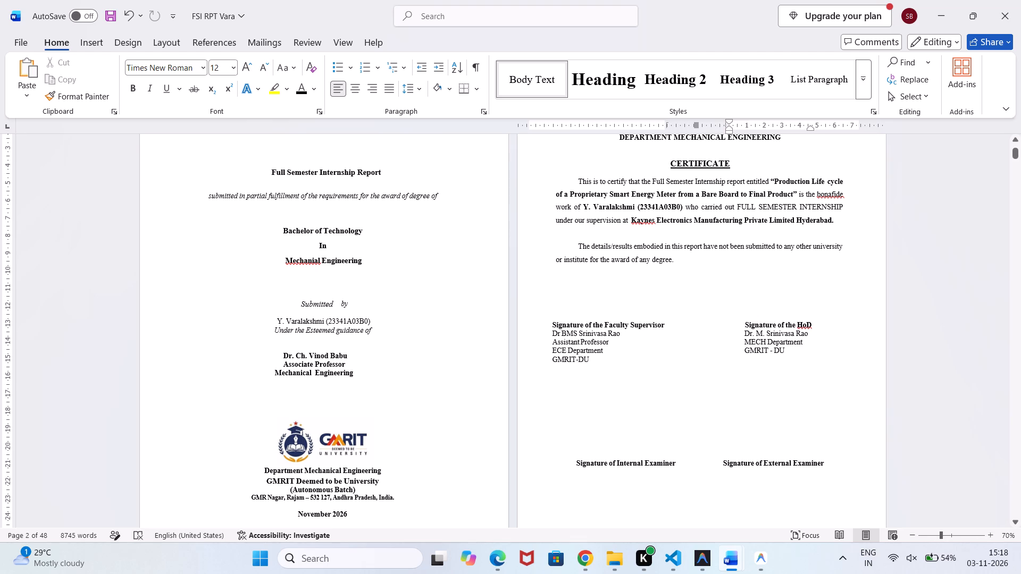
{"action": "left_click", "coordinate": [314, 264]}
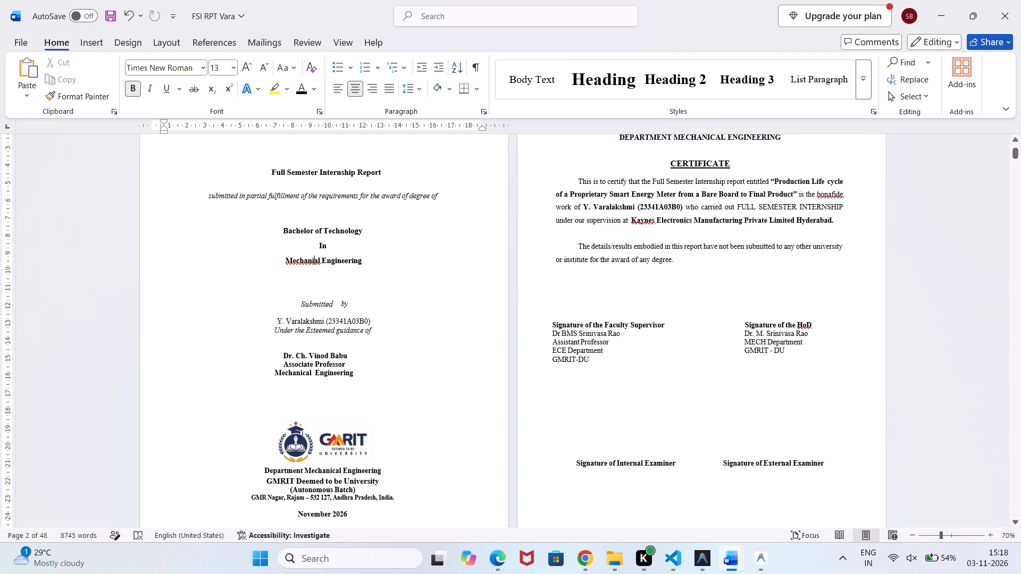
{"action": "key", "text": "c"}
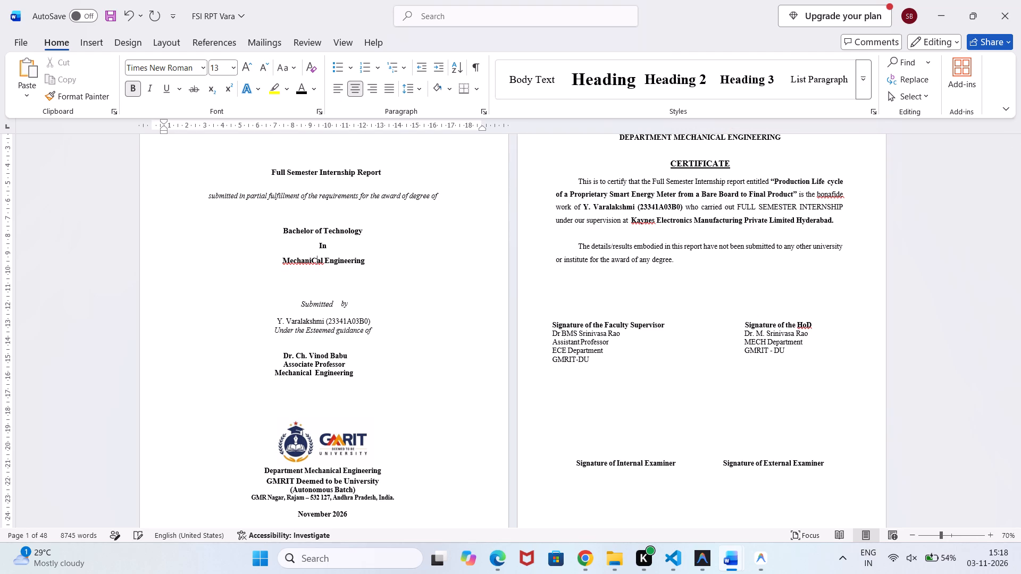
{"action": "key", "text": "BackSpace"}
{"action": "key", "text": "c"}
Delete the stray word "Abstract" from item 2 of the Contents For Report list, leaving only "Acknowledgement".
{"action": "scroll", "coordinate": [340, 399], "scroll_direction": "down", "scroll_amount": 1}
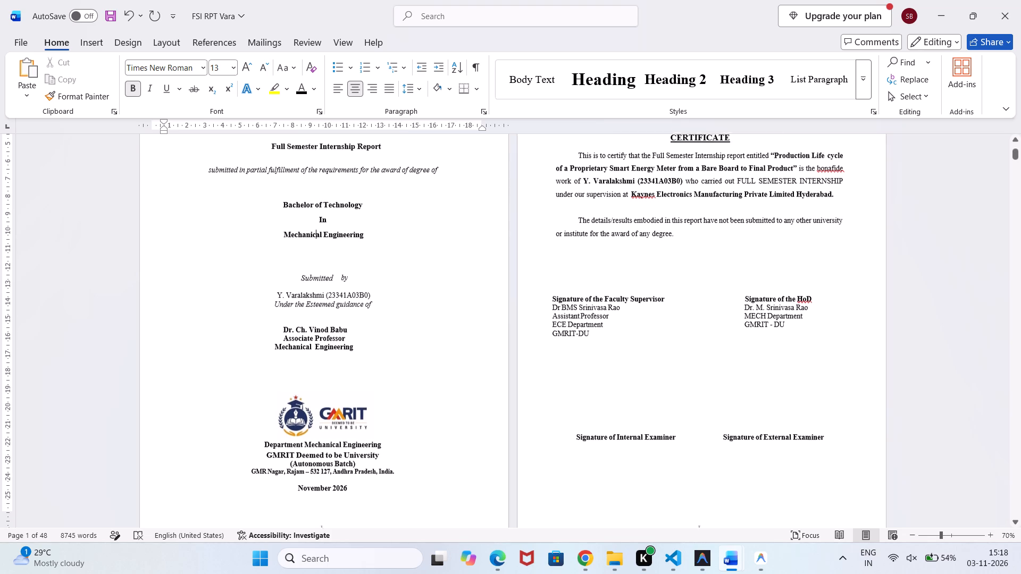
{"action": "scroll", "coordinate": [340, 399], "scroll_direction": "down", "scroll_amount": 1}
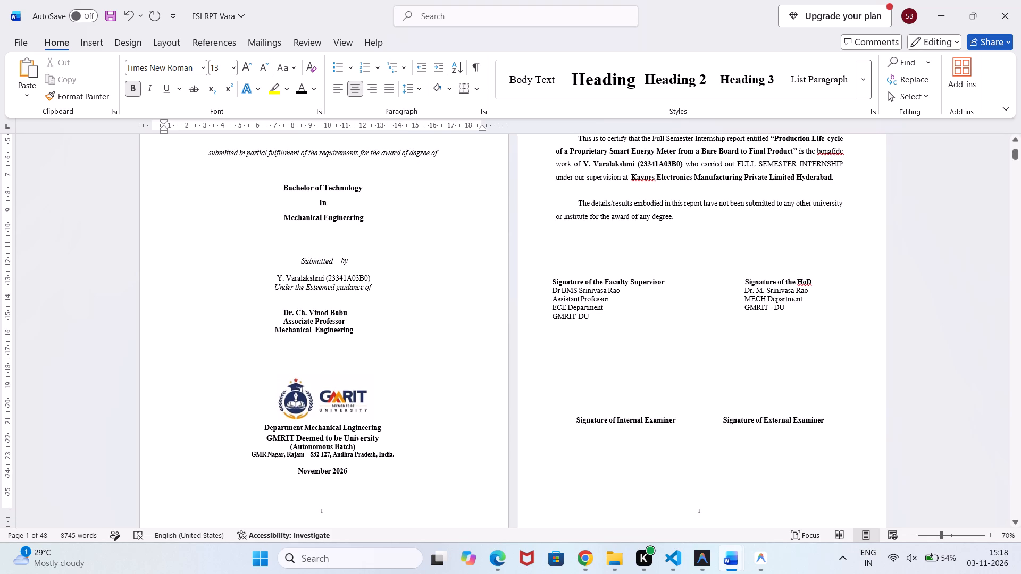
{"action": "scroll", "coordinate": [351, 459], "scroll_direction": "down", "scroll_amount": 5}
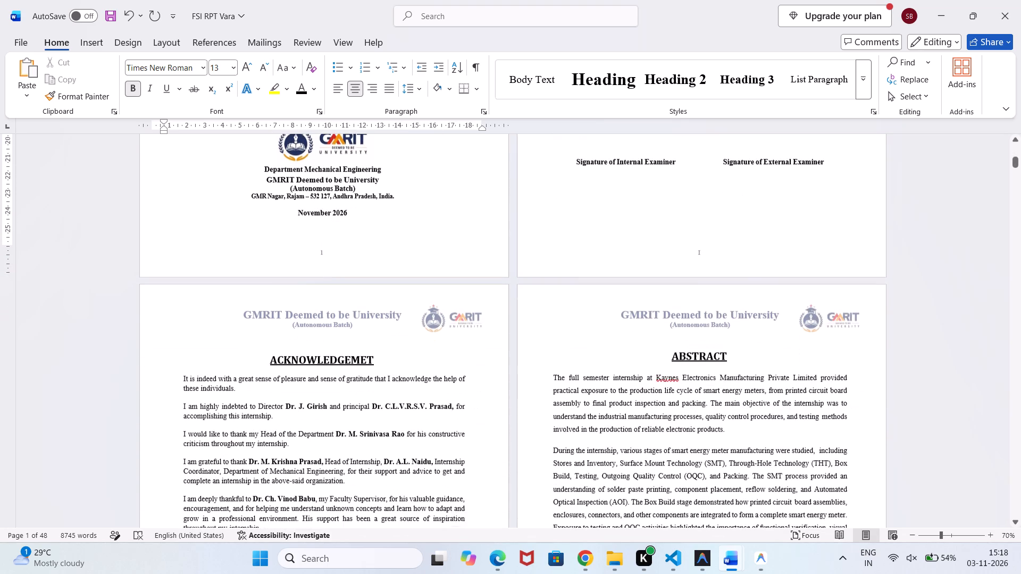
{"action": "scroll", "coordinate": [351, 459], "scroll_direction": "down", "scroll_amount": 2}
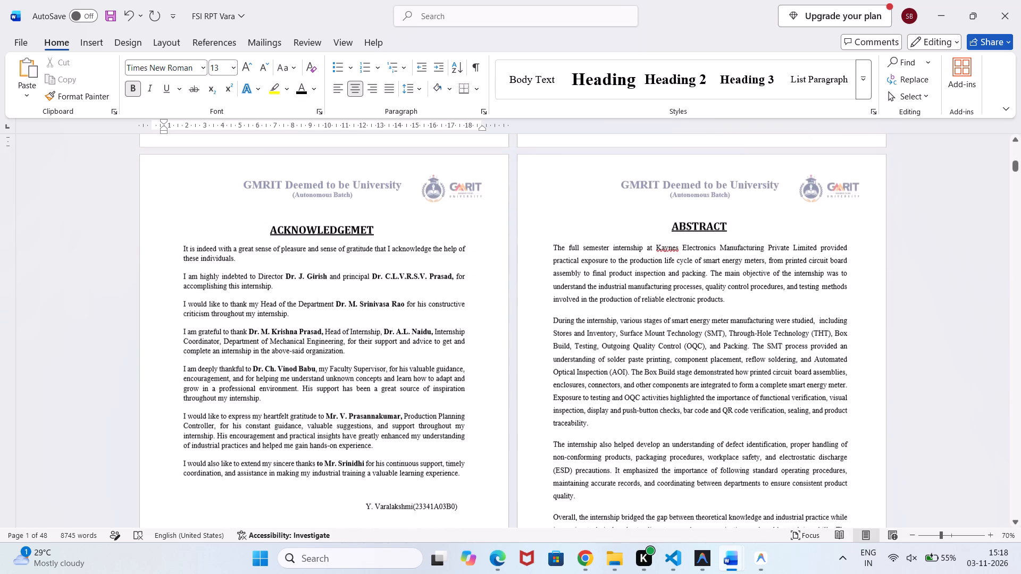
{"action": "scroll", "coordinate": [351, 459], "scroll_direction": "down", "scroll_amount": 5}
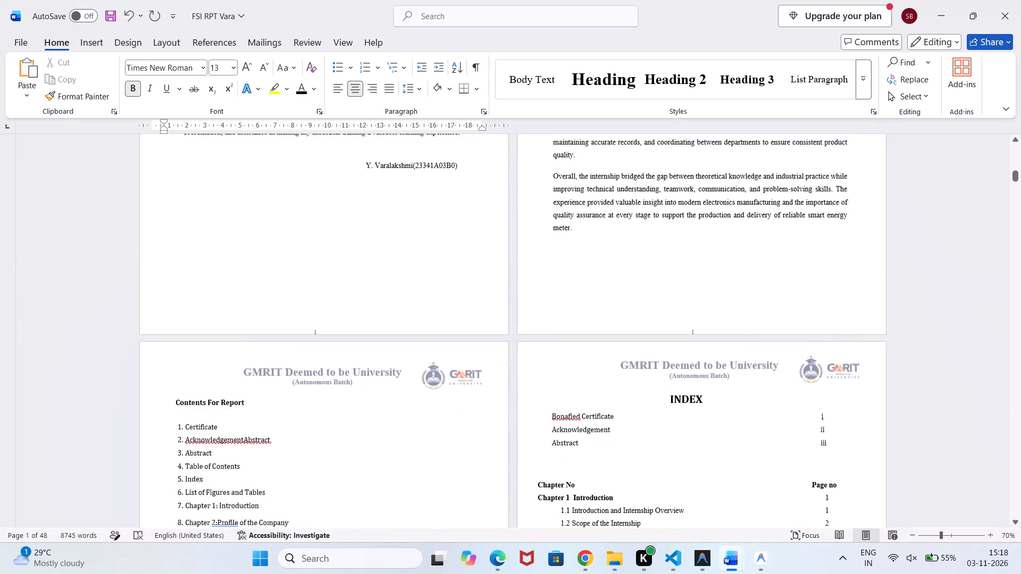
{"action": "scroll", "coordinate": [351, 459], "scroll_direction": "down", "scroll_amount": 3}
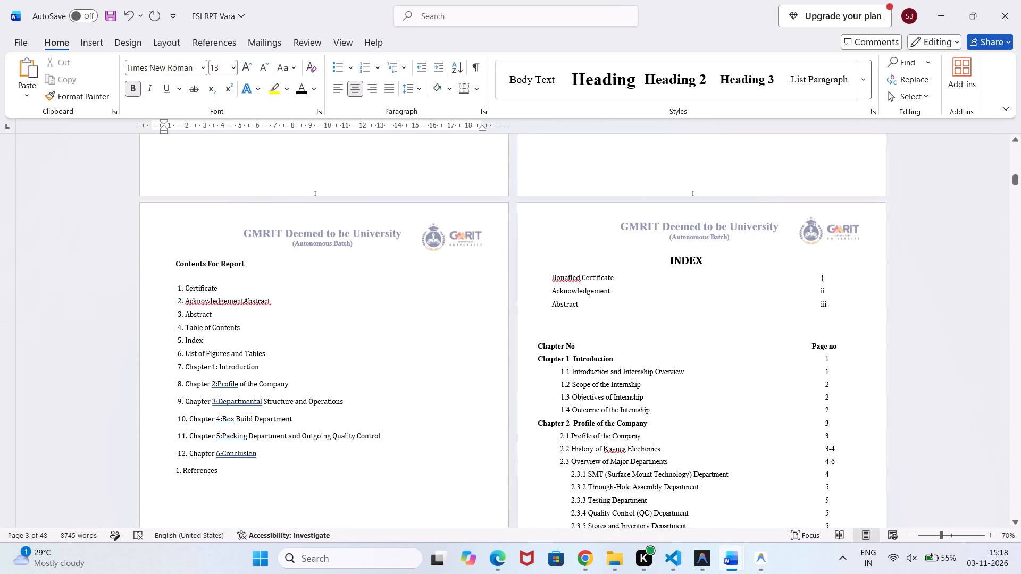
{"action": "left_click_drag", "start_coordinate": [276, 302], "coordinate": [248, 301]}
{"action": "left_click_drag", "start_coordinate": [248, 301], "coordinate": [242, 301]}
{"action": "key", "text": "BackSpace"}
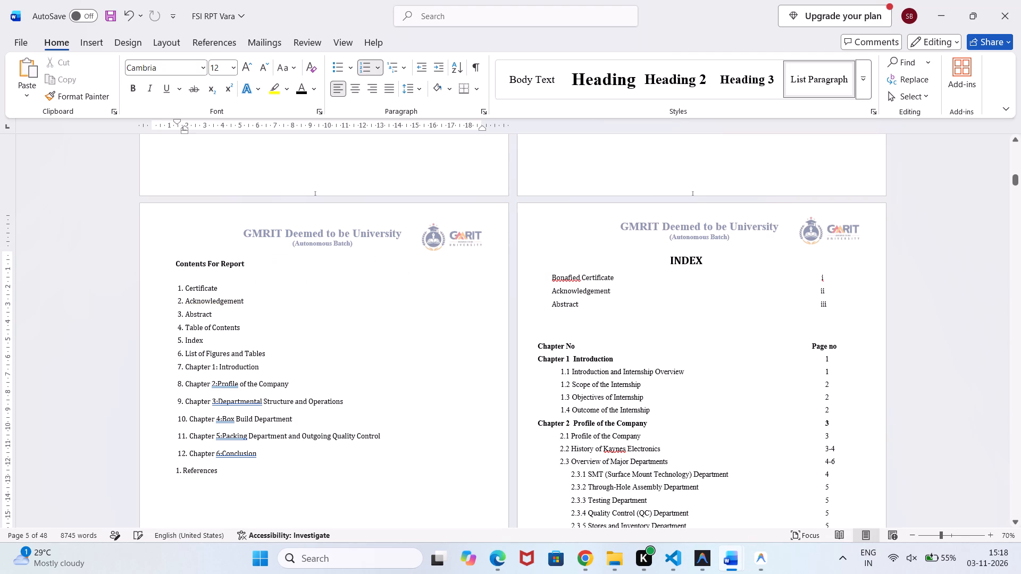
Re-check the contents list, index, acknowledgement, abstract, certificate and title page of the corrected report.
{"action": "scroll", "coordinate": [246, 391], "scroll_direction": "down", "scroll_amount": 2}
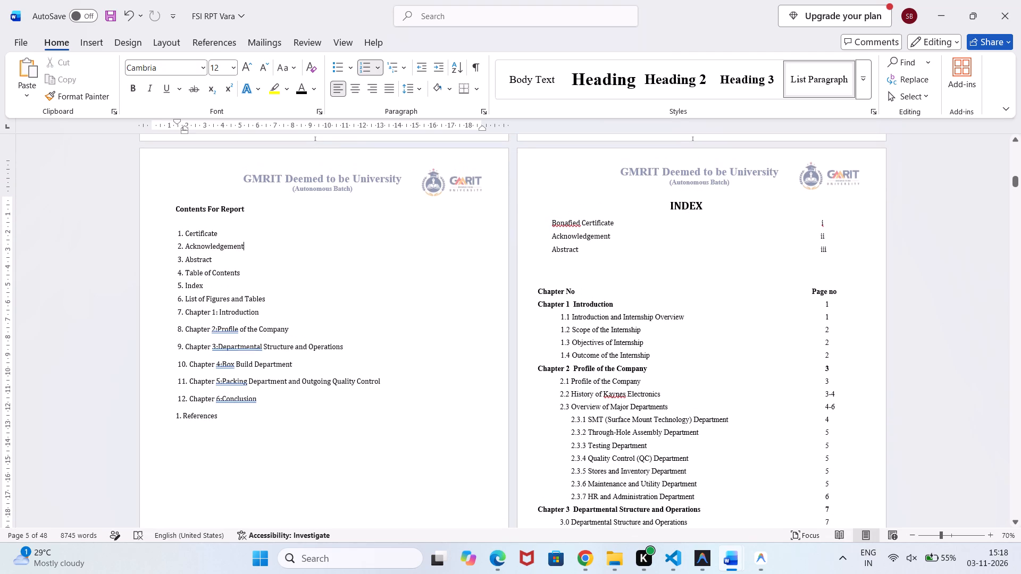
{"action": "scroll", "coordinate": [372, 328], "scroll_direction": "up", "scroll_amount": 2}
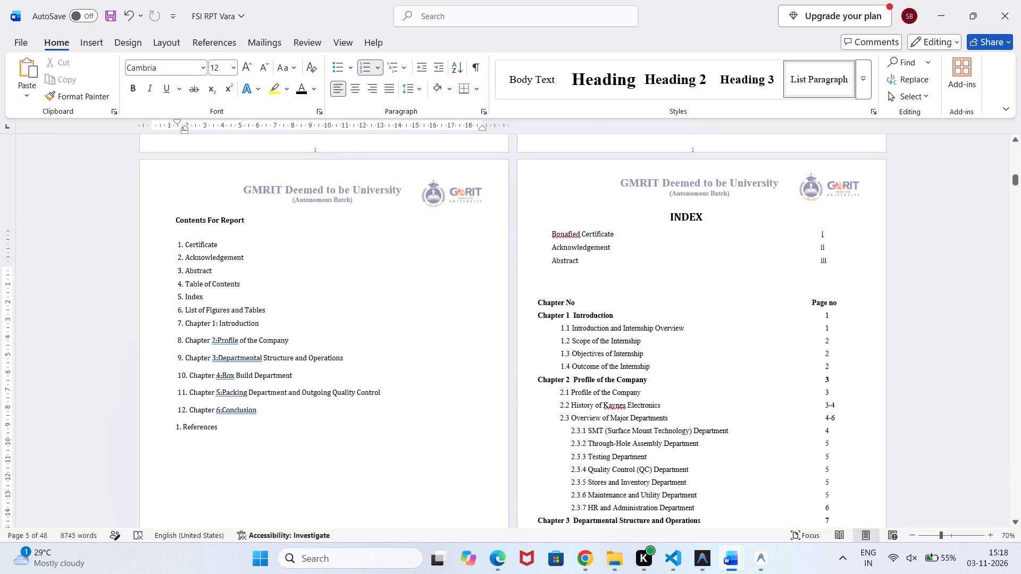
{"action": "scroll", "coordinate": [372, 328], "scroll_direction": "up", "scroll_amount": 5}
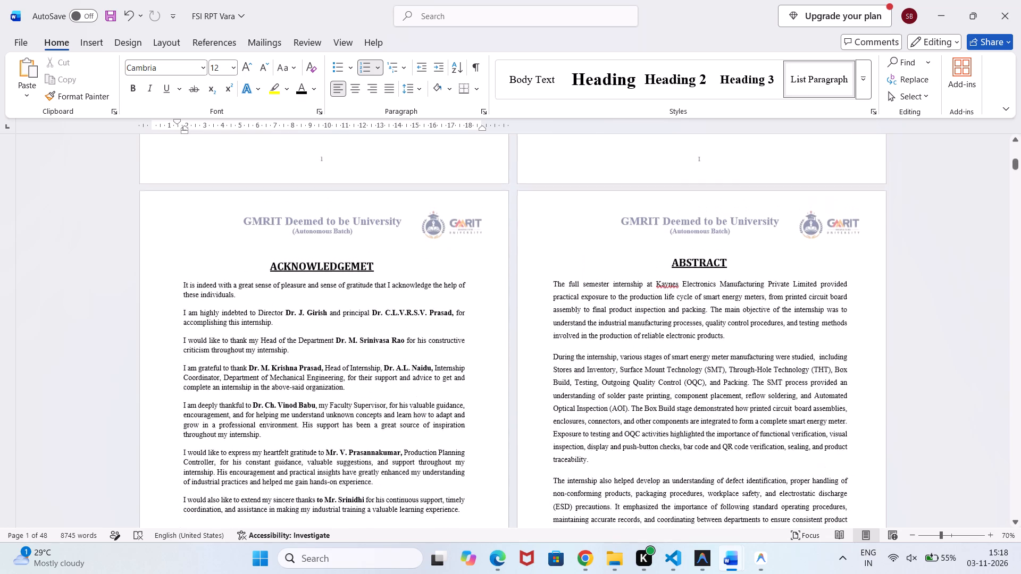
{"action": "scroll", "coordinate": [372, 328], "scroll_direction": "up", "scroll_amount": 8}
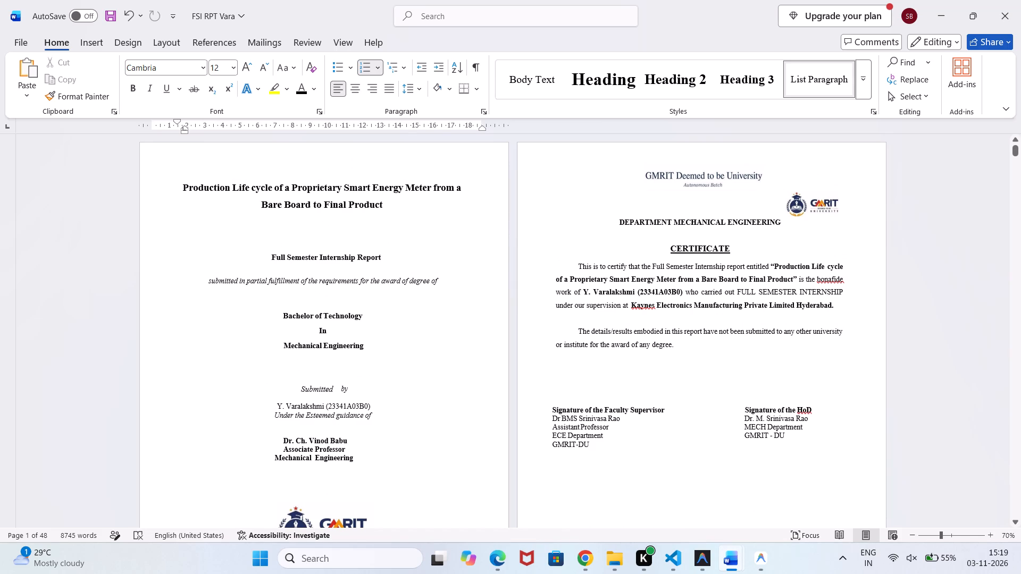
{"action": "scroll", "coordinate": [314, 388], "scroll_direction": "down", "scroll_amount": 4}
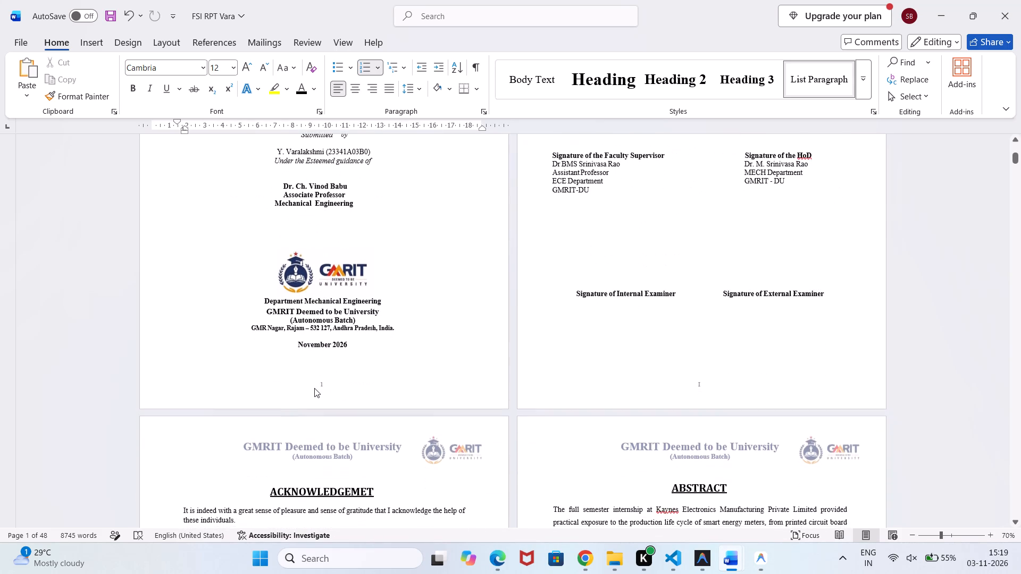
{"action": "scroll", "coordinate": [314, 388], "scroll_direction": "down", "scroll_amount": 1}
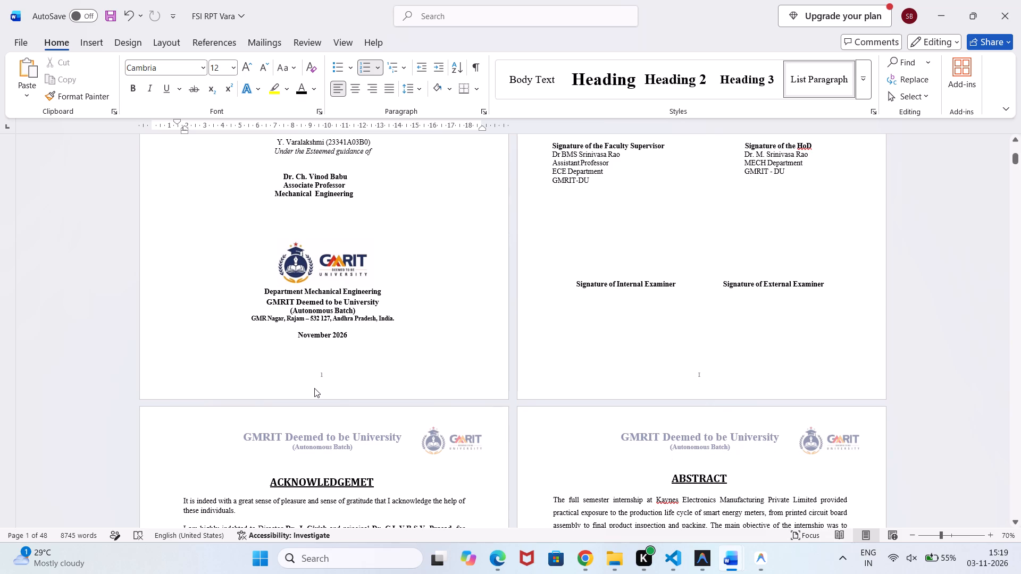
Switch to File Explorer and delete the FSI RPT Vara PDF from the Desktop folder.
{"action": "left_click", "coordinate": [613, 563]}
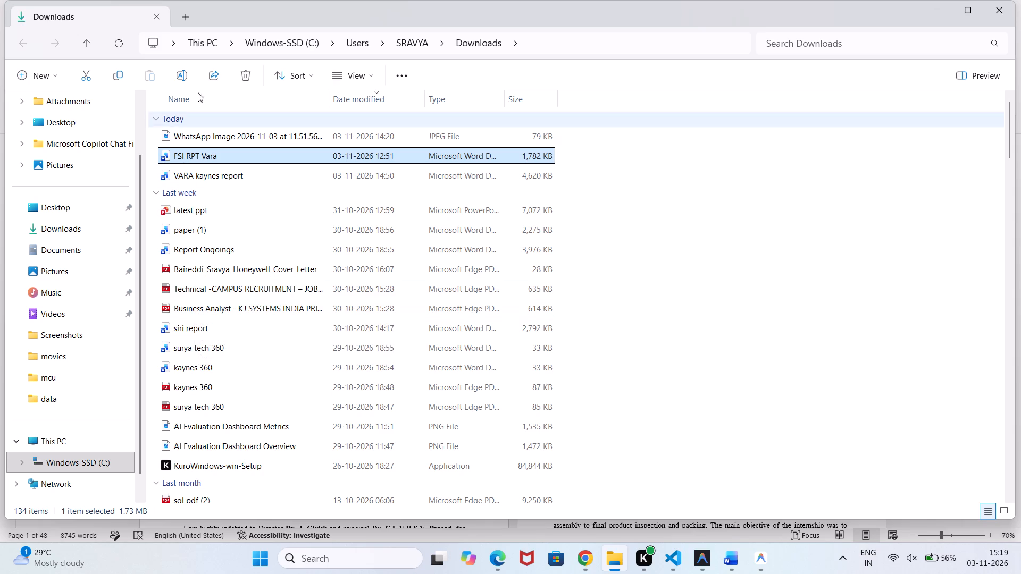
{"action": "double_click", "coordinate": [48, 210]}
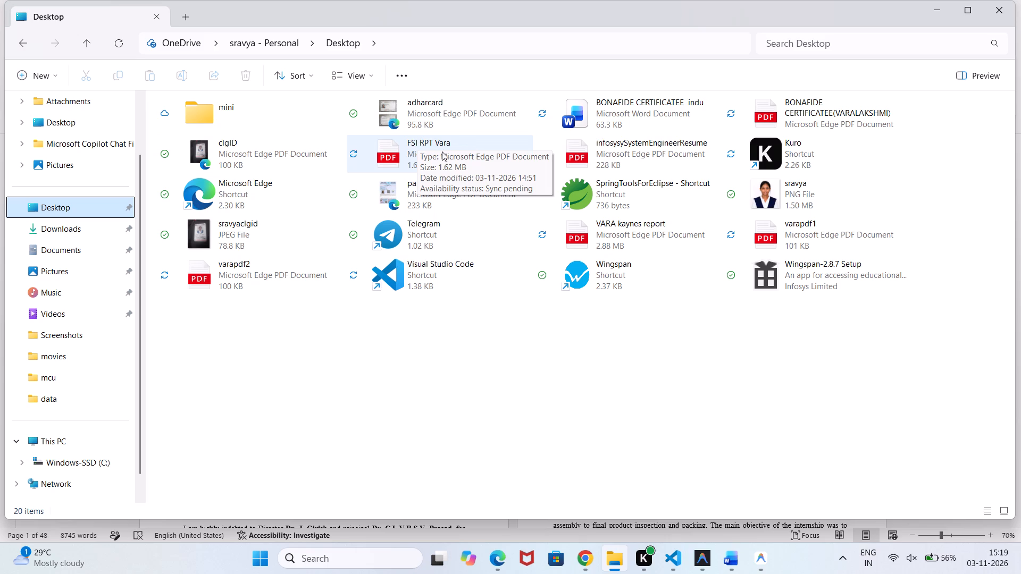
{"action": "left_click", "coordinate": [405, 142]}
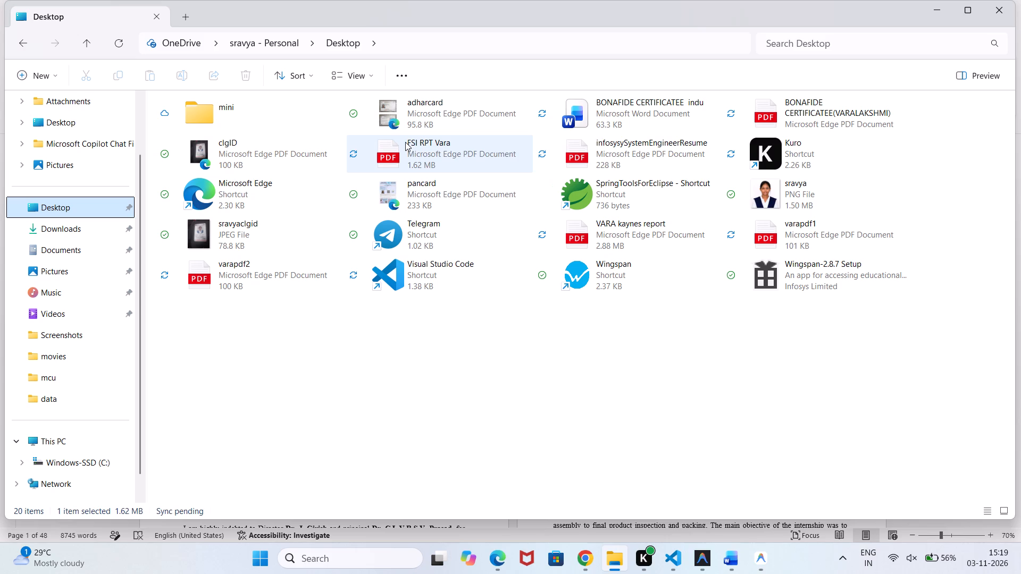
{"action": "key", "text": "Delete"}
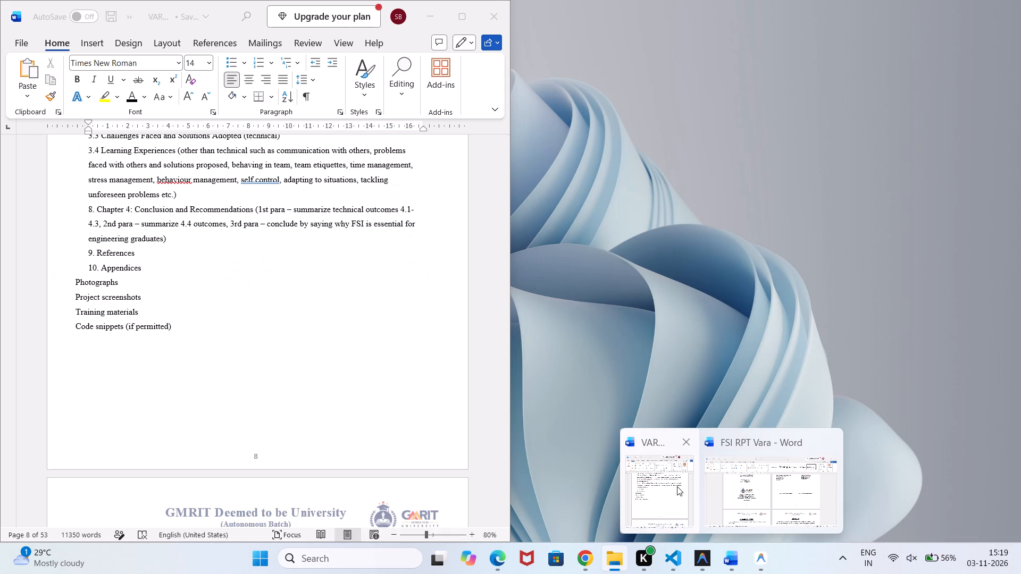
Switch to the VARA kaynes report in Word and look back from its table of contents through the signature page to the title page.
{"action": "left_click", "coordinate": [677, 486]}
{"action": "scroll", "coordinate": [331, 316], "scroll_direction": "up", "scroll_amount": 1}
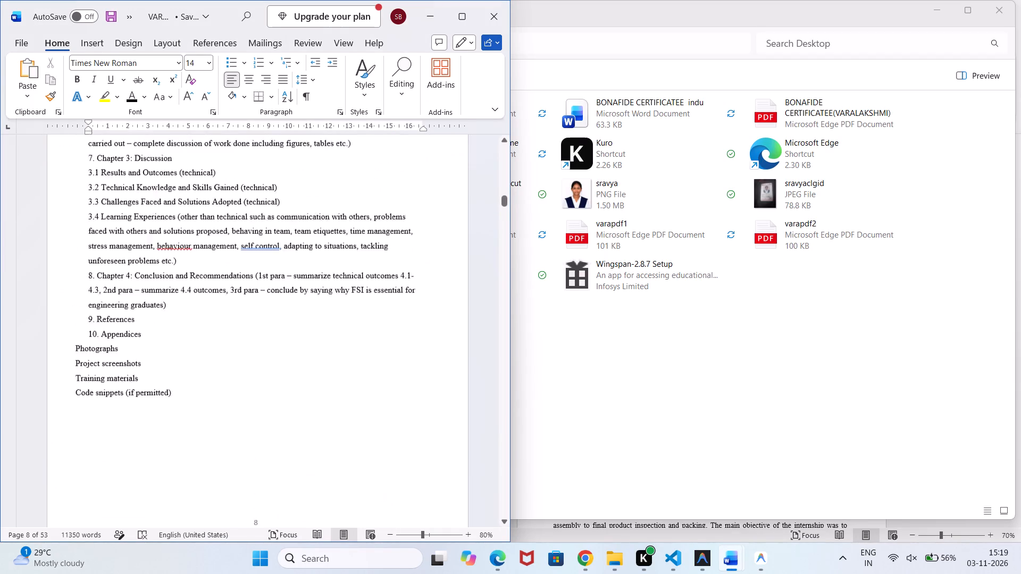
{"action": "scroll", "coordinate": [331, 316], "scroll_direction": "up", "scroll_amount": 4}
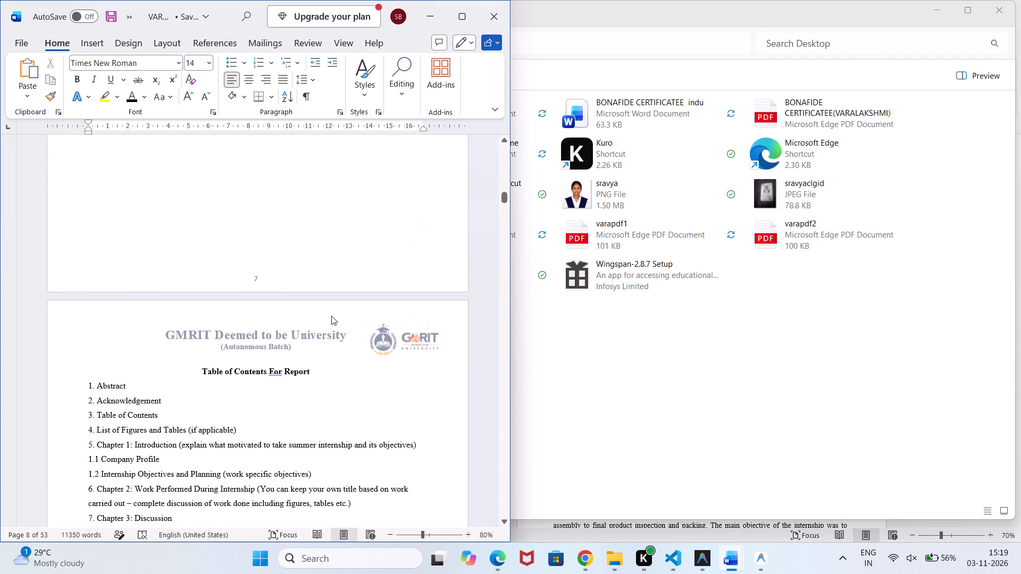
{"action": "scroll", "coordinate": [331, 316], "scroll_direction": "up", "scroll_amount": 4}
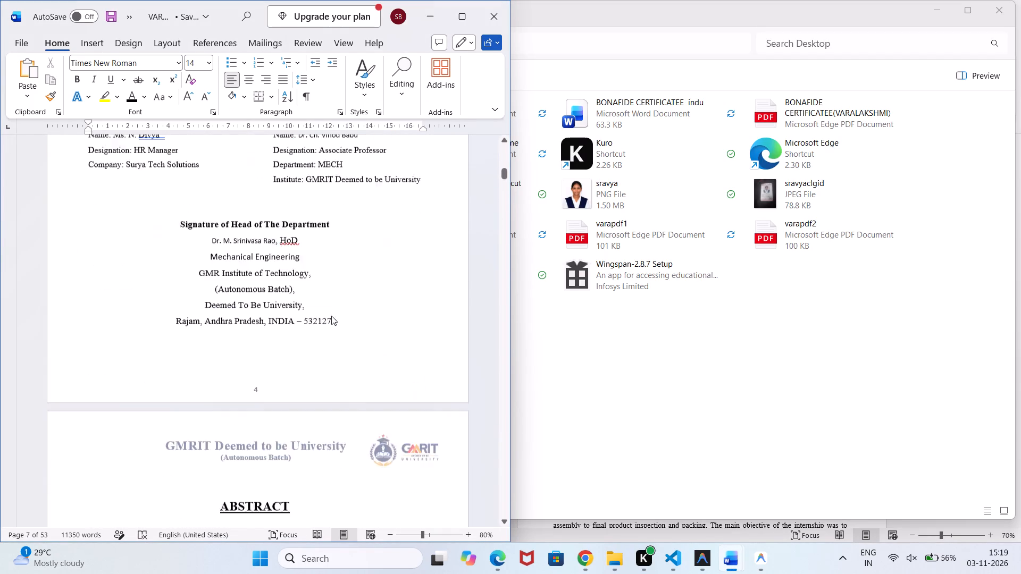
{"action": "scroll", "coordinate": [331, 316], "scroll_direction": "up", "scroll_amount": 17}
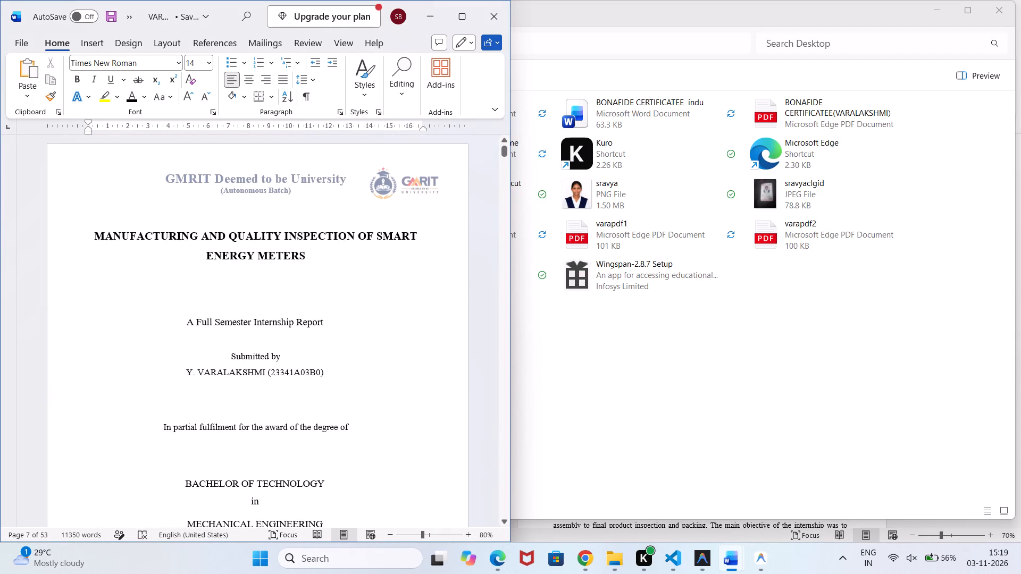
Examine the report's title page from the smart energy meters title to the institute address and date.
{"action": "scroll", "coordinate": [210, 411], "scroll_direction": "down", "scroll_amount": 2}
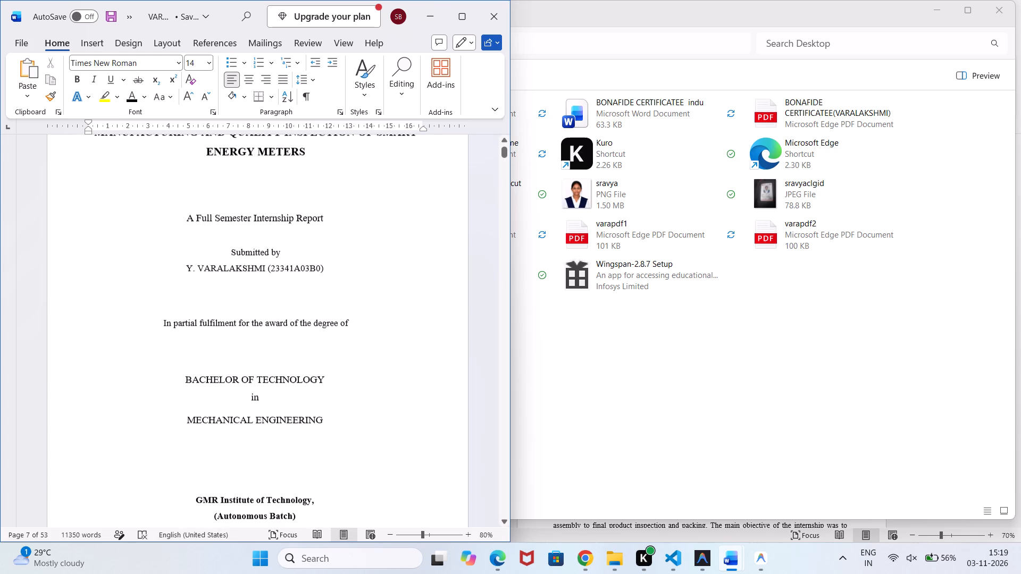
{"action": "scroll", "coordinate": [210, 411], "scroll_direction": "down", "scroll_amount": 2}
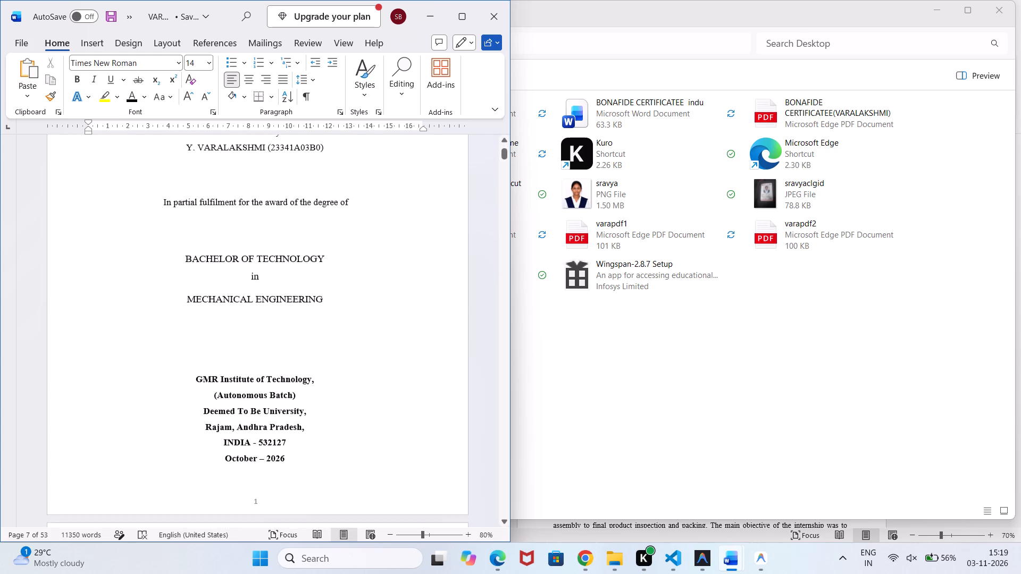
{"action": "scroll", "coordinate": [210, 411], "scroll_direction": "down", "scroll_amount": 2}
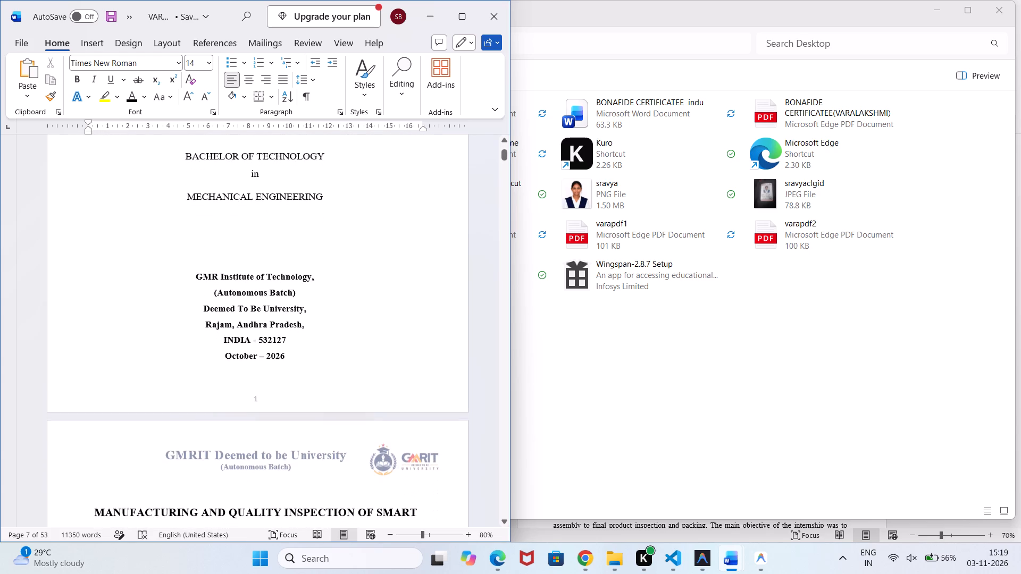
{"action": "scroll", "coordinate": [210, 411], "scroll_direction": "down", "scroll_amount": 1}
{"action": "scroll", "coordinate": [210, 411], "scroll_direction": "up", "scroll_amount": 5}
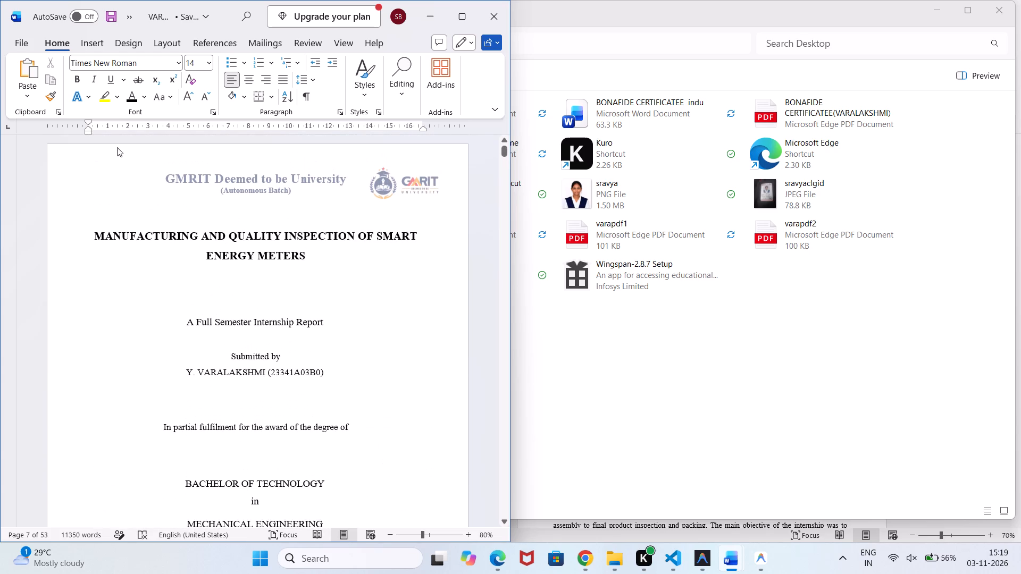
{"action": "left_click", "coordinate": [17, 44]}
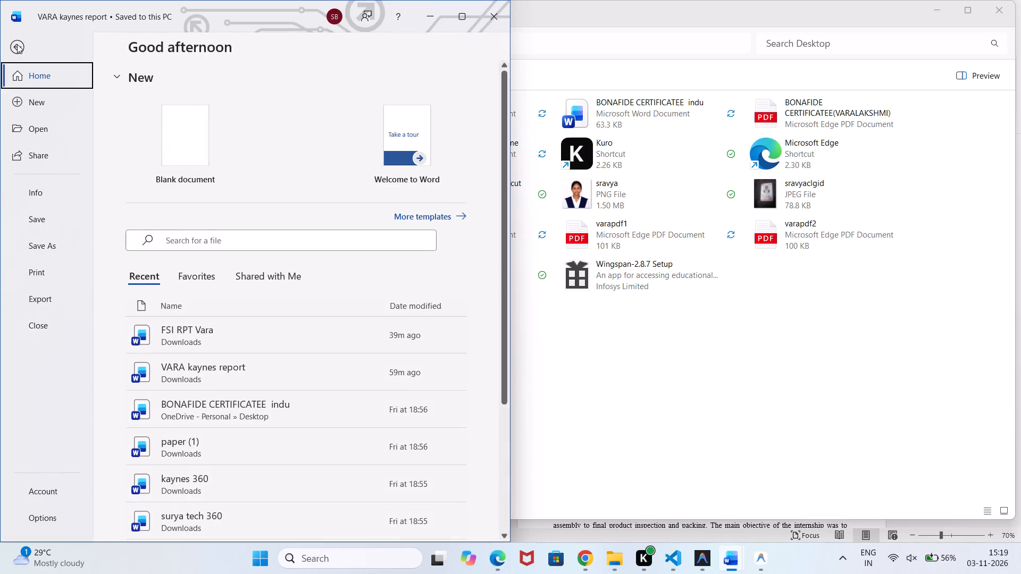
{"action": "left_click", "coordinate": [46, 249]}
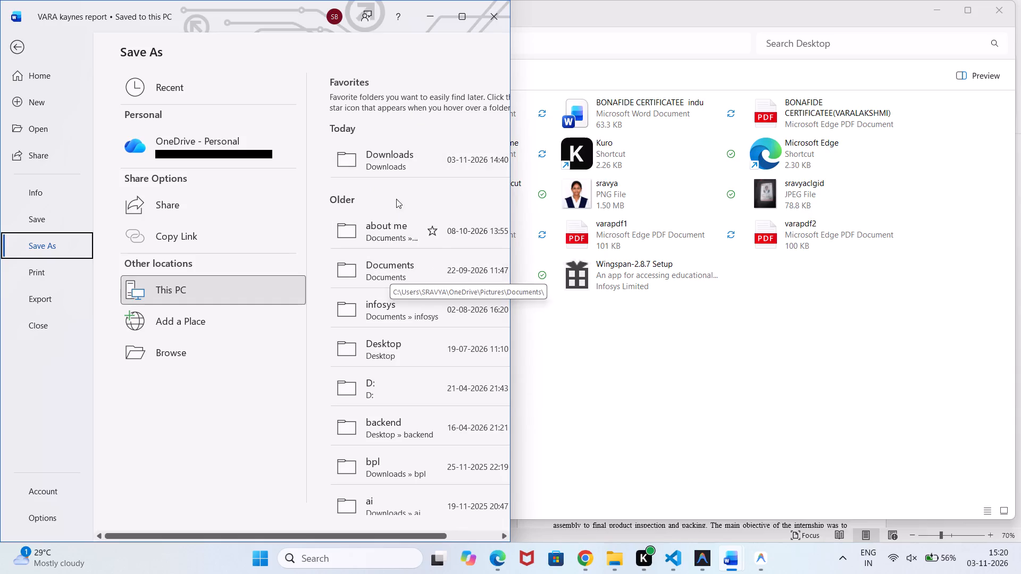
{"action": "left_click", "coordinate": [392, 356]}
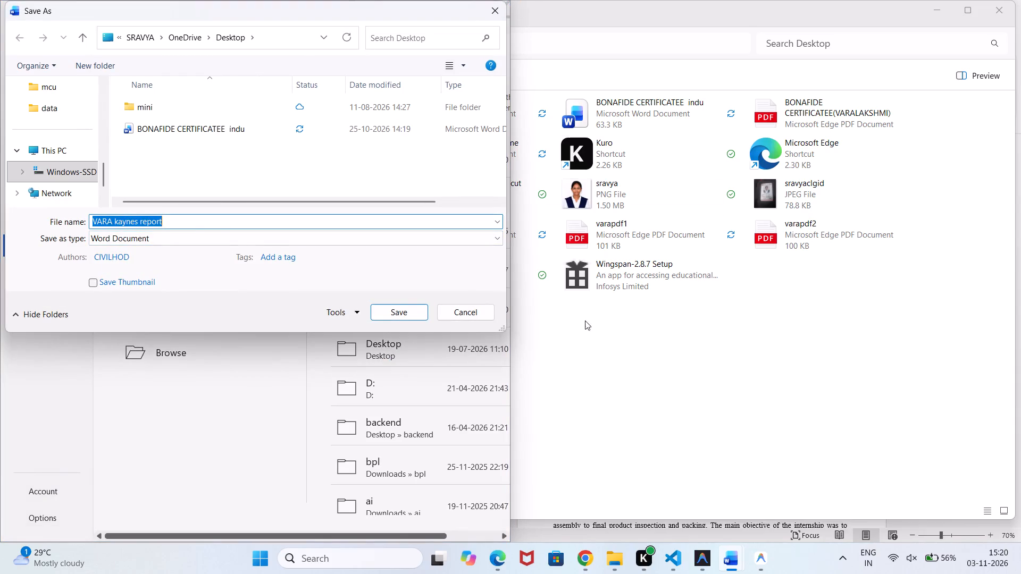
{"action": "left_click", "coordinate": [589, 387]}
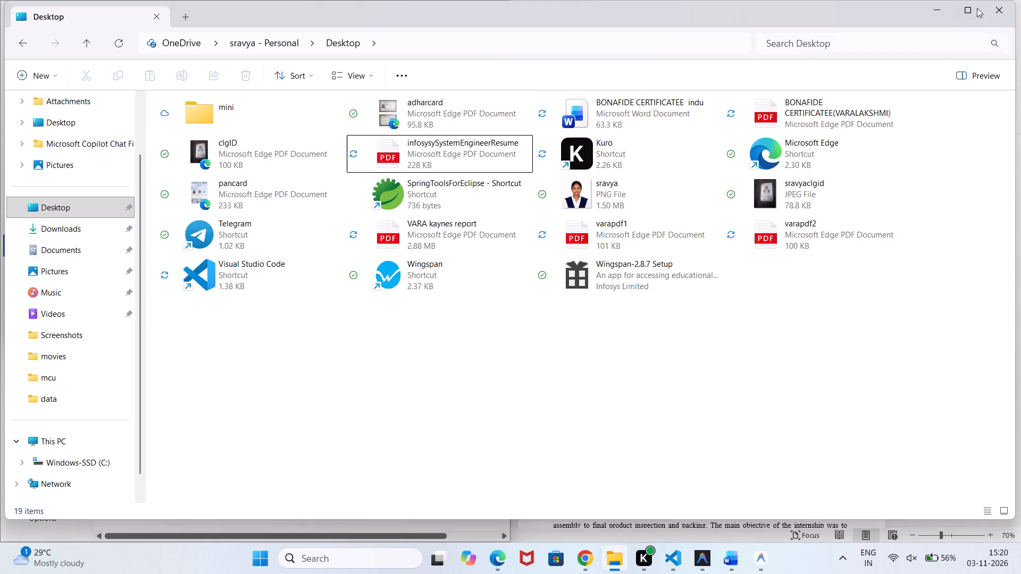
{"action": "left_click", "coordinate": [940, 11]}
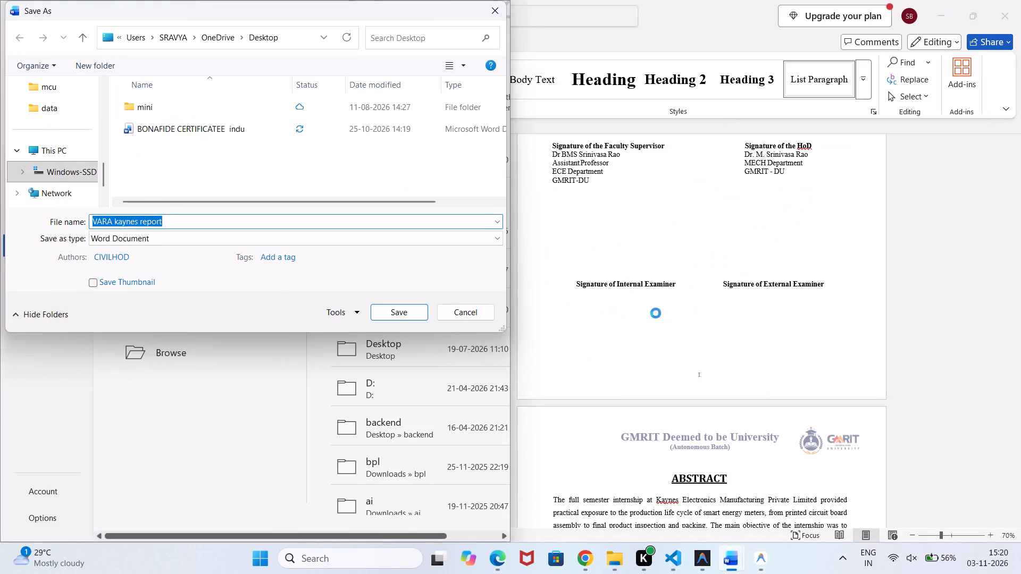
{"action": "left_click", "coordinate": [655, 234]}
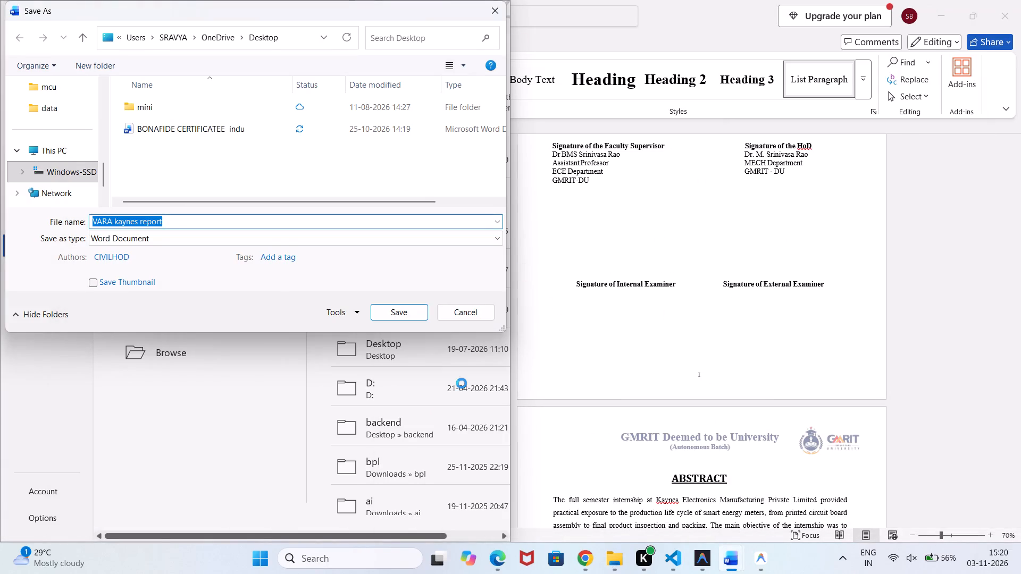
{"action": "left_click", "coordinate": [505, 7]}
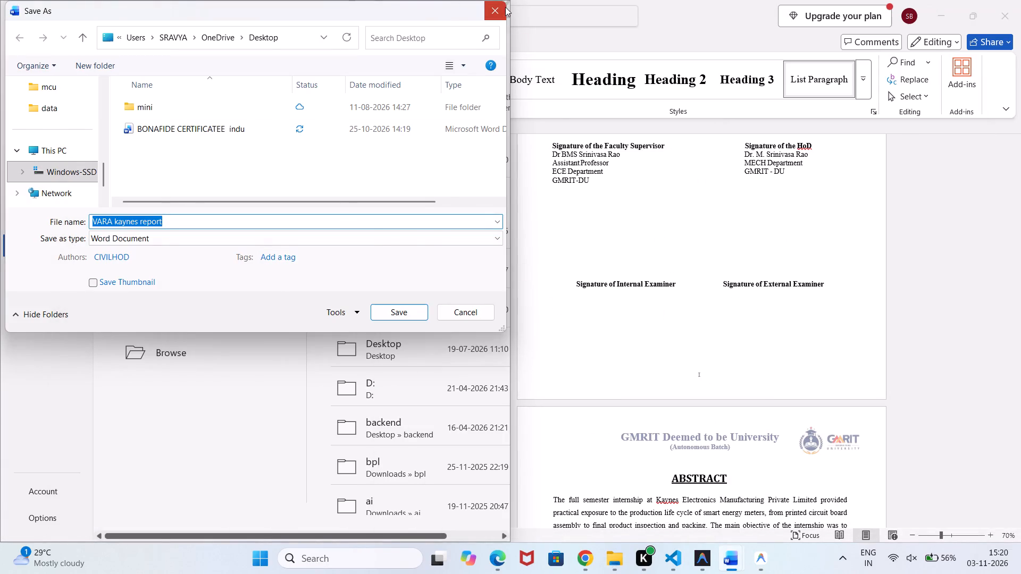
Switch to the FSI RPT Vara report and look back over its title page and certificate page.
{"action": "left_click", "coordinate": [652, 296]}
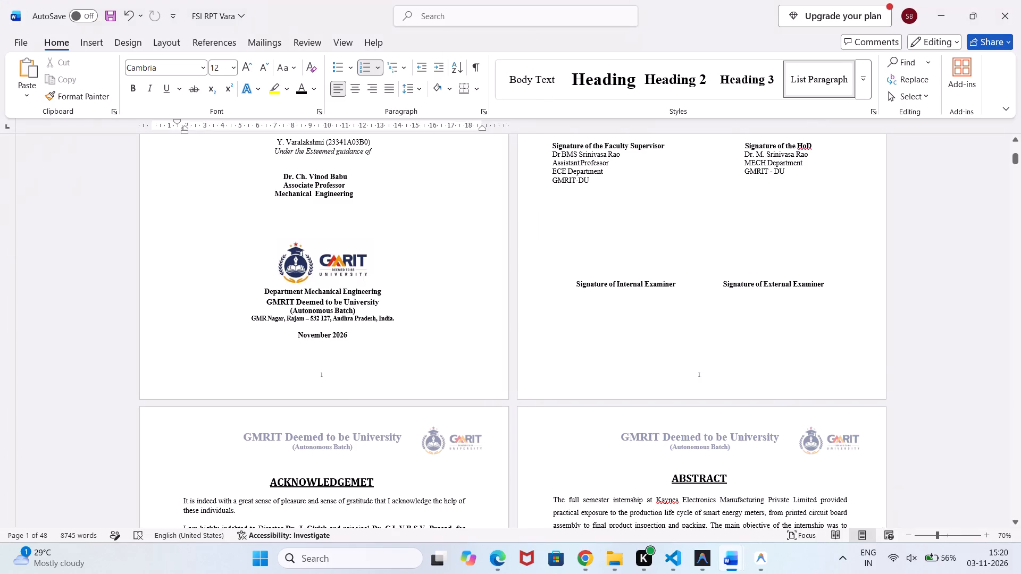
{"action": "scroll", "coordinate": [475, 352], "scroll_direction": "up", "scroll_amount": 8}
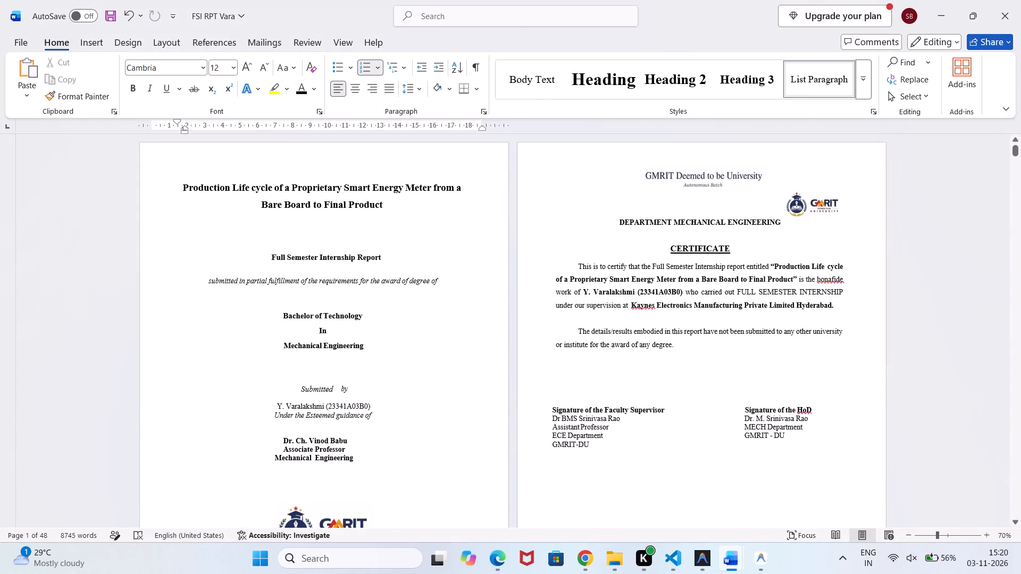
{"action": "scroll", "coordinate": [475, 352], "scroll_direction": "up", "scroll_amount": 7}
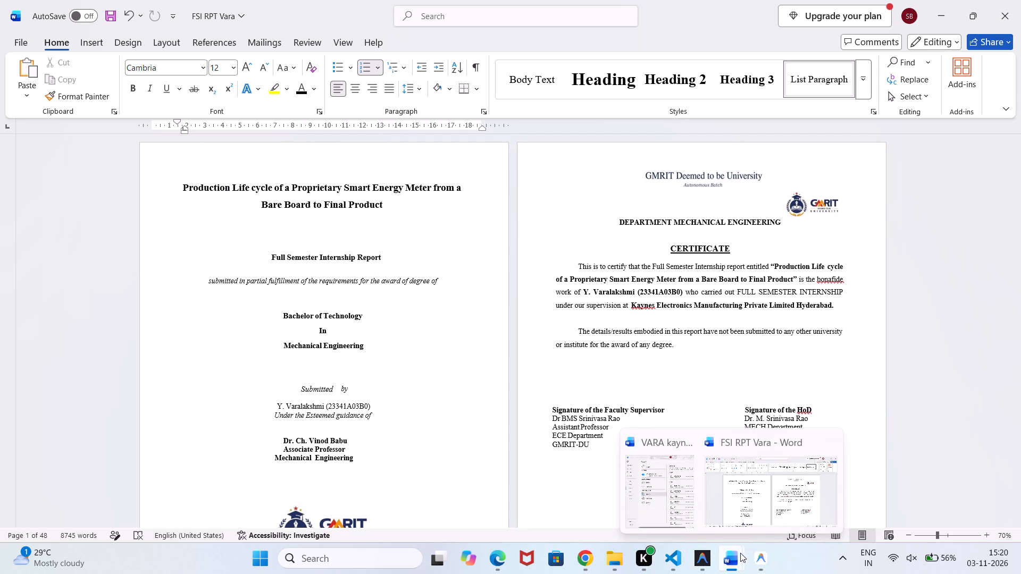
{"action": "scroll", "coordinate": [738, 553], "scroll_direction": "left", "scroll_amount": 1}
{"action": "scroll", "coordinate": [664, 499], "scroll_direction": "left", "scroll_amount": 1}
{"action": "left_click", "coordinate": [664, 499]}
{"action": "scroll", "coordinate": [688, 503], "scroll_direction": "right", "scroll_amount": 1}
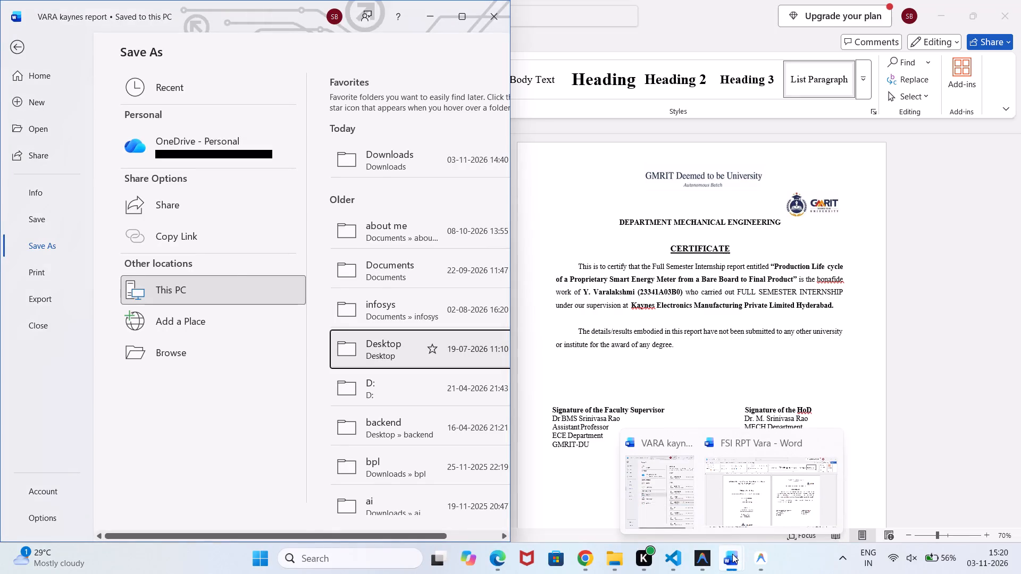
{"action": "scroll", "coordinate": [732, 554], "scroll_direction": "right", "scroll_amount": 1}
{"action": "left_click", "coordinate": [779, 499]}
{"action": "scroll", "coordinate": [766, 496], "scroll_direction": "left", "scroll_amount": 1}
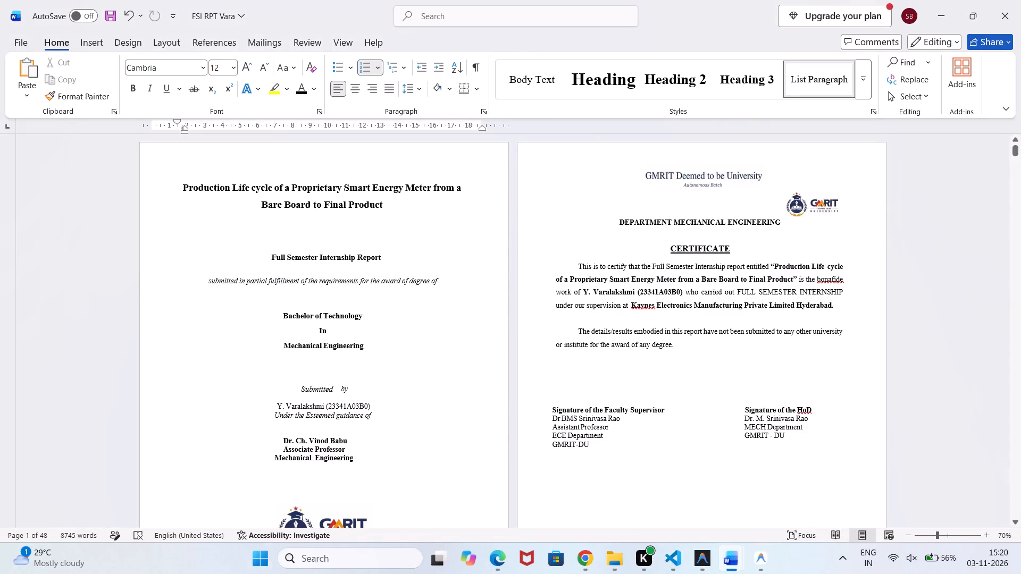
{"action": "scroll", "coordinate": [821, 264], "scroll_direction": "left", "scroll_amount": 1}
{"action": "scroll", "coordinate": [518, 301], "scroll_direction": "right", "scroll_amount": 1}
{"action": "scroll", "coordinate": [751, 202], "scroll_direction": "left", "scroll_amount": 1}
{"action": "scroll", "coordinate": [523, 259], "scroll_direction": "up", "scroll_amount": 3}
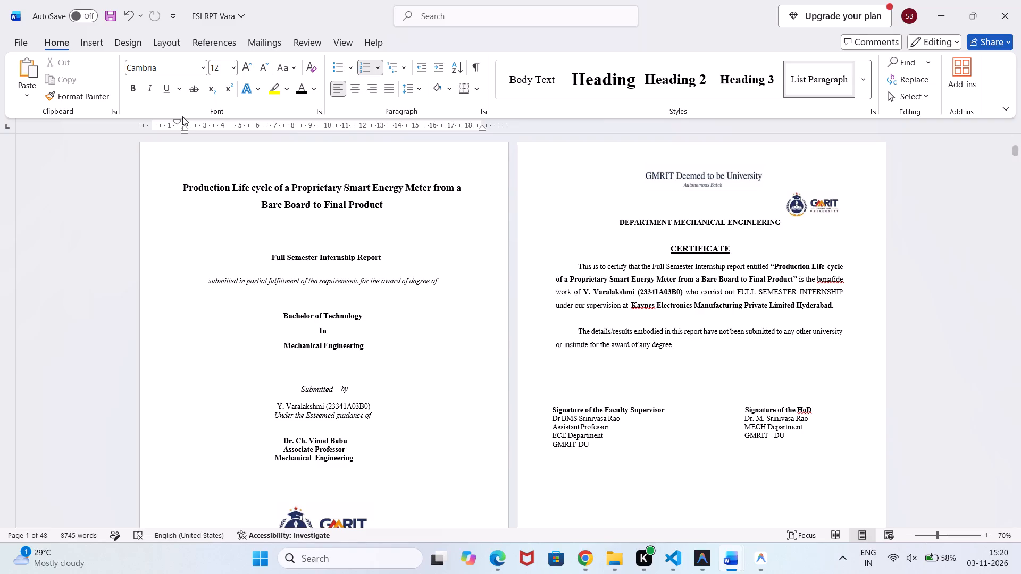
Save the FSI RPT Vara report as a PDF named FSI RPT Vara in the OneDrive Desktop folder.
{"action": "left_click", "coordinate": [13, 37]}
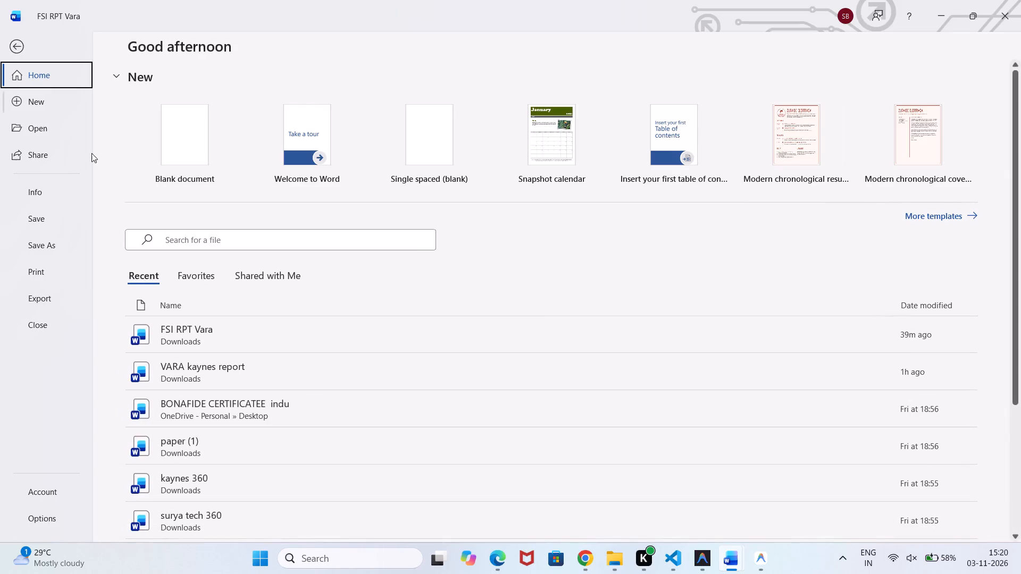
{"action": "left_click", "coordinate": [38, 252]}
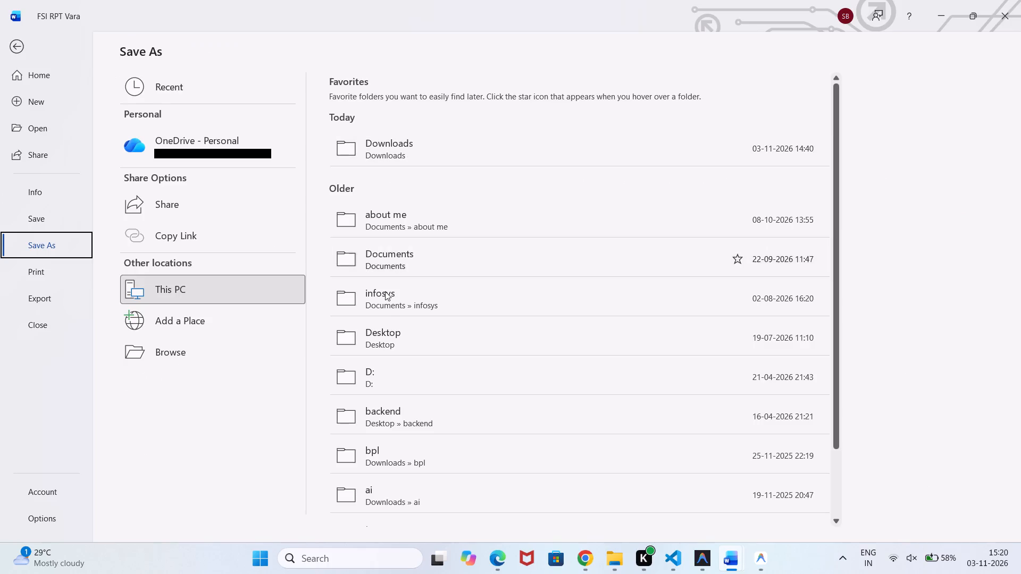
{"action": "double_click", "coordinate": [371, 331]}
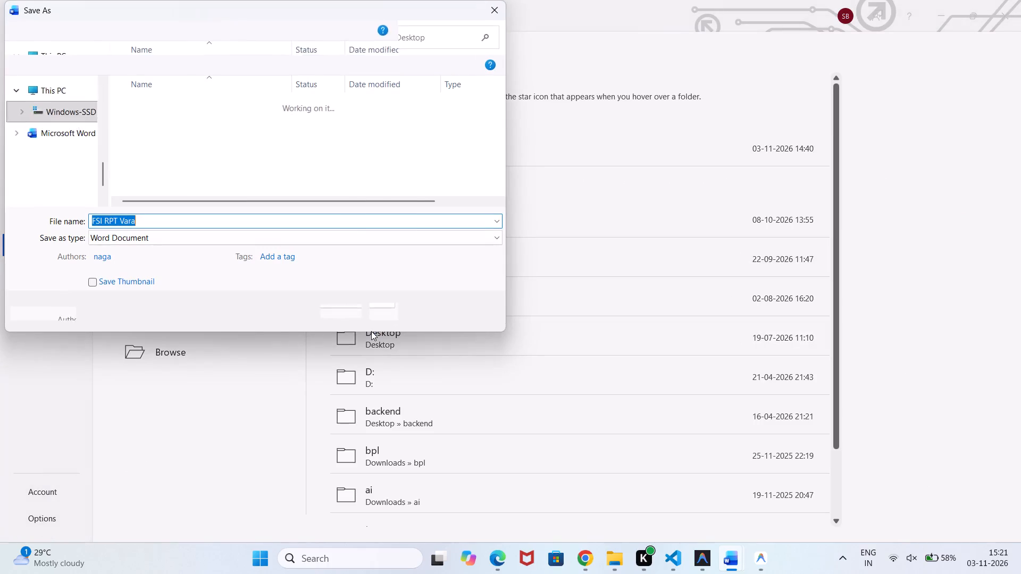
{"action": "left_click", "coordinate": [223, 235]}
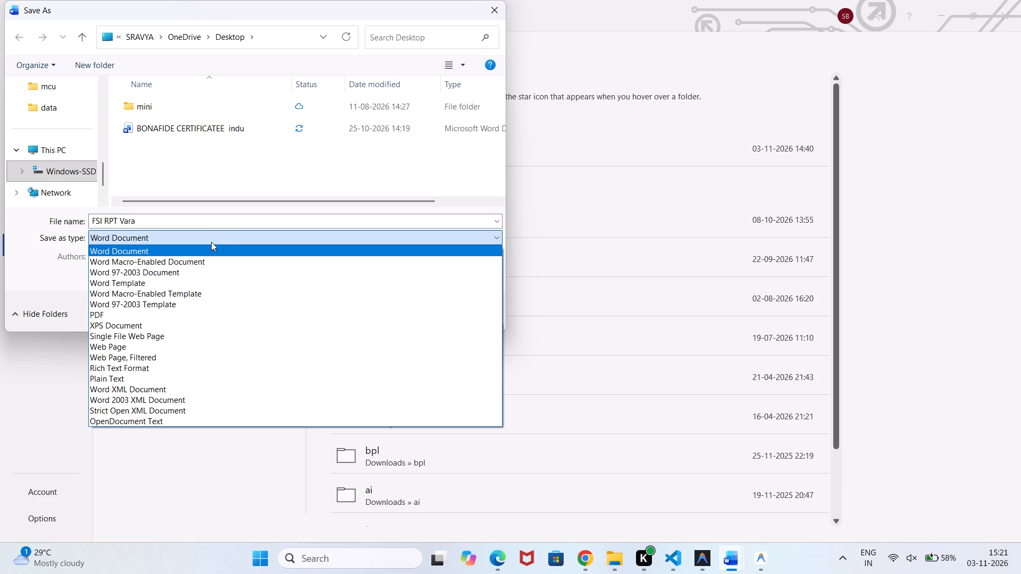
{"action": "left_click", "coordinate": [126, 311]}
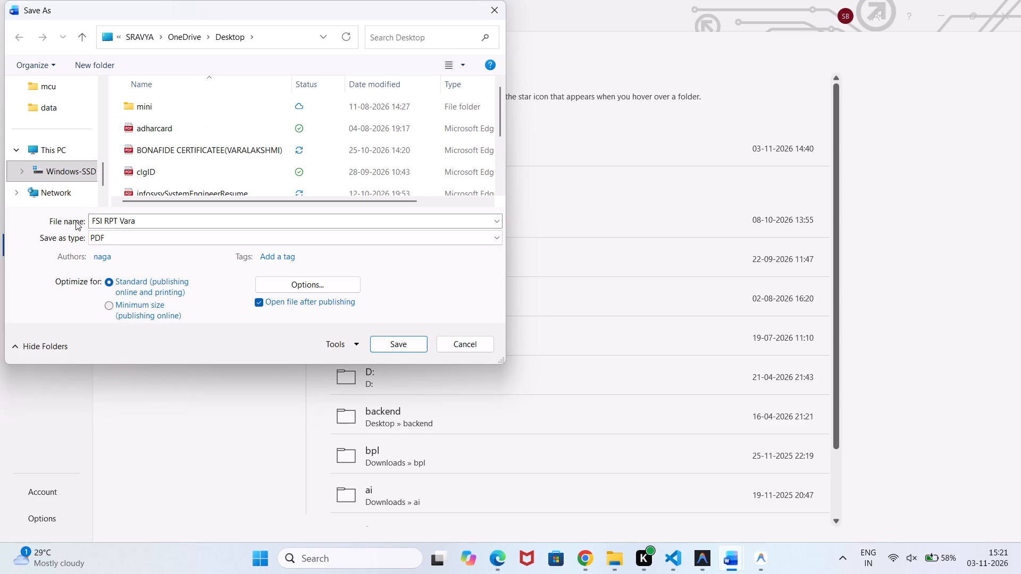
{"action": "scroll", "coordinate": [66, 65], "scroll_direction": "up", "scroll_amount": 1}
{"action": "scroll", "coordinate": [39, 107], "scroll_direction": "up", "scroll_amount": 2}
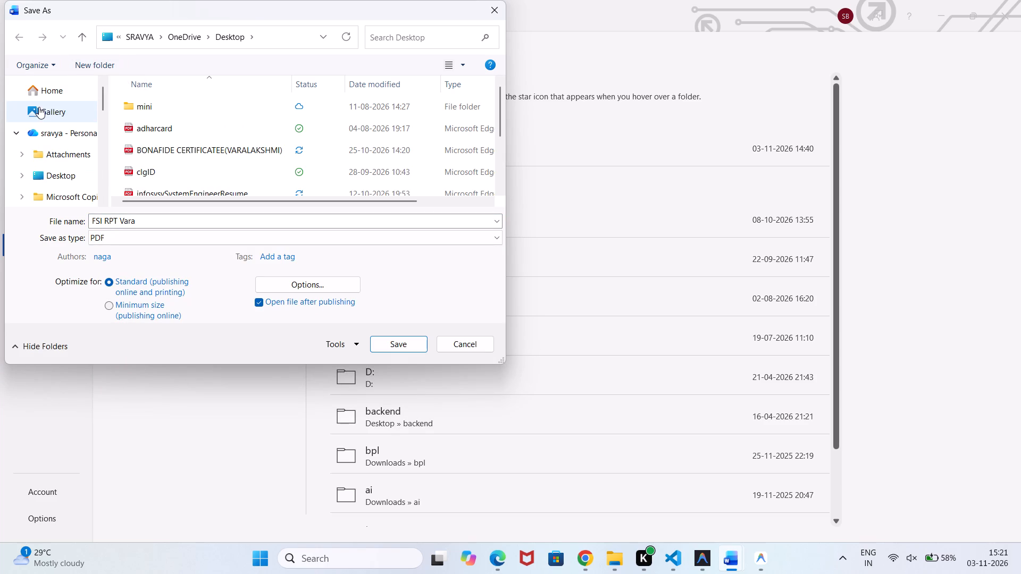
{"action": "left_click", "coordinate": [49, 176]}
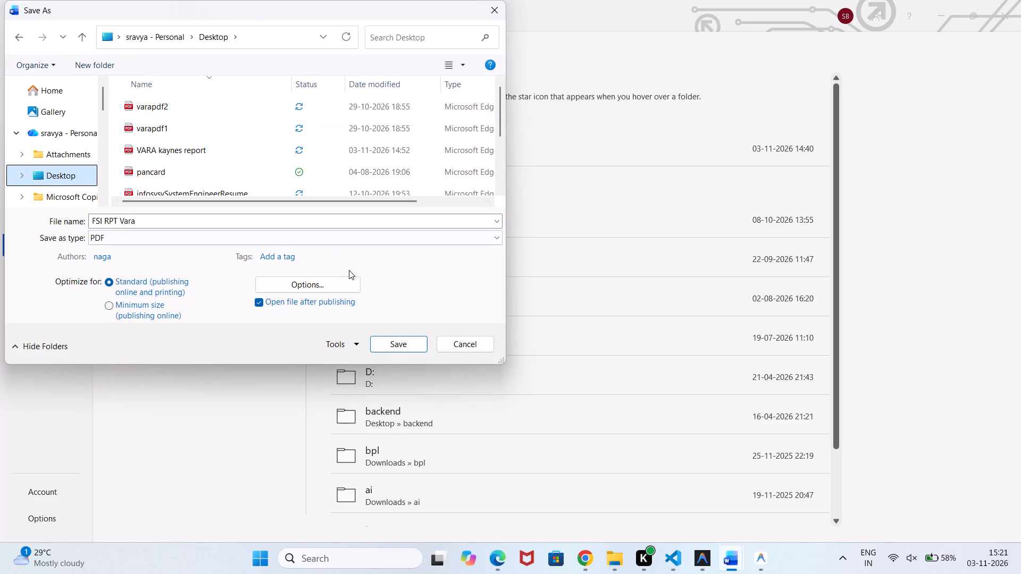
{"action": "left_click", "coordinate": [398, 346]}
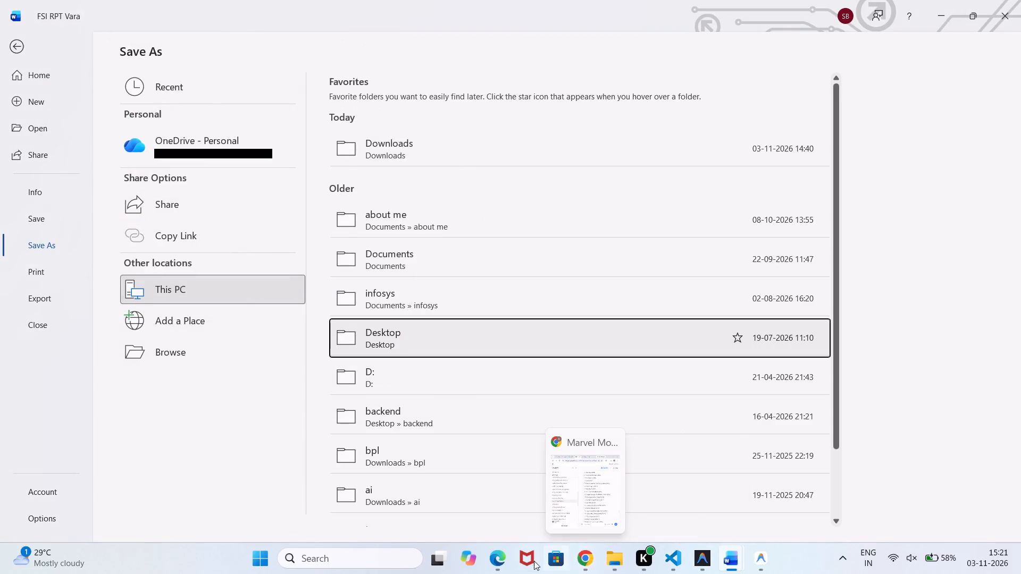